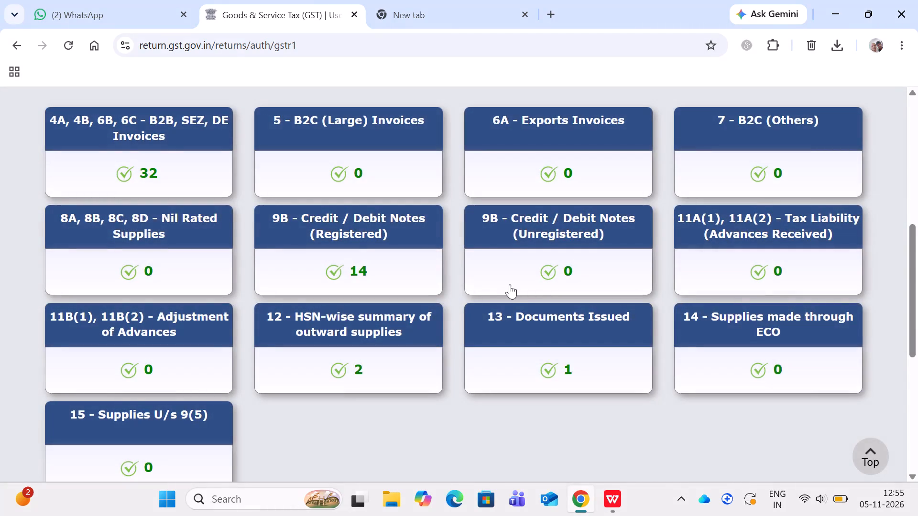
Open the processed notes for PHYSICSWALLAH LIMITED under 9B - Credit / Debit Notes (Registered) and review both pages.
scroll(510, 284, down, 1)
click(371, 236)
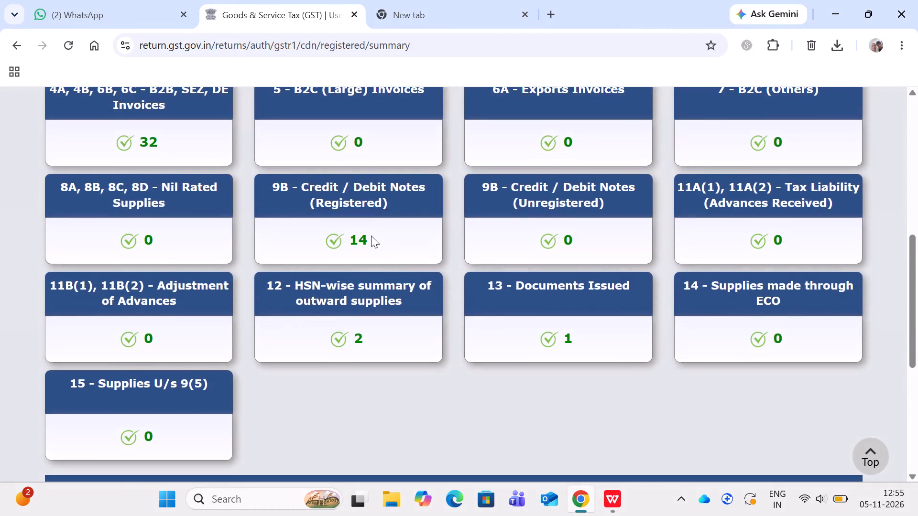
scroll(371, 236, down, 3)
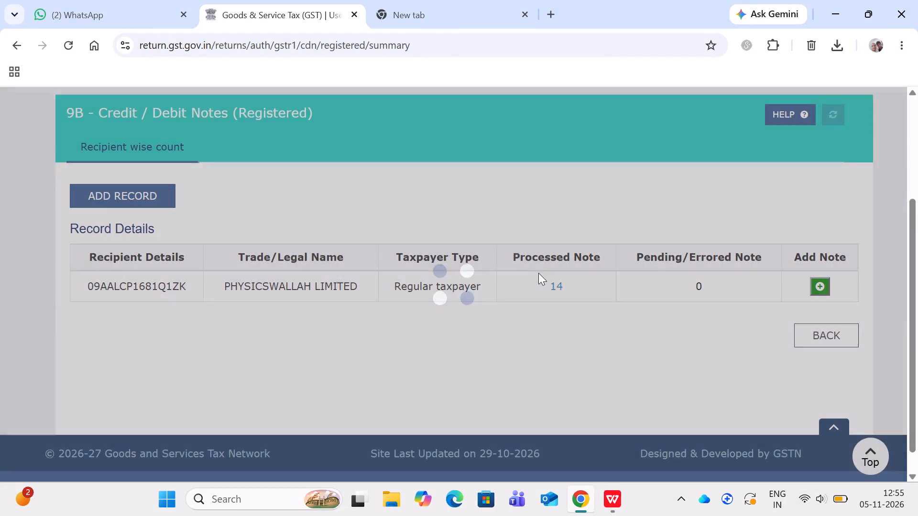
click(556, 283)
click(556, 283)
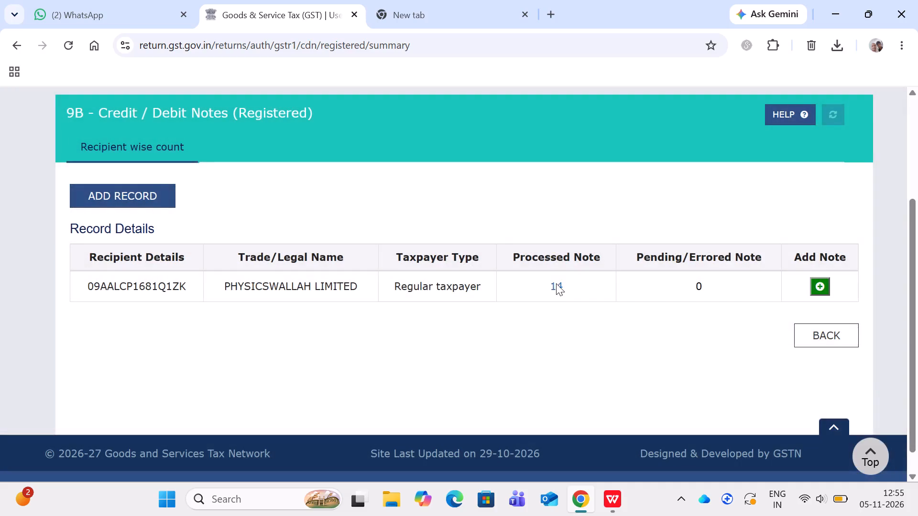
scroll(556, 283, down, 4)
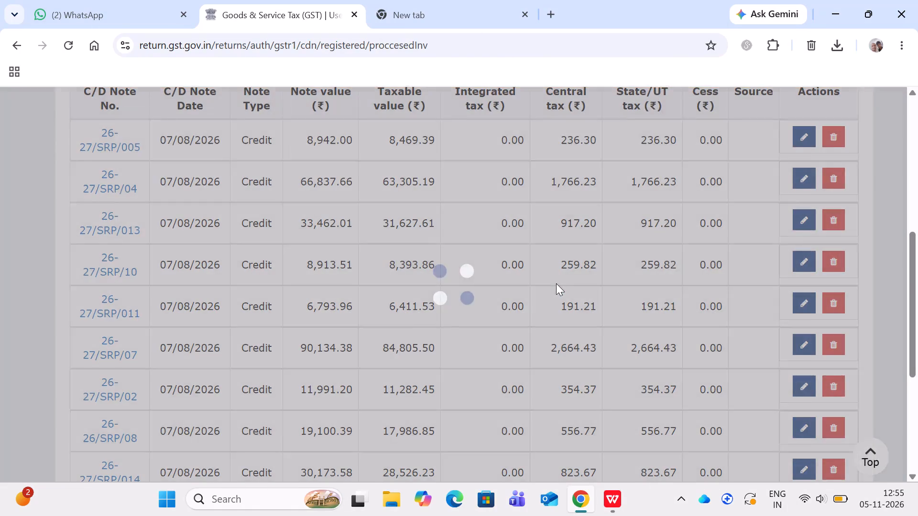
scroll(556, 283, down, 3)
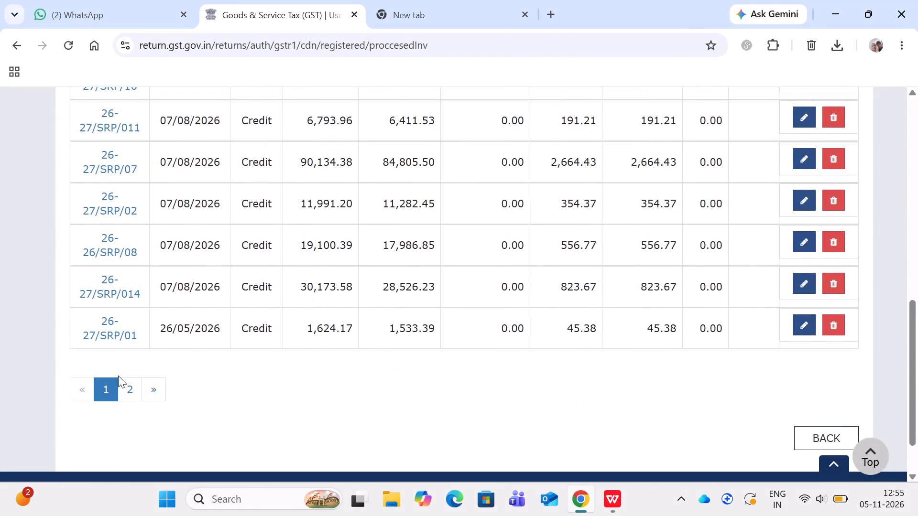
click(128, 385)
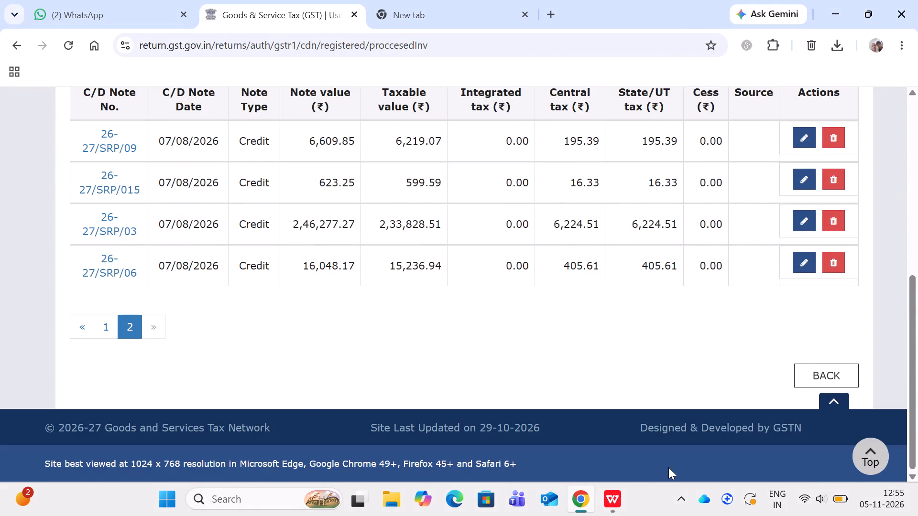
Switch to the shree ram oct r1.xlsx workbook in WPS Office and locate the 26-27/SRP/015 row in the Credit Note Register.
key(alt+Tab)
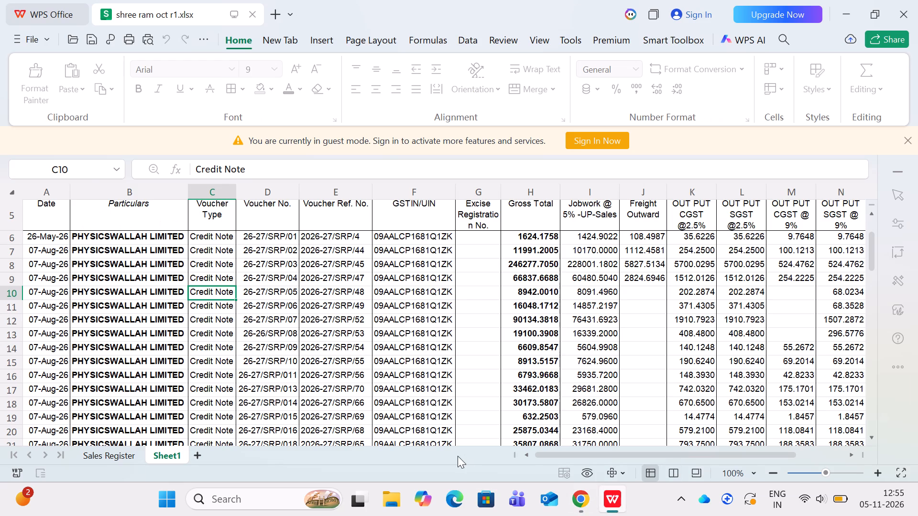
scroll(253, 349, up, 5)
scroll(253, 349, down, 1)
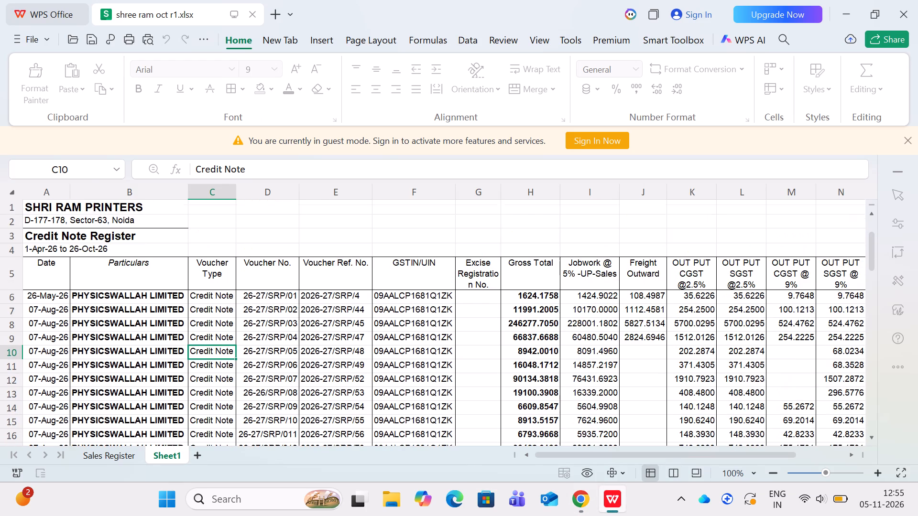
scroll(253, 349, down, 2)
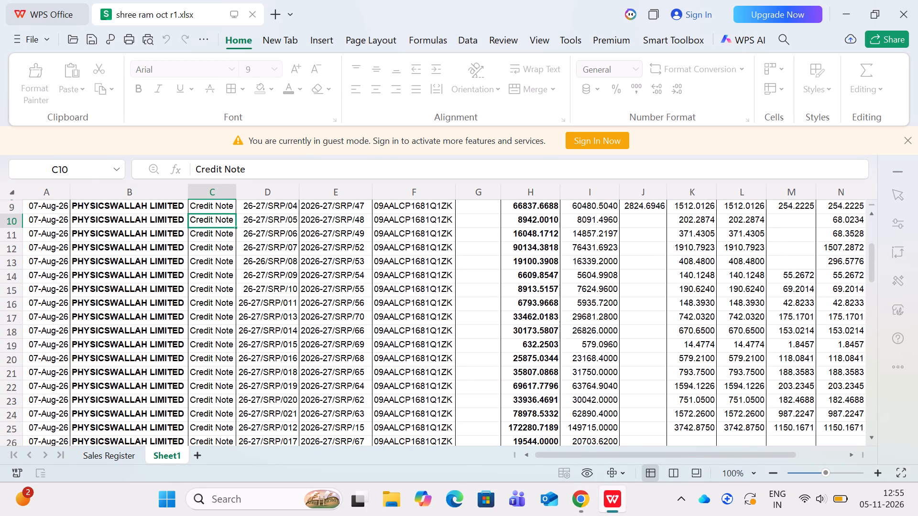
click(205, 345)
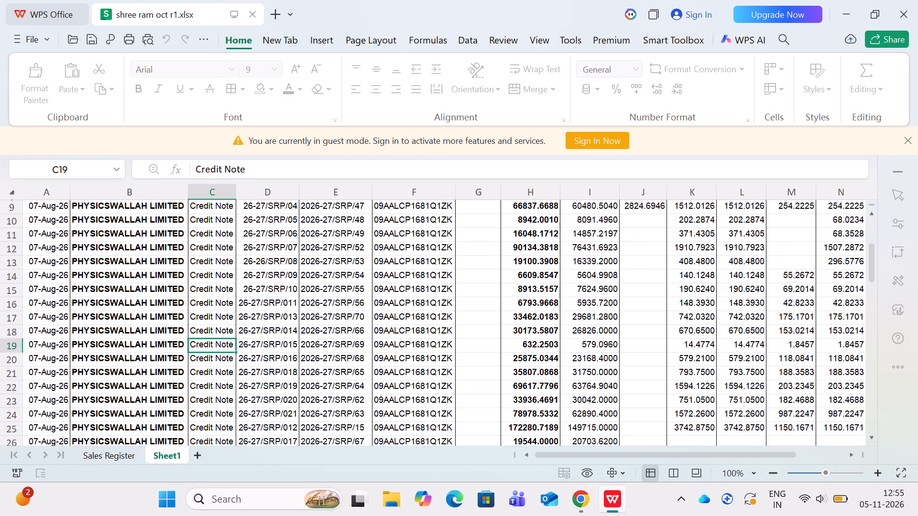
click(11, 344)
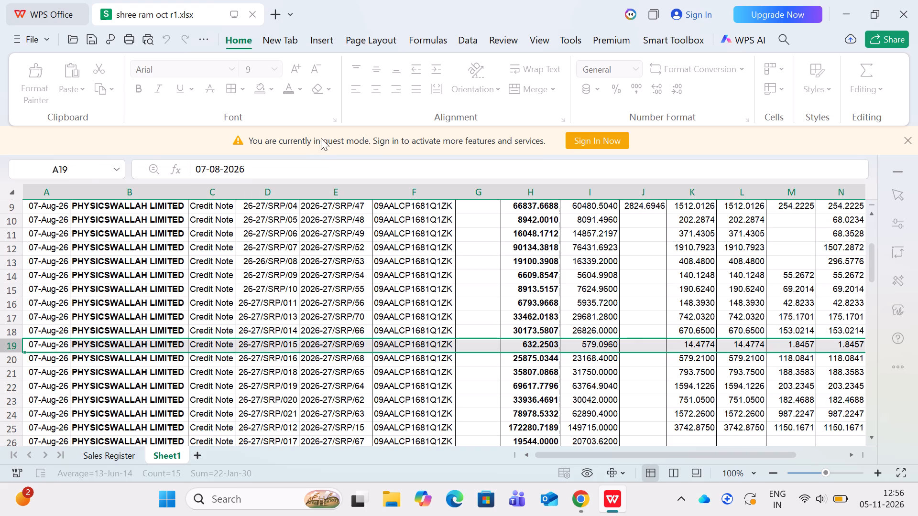
Dismiss the guest-mode sign-in notice above the sheet.
click(912, 141)
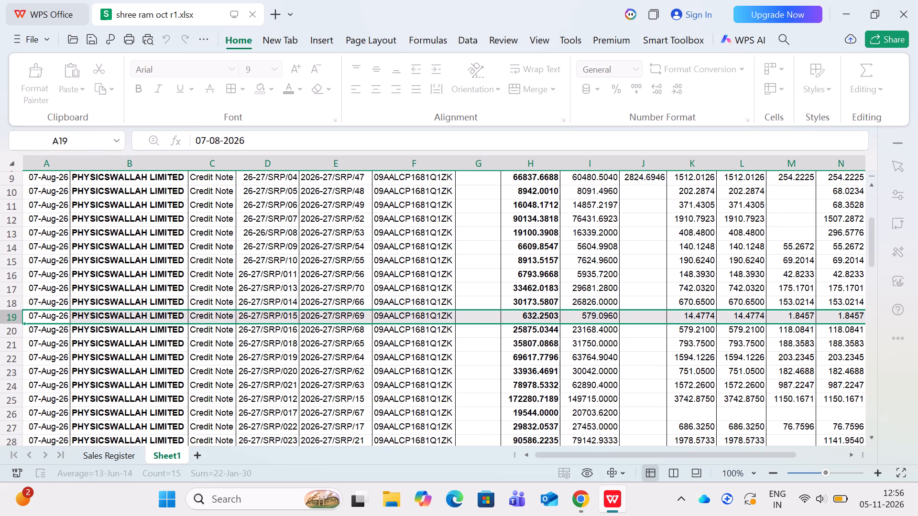
Examine the register's 26-27/SRP/016 entry and the column headings in row 5.
click(261, 330)
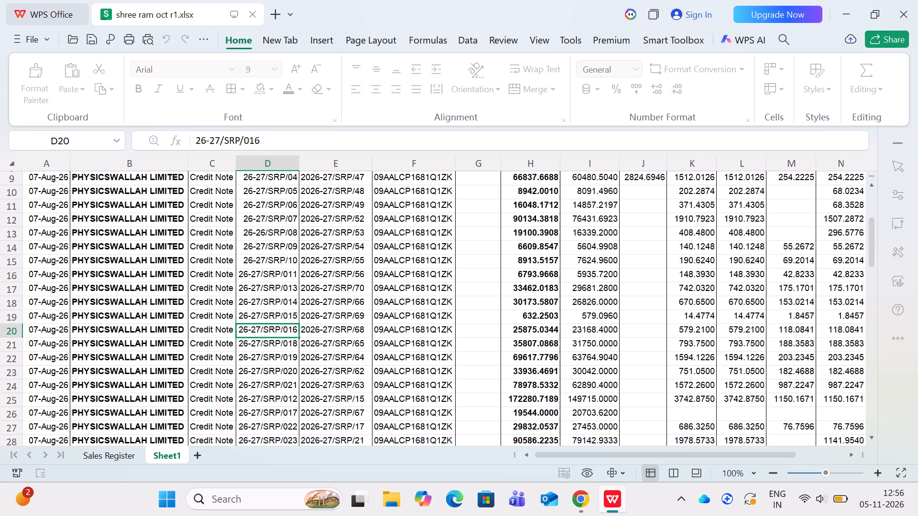
key(Right)
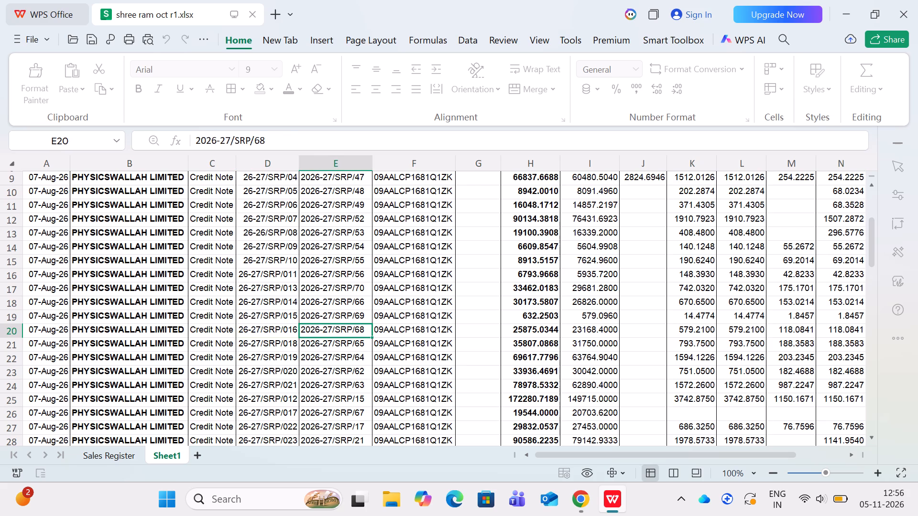
key(Up)
key(Up)
key(Up)
key(Up)
key(Up)
key(Up)
key(Up)
key(Up)
key(Up)
key(Up)
key(Up)
key(Up)
key(Up)
key(Up)
key(Up)
key(Up)
key(Up)
key(Up)
key(Up)
key(Up)
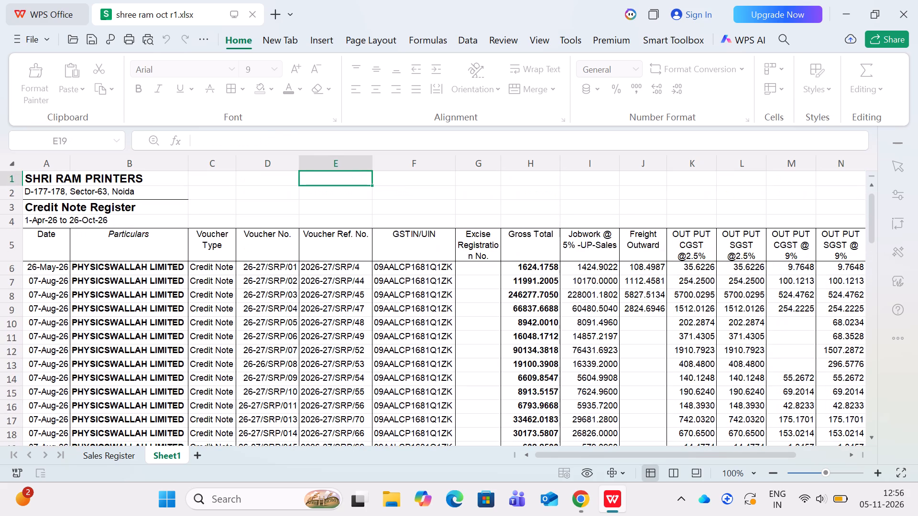
key(Down)
key(Down)
key(Left)
key(Down)
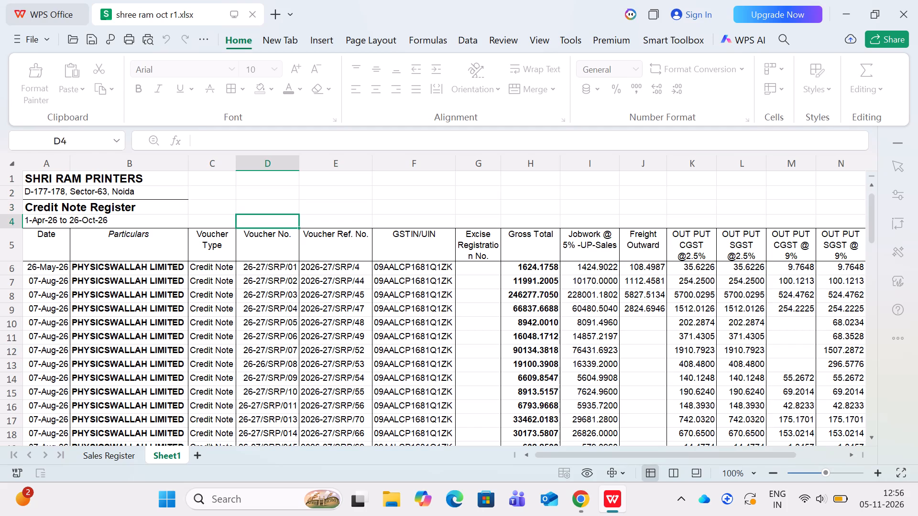
key(Down)
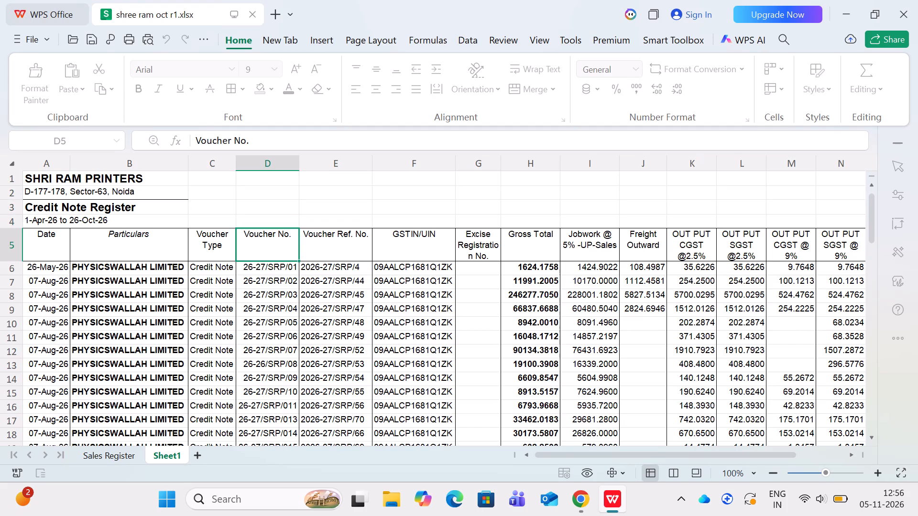
click(15, 242)
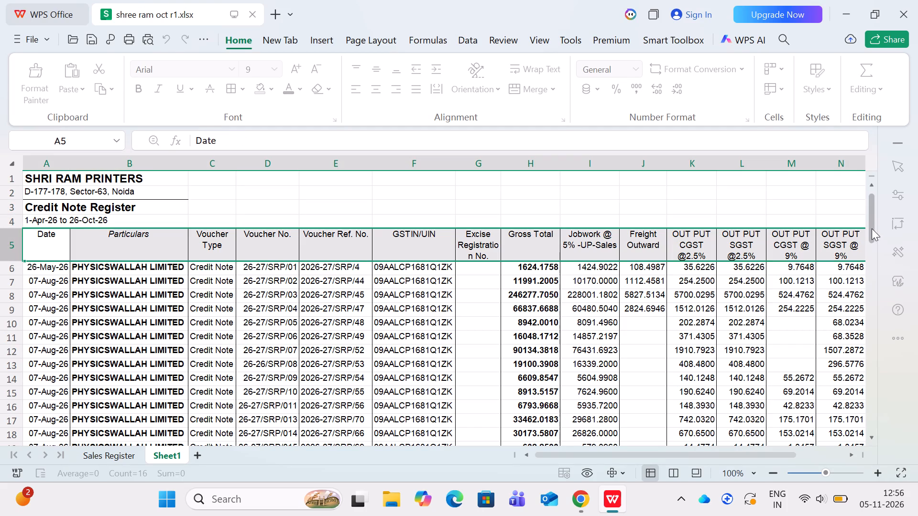
drag(872, 228, 872, 247)
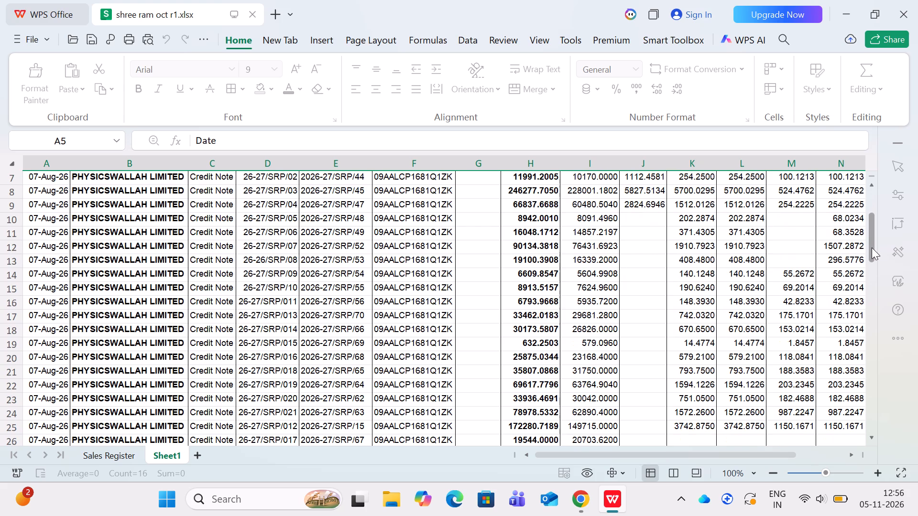
drag(872, 247, 871, 246)
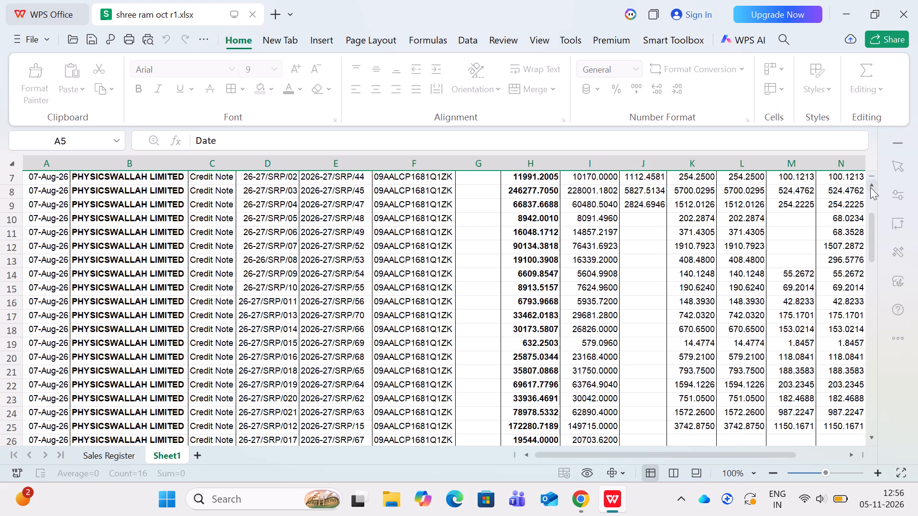
click(871, 191)
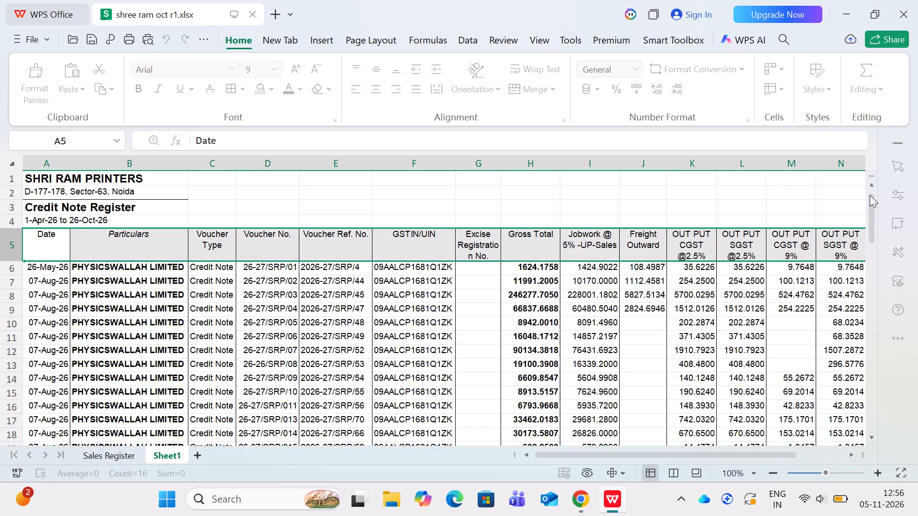
drag(871, 196, 874, 162)
triple_click(869, 184)
click(869, 184)
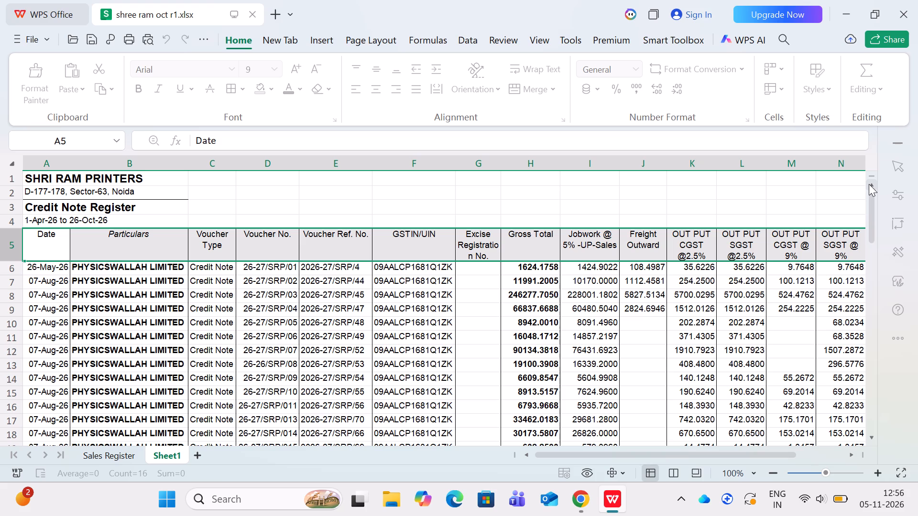
Examine the Credit Note Register's voucher entries from the first credit note down to the late October 2026 rows.
click(390, 266)
click(329, 269)
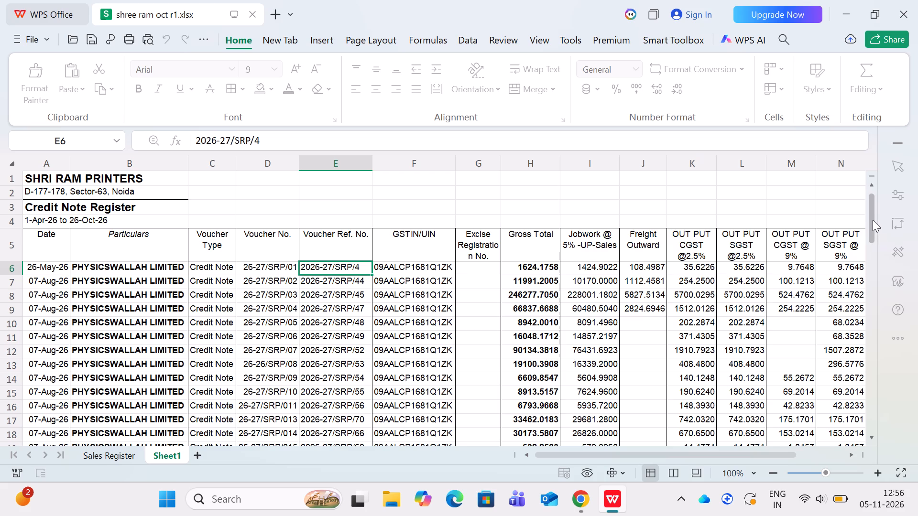
drag(873, 220, 873, 247)
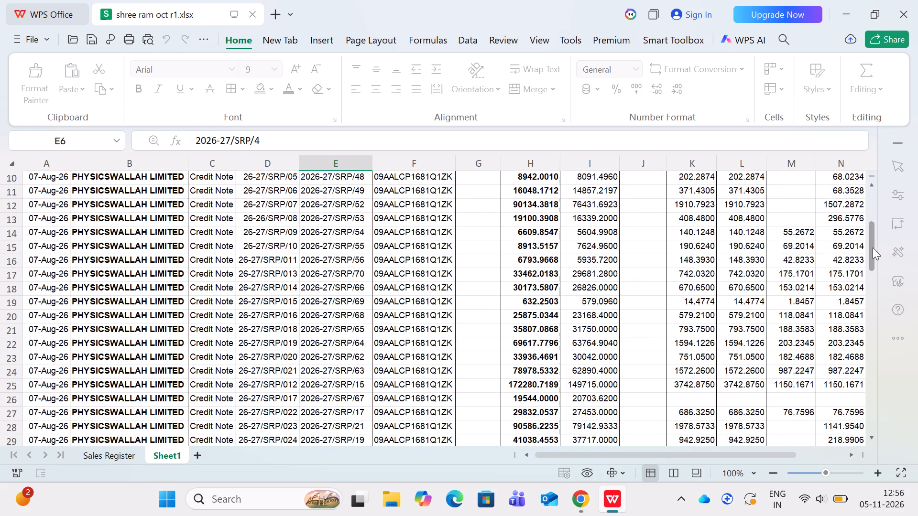
drag(873, 247, 873, 248)
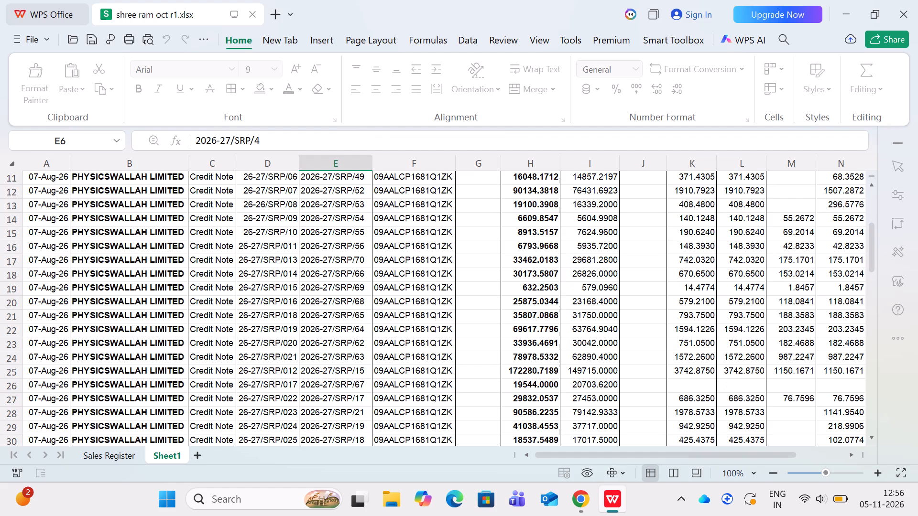
drag(246, 258, 260, 320)
key(Down)
key(Down)
key(Down)
key(Down)
key(Down)
key(Down)
key(Down)
key(Down)
key(Down)
key(Down)
key(Down)
key(Down)
key(Down)
key(Down)
key(Down)
key(Down)
key(Down)
key(Down)
key(Down)
key(Down)
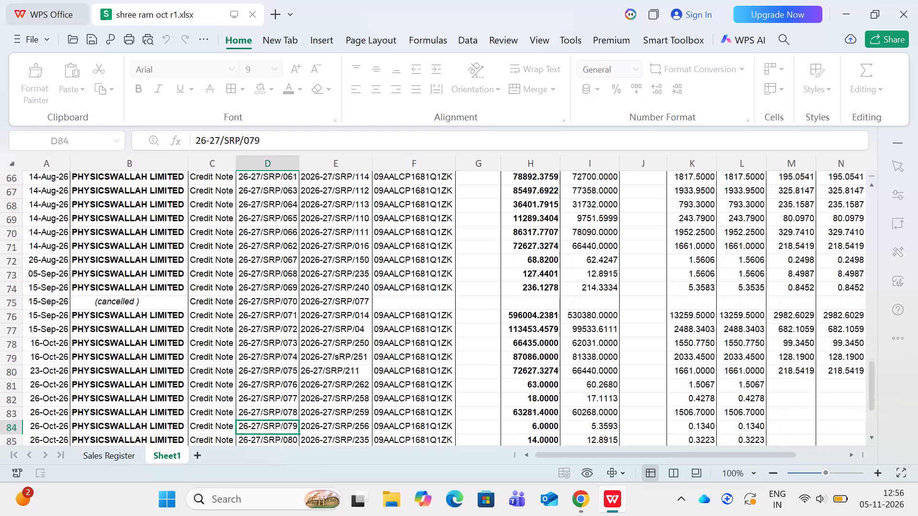
key(Down)
key(Down)
key(Down)
key(Down)
key(Down)
key(Down)
key(Down)
key(Down)
key(Down)
key(Down)
key(Down)
key(Down)
key(Down)
Review the Voucher No. column upward from the late October 2026 entries to the top of the register.
key(Up)
key(Up)
key(Up)
key(Up)
key(Up)
key(Up)
key(Up)
key(Up)
key(Up)
key(Up)
key(Up)
key(Up)
key(Up)
key(Up)
key(Up)
key(Up)
key(Up)
key(Up)
key(Up)
key(Up)
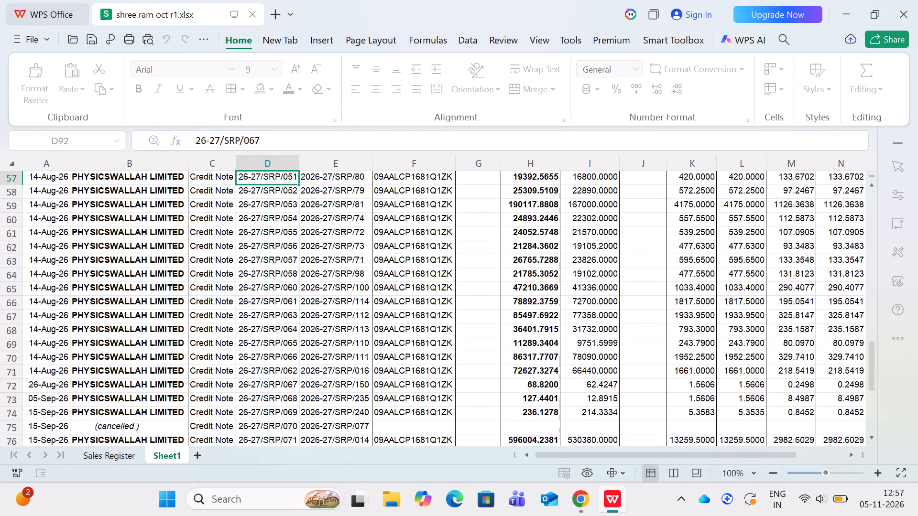
key(Down)
key(Up)
key(Up)
key(Up)
key(Up)
key(Up)
key(Up)
key(Up)
key(Up)
key(Up)
key(Up)
key(Up)
key(Up)
key(Up)
key(Up)
key(Up)
key(Up)
key(Up)
key(Up)
key(Up)
key(Up)
click(604, 263)
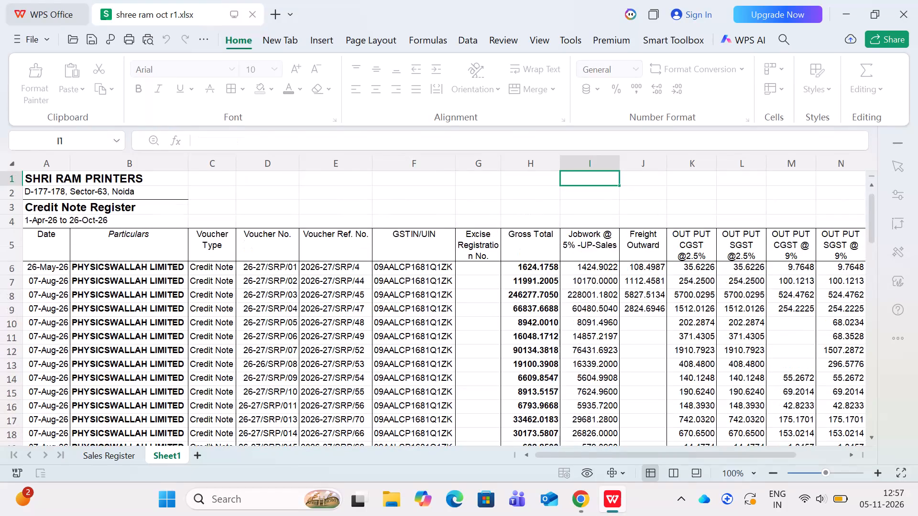
Check the register's voucher numbers again from the first entries down to 26-27/SRP/020.
key(Down)
key(Down)
click(296, 317)
key(Down)
key(Down)
key(Down)
key(Down)
key(Down)
key(Down)
key(Down)
key(Down)
key(Down)
key(Down)
key(Down)
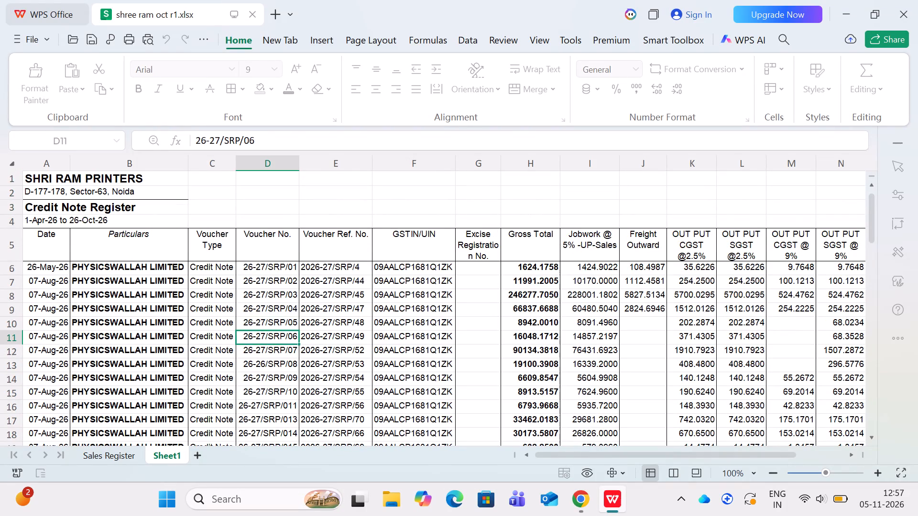
key(Down)
key(Down)
key(Down)
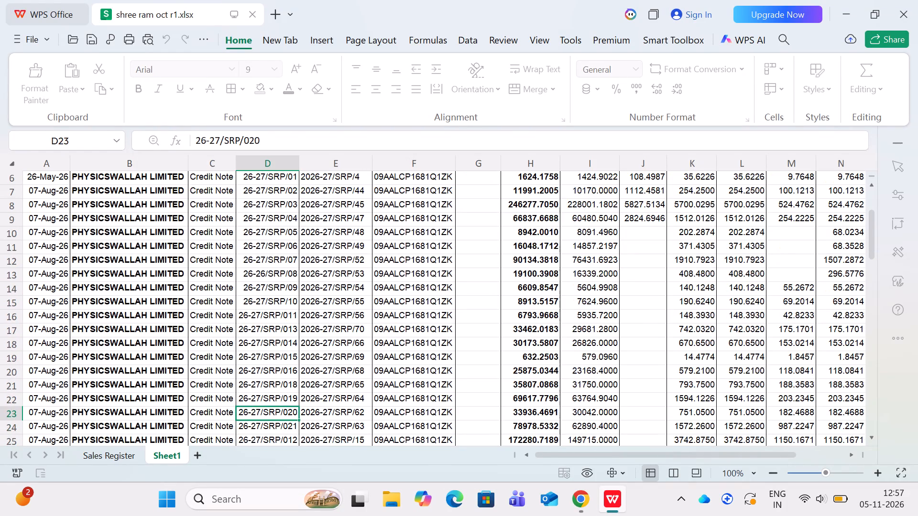
Review the Voucher No. column from 26-27/SRP/020 back up to the top of the Credit Note Register.
key(Up)
key(Up)
key(Up)
key(Up)
key(Up)
key(Up)
key(Up)
key(Up)
key(Up)
key(Up)
key(Up)
key(Up)
key(Up)
key(Up)
key(Up)
key(Up)
key(Up)
key(Up)
key(Up)
key(Up)
key(Up)
key(Up)
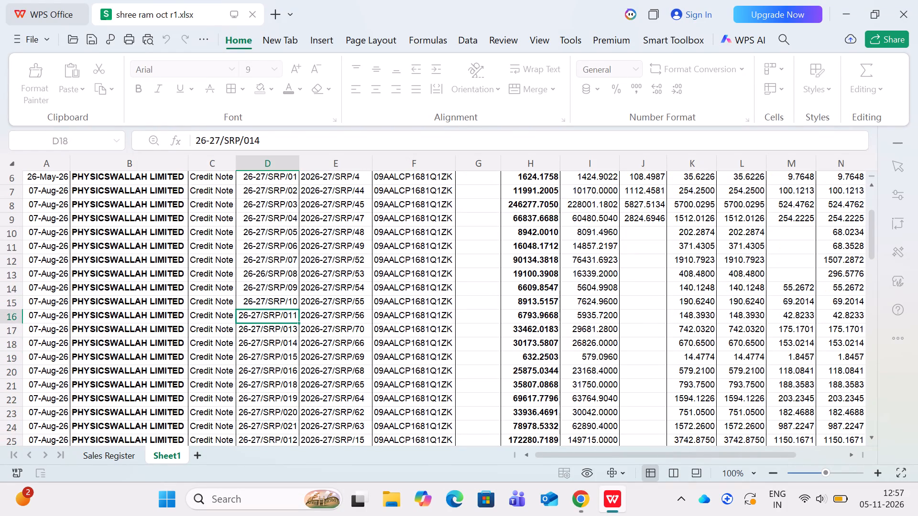
key(Down)
key(Down)
Switch to the GST portal in Chrome and review the processed credit notes on page 2 and page 1.
key(alt+Tab)
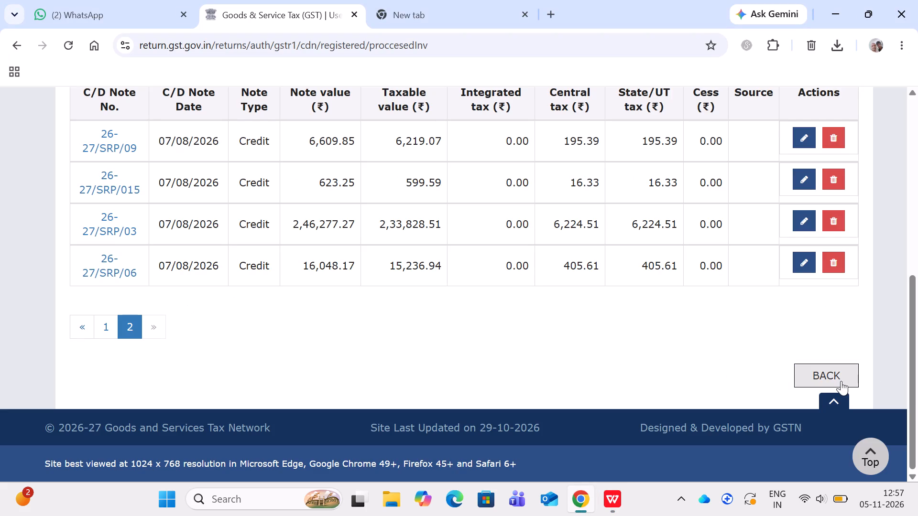
scroll(290, 211, up, 2)
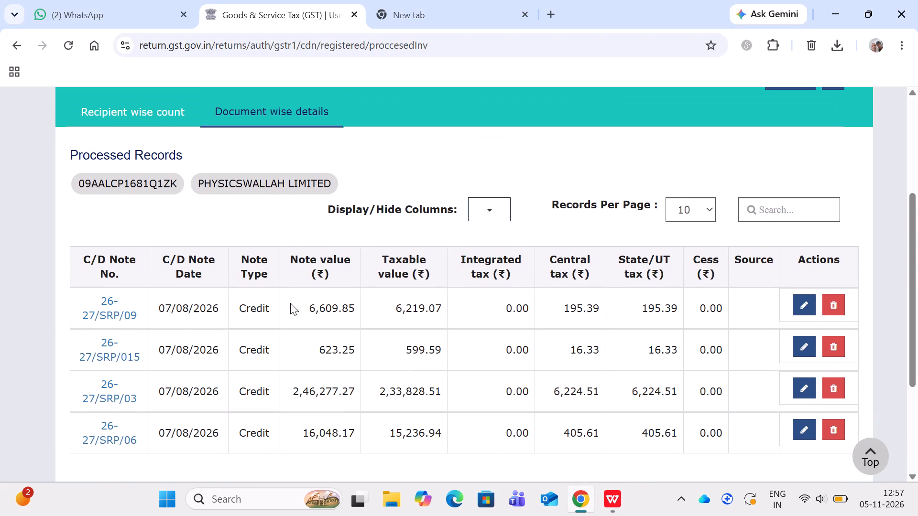
scroll(229, 381, down, 2)
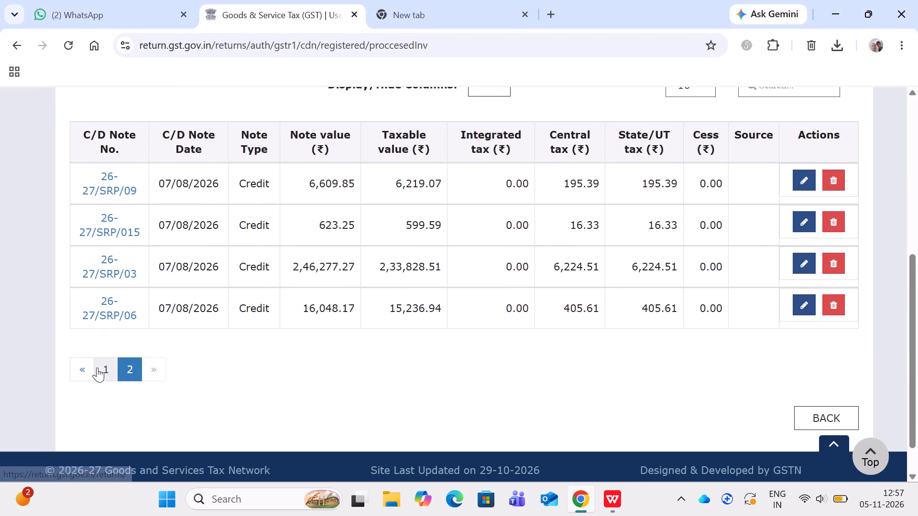
click(97, 367)
scroll(97, 367, down, 3)
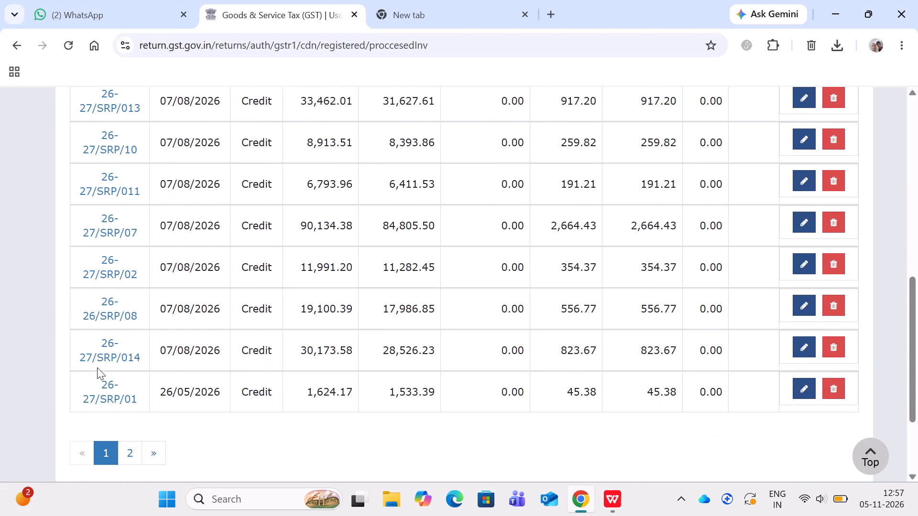
scroll(657, 414, down, 2)
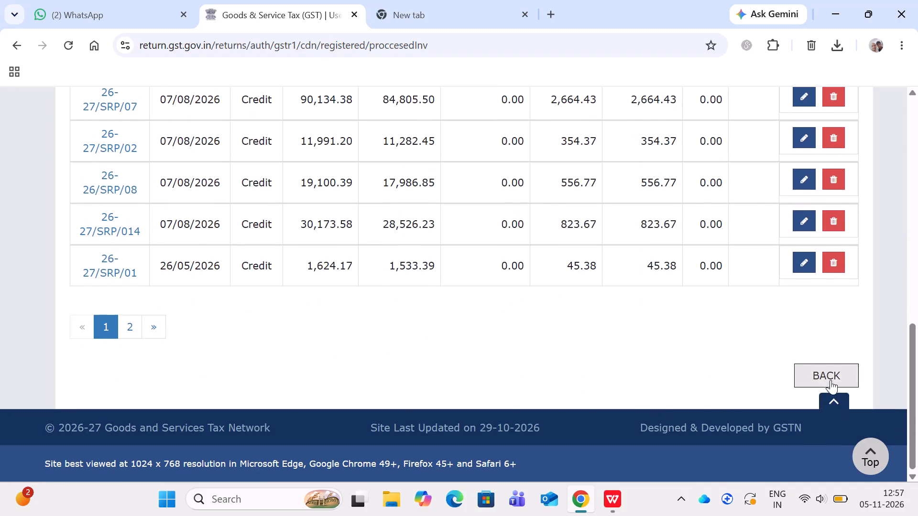
Add a new note for PHYSICSWALLAH LIMITED from the registered credit/debit notes summary and set its Note Type to Credit.
click(830, 376)
scroll(507, 328, down, 2)
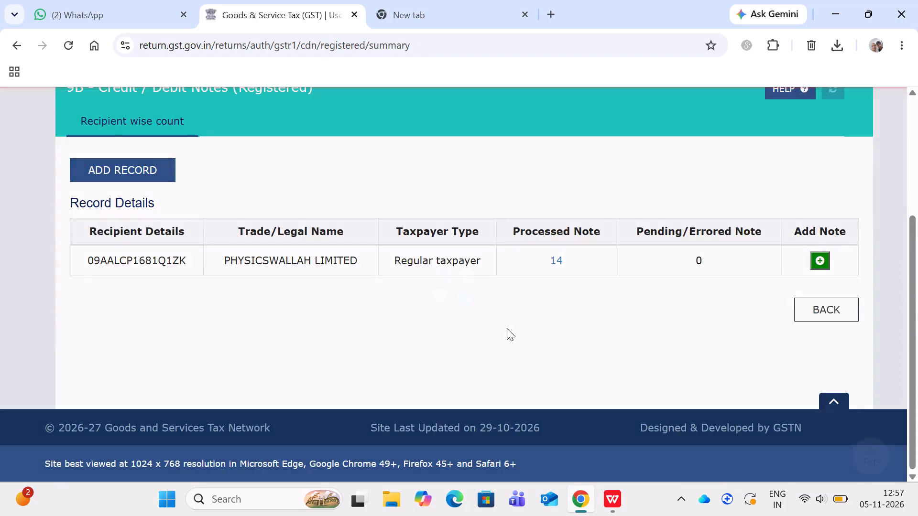
click(820, 254)
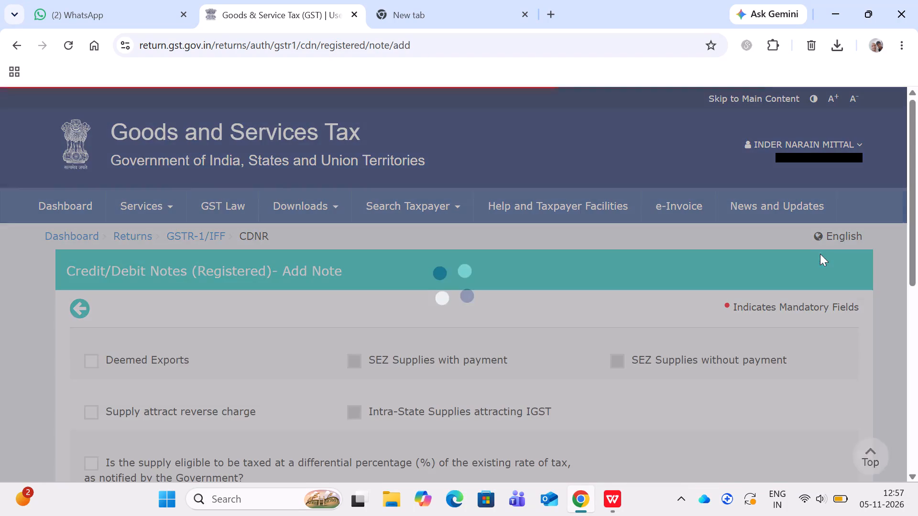
scroll(269, 294, down, 4)
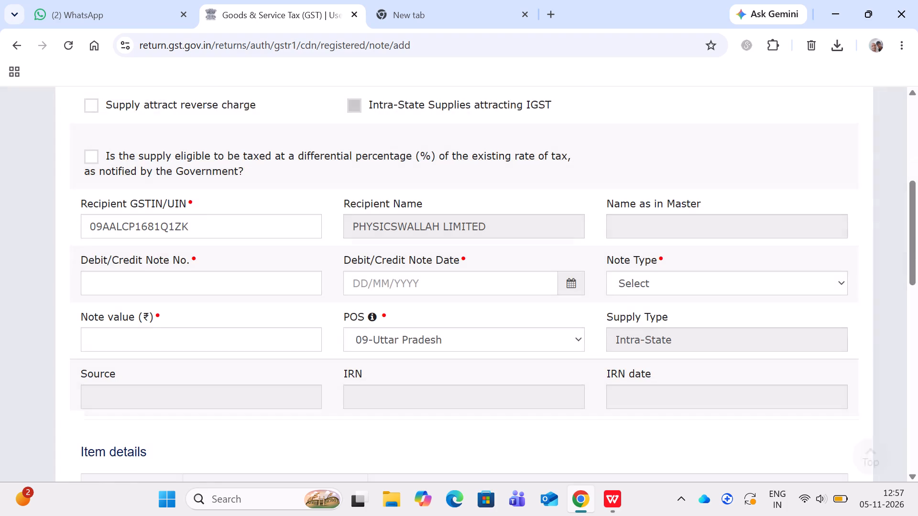
scroll(269, 294, down, 3)
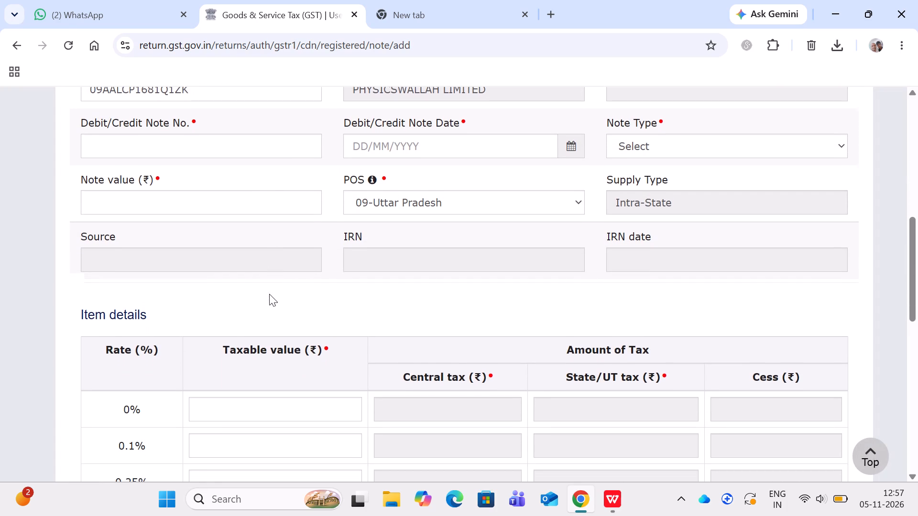
scroll(269, 294, down, 1)
scroll(290, 195, up, 1)
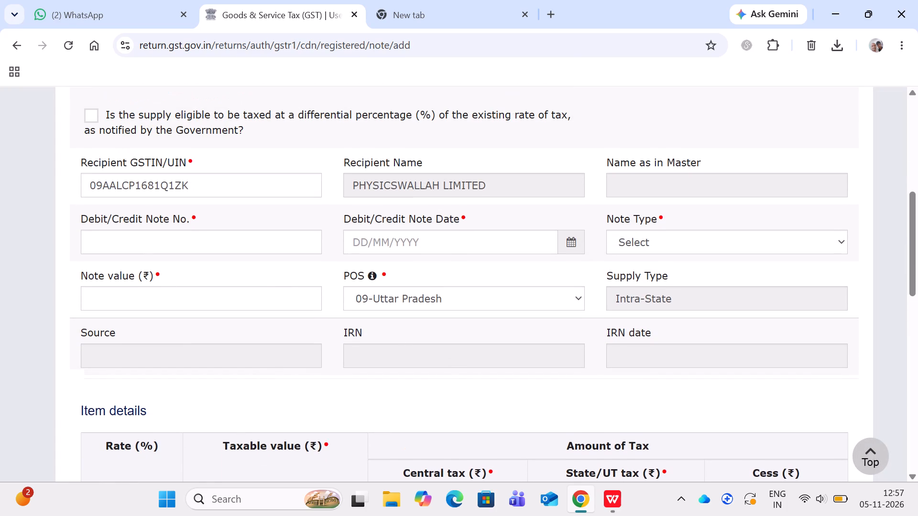
click(707, 244)
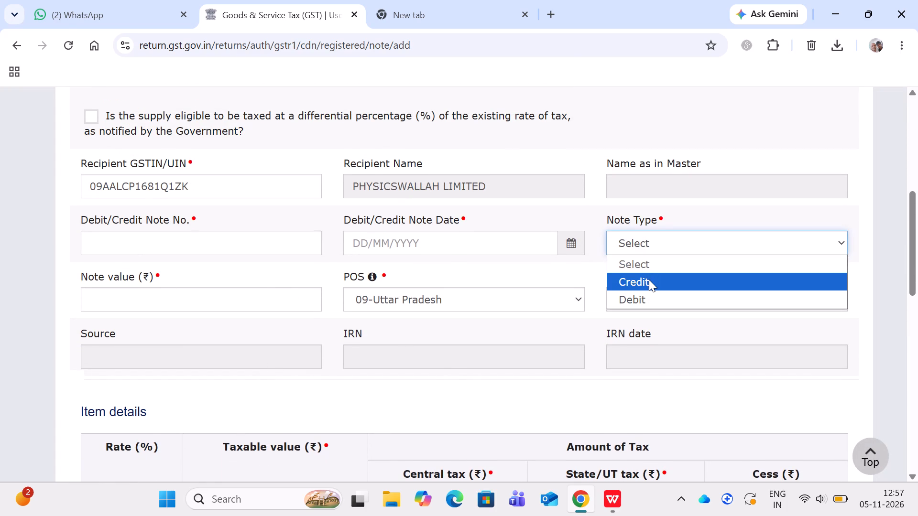
click(649, 279)
Copy voucher number 26-27/SRP/016 from the Credit Note Register in WPS Office into the portal form's Debit/Credit Note No.
click(194, 247)
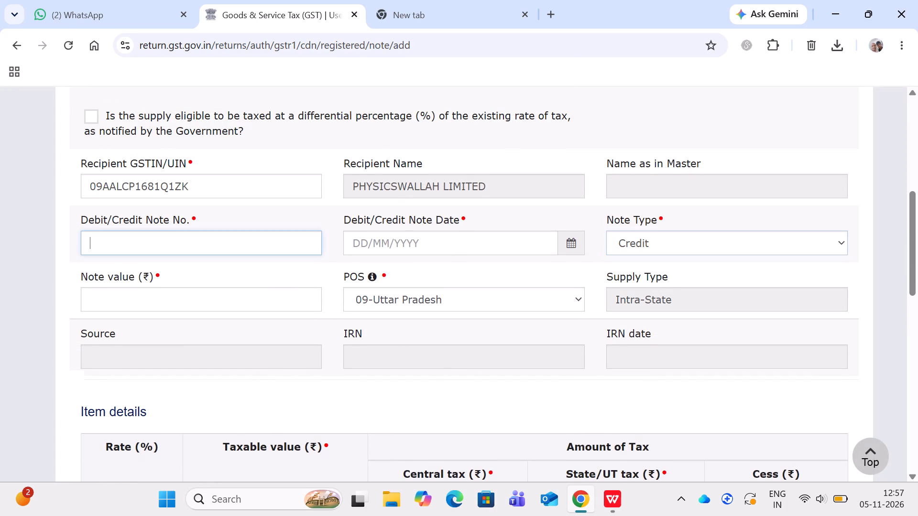
key(alt+Tab)
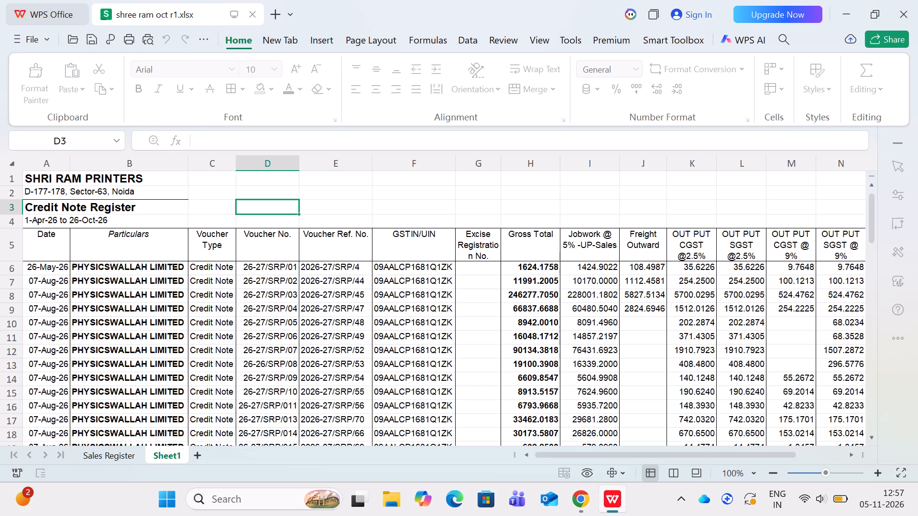
scroll(267, 315, down, 1)
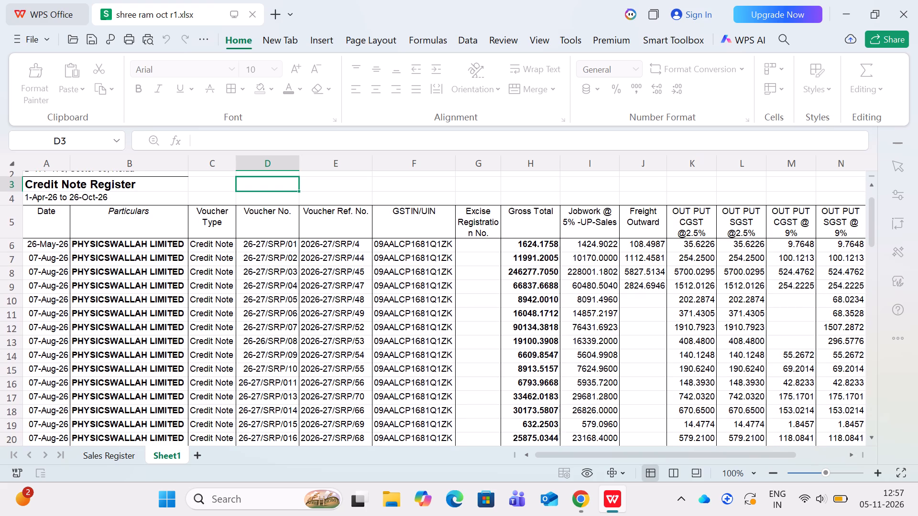
scroll(267, 315, down, 2)
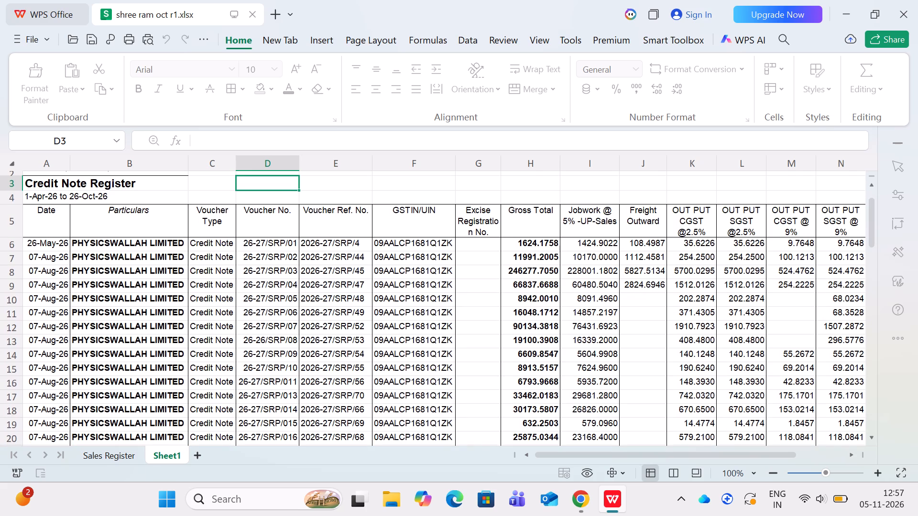
scroll(267, 315, down, 3)
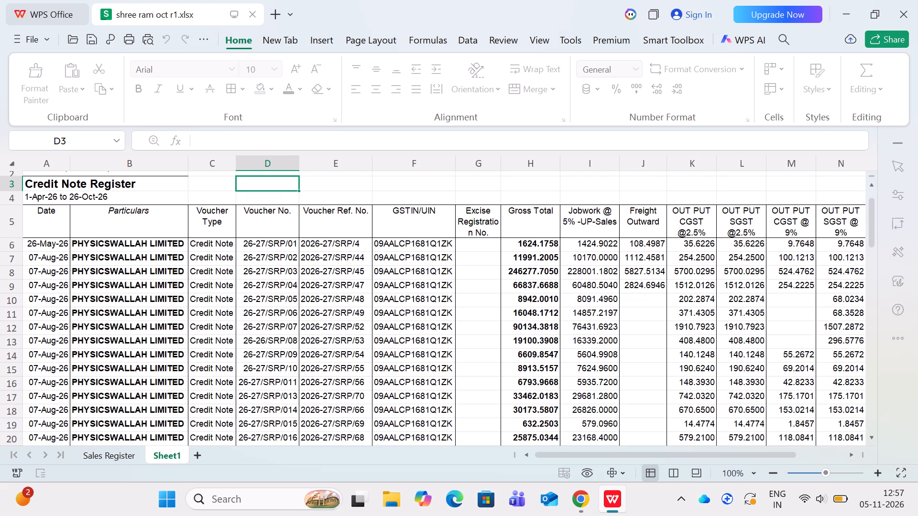
scroll(267, 315, down, 6)
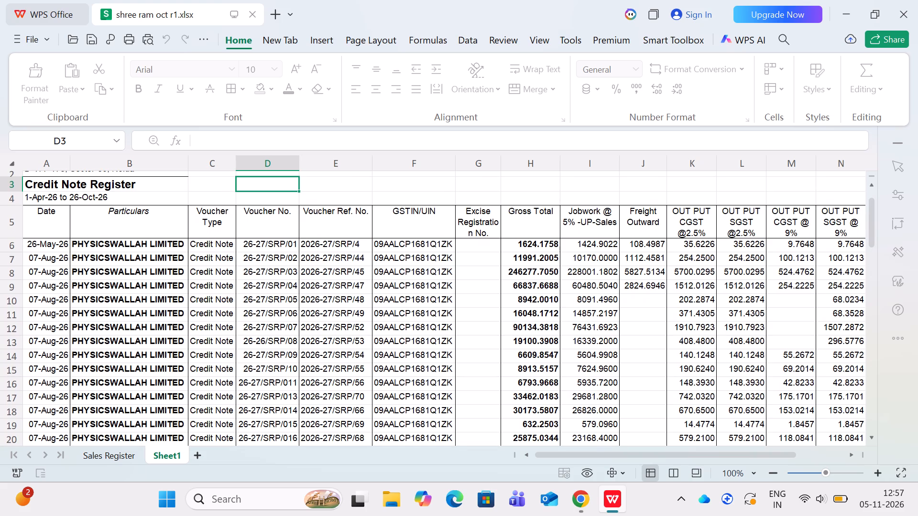
scroll(267, 315, down, 3)
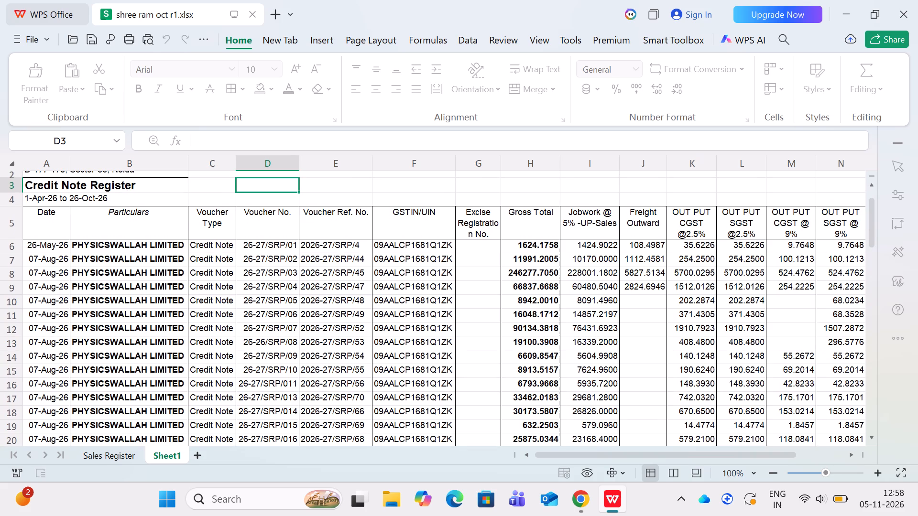
scroll(267, 315, down, 2)
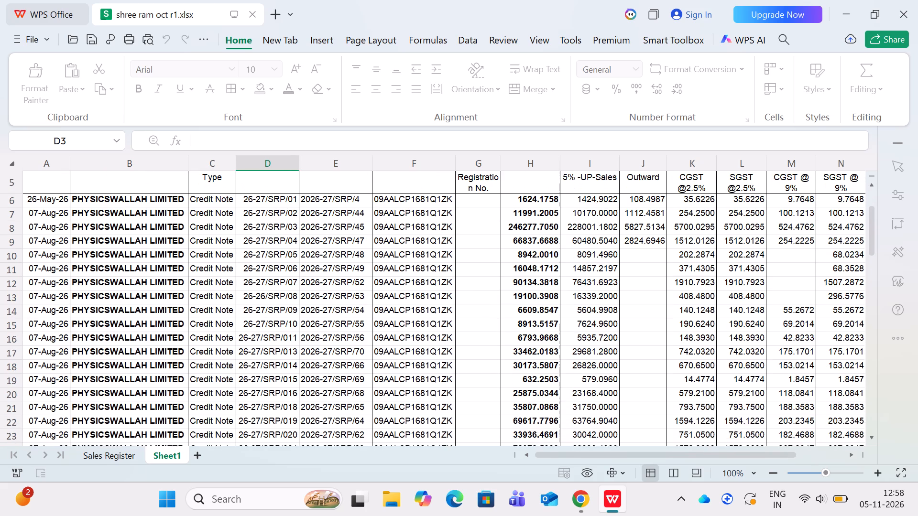
scroll(267, 315, down, 1)
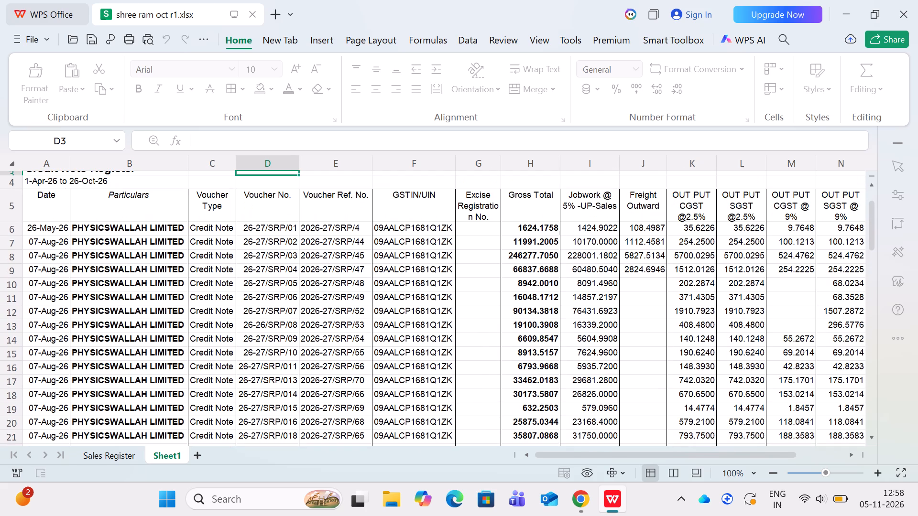
click(267, 315)
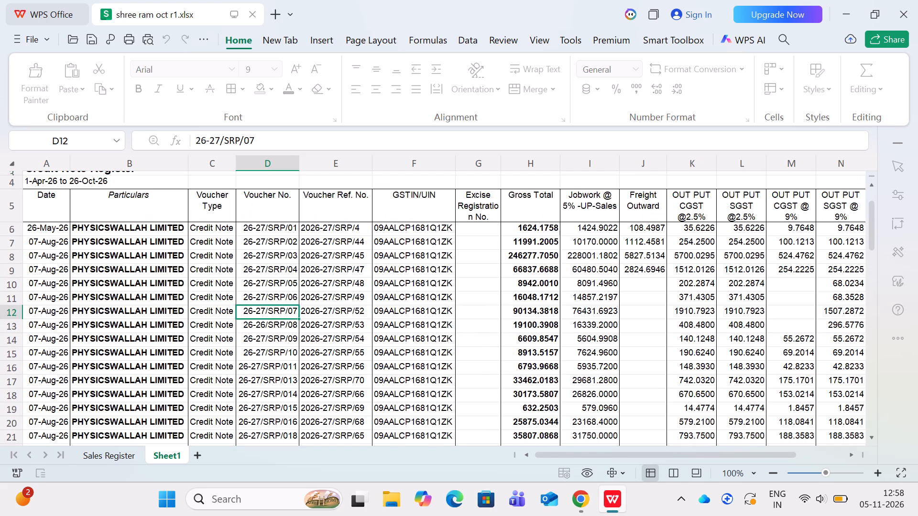
scroll(267, 315, down, 2)
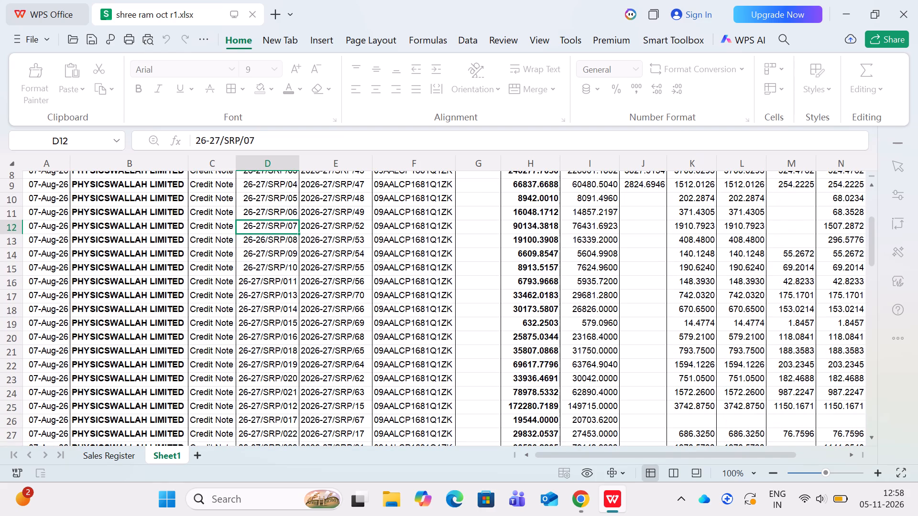
click(273, 333)
key(ctrl+c)
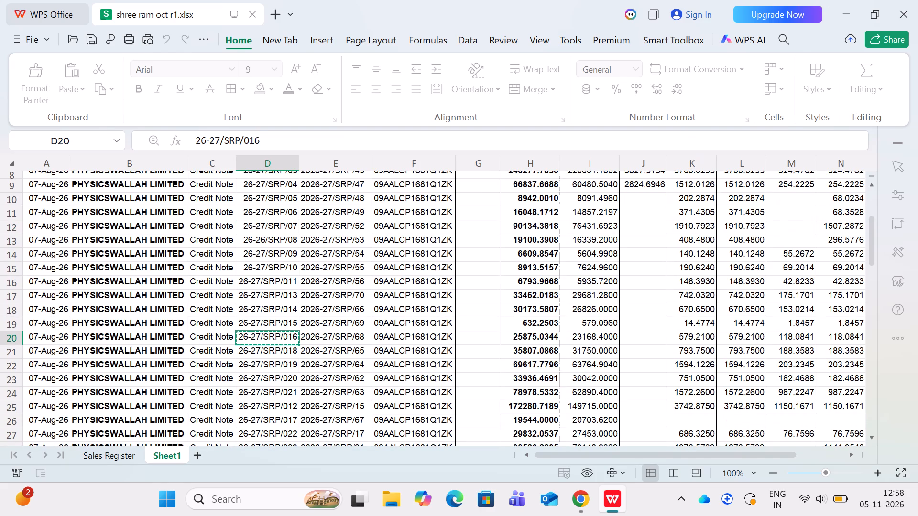
key(alt+Tab)
click(142, 242)
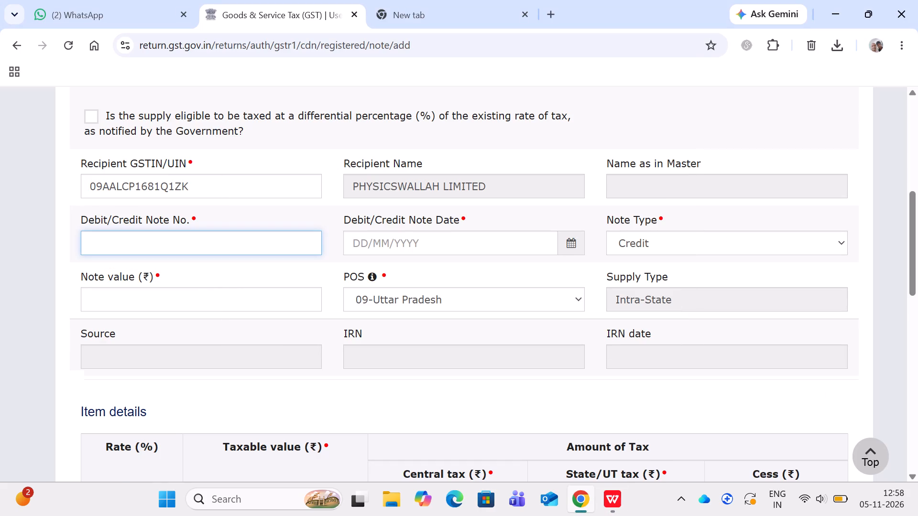
key(ctrl+v)
Check the register's 26-27/SRP/016 row and set the Debit/Credit Note Date to 07/08/2026.
click(375, 243)
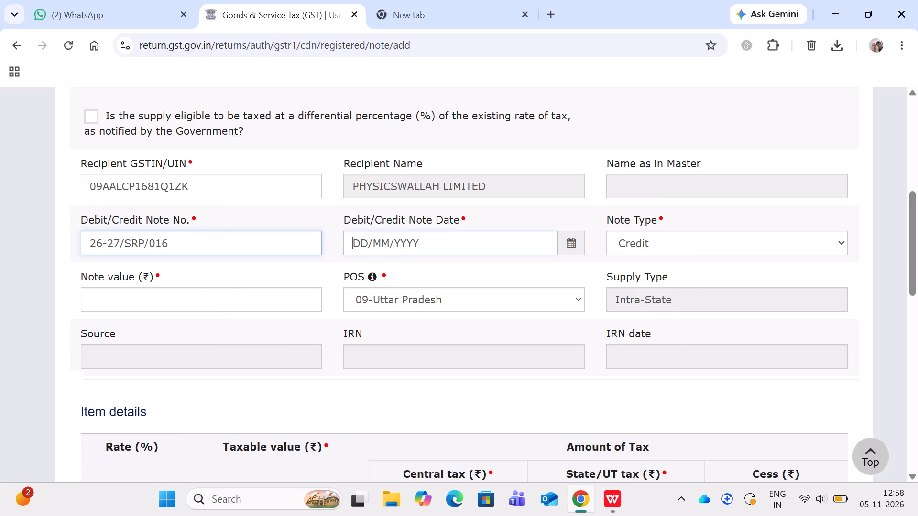
key(alt+Tab)
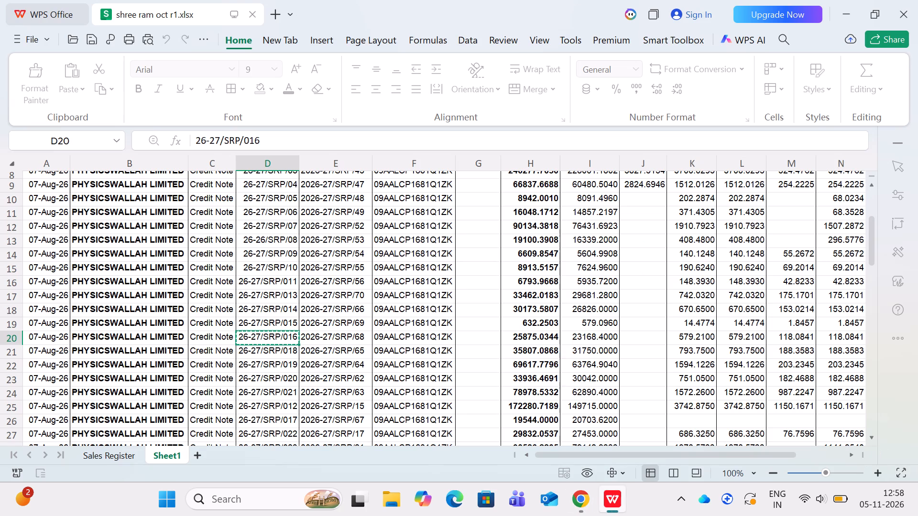
key(alt+Tab)
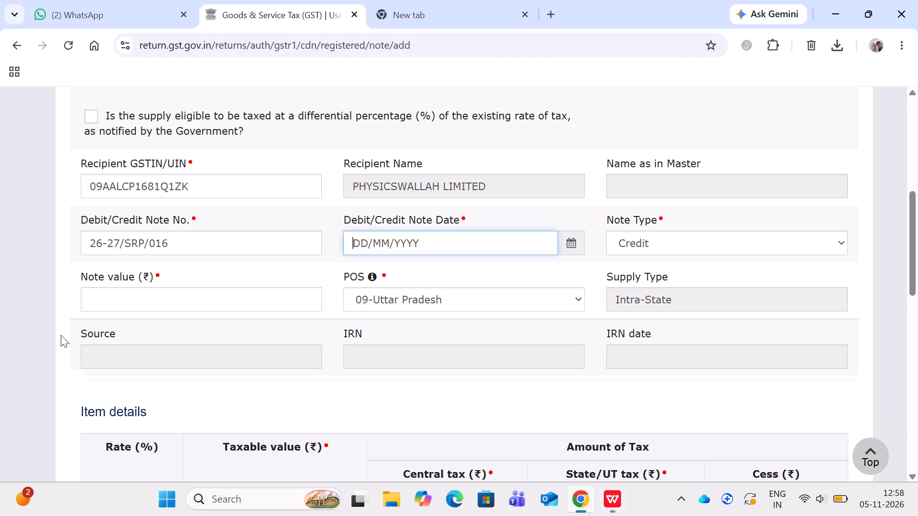
key(0)
key(7)
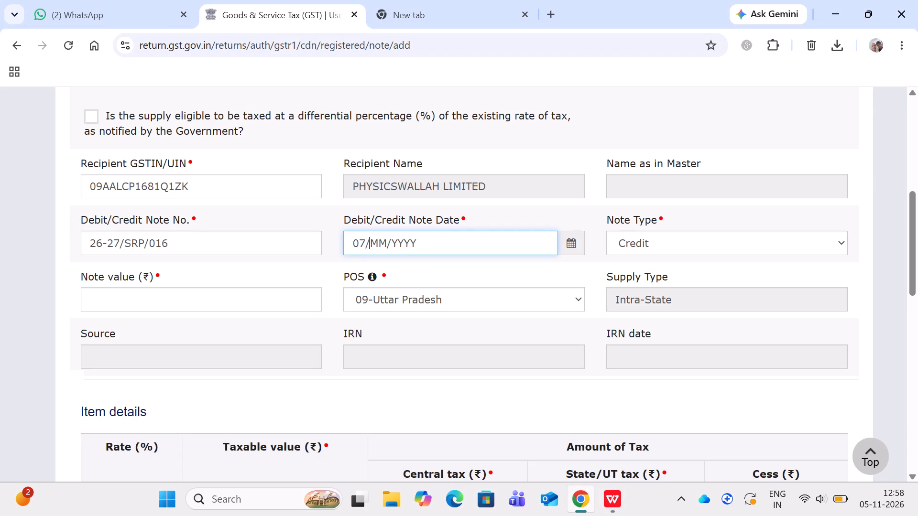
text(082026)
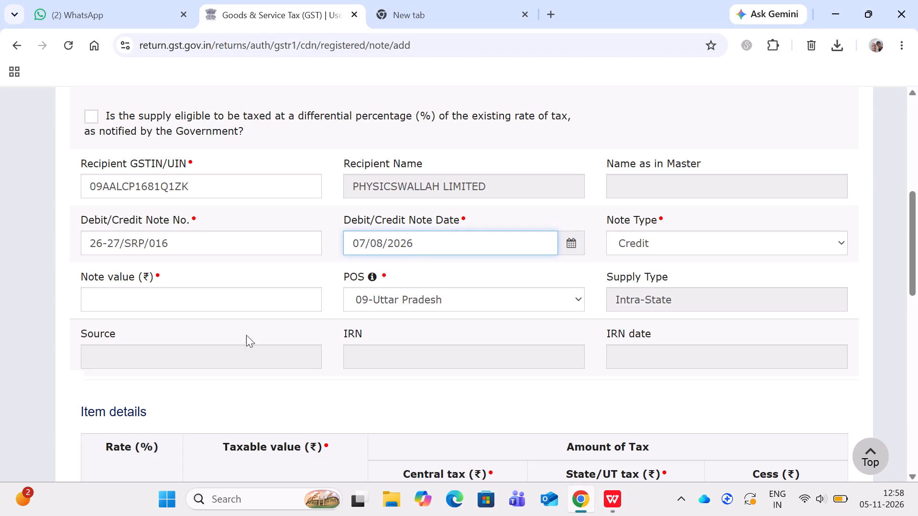
Look up the gross total for 26-27/SRP/016 in the WPS Office register and set the portal form's Note value to 25875.03.
click(247, 301)
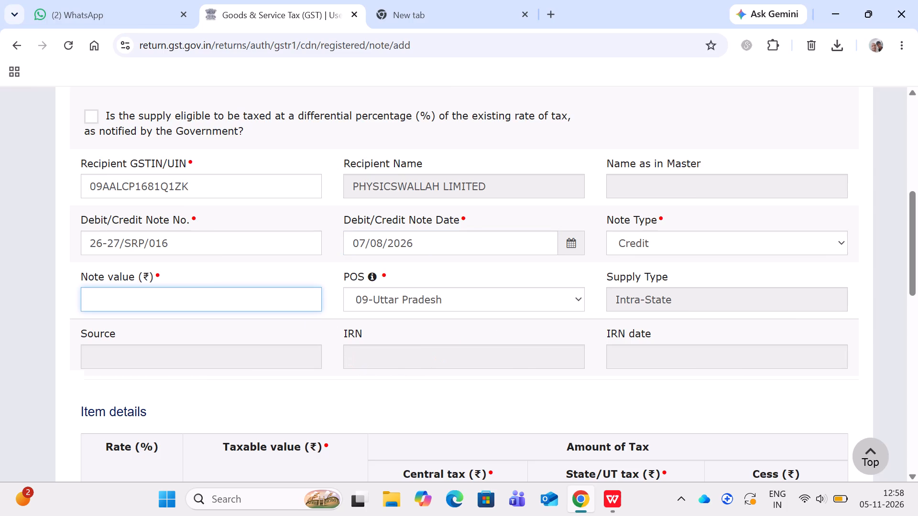
key(alt+Tab)
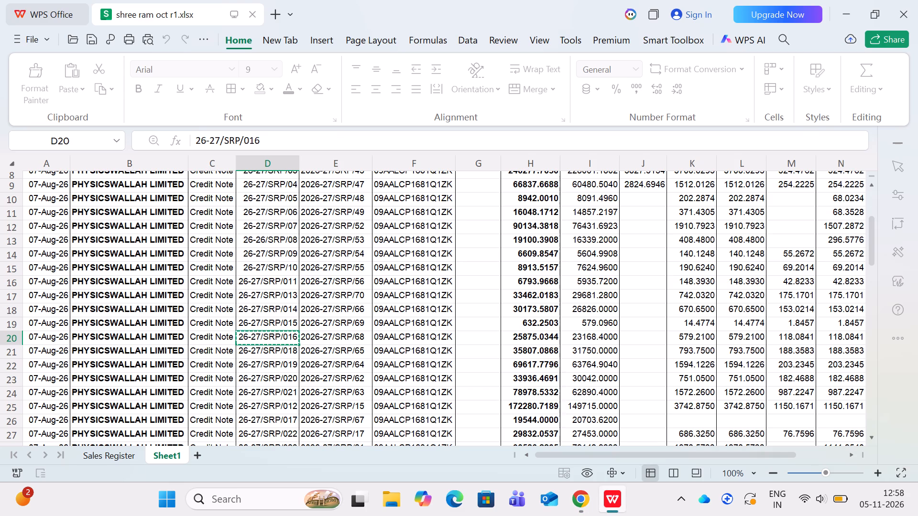
click(532, 336)
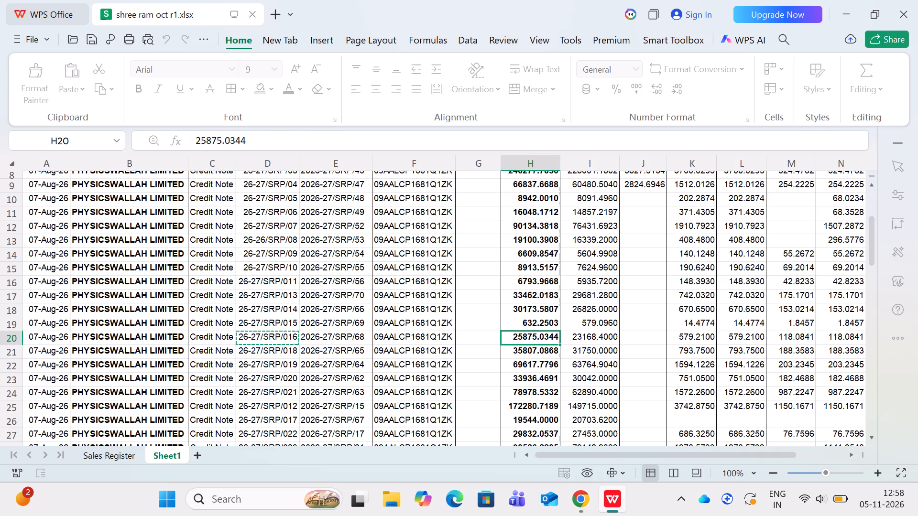
key(alt+Tab)
key(2)
key(5)
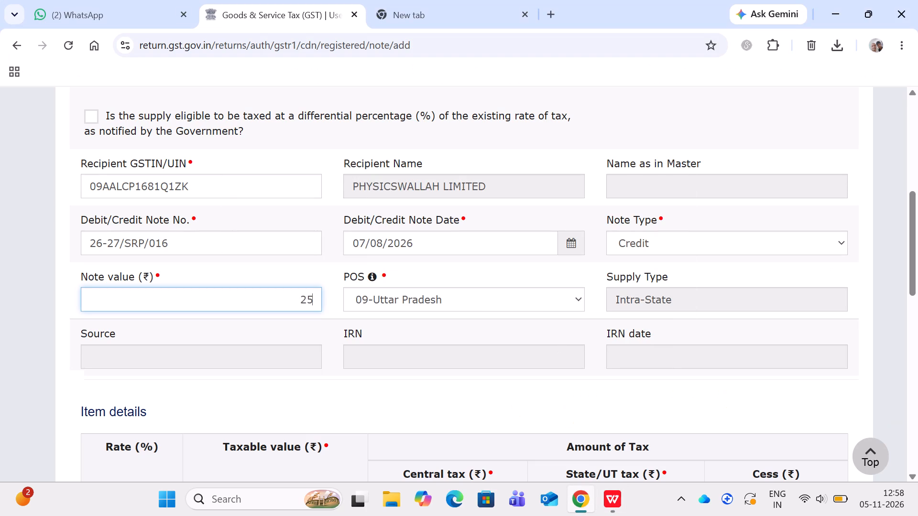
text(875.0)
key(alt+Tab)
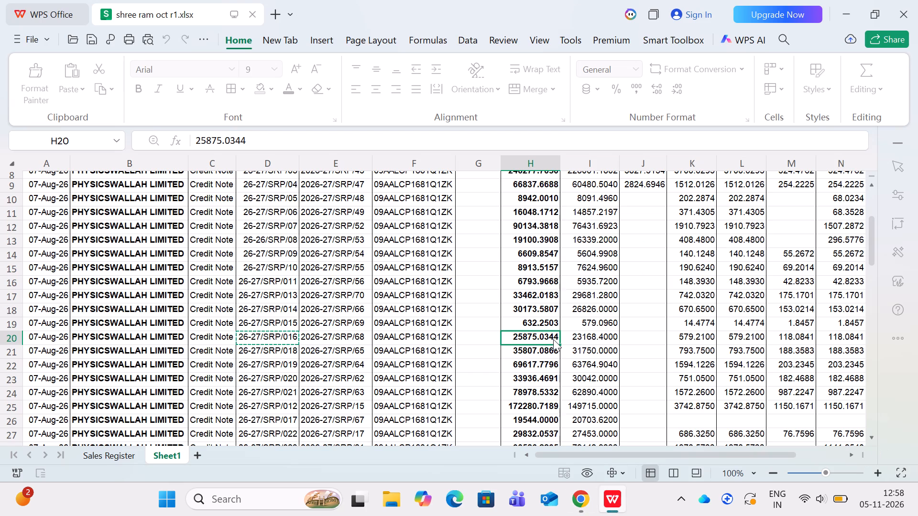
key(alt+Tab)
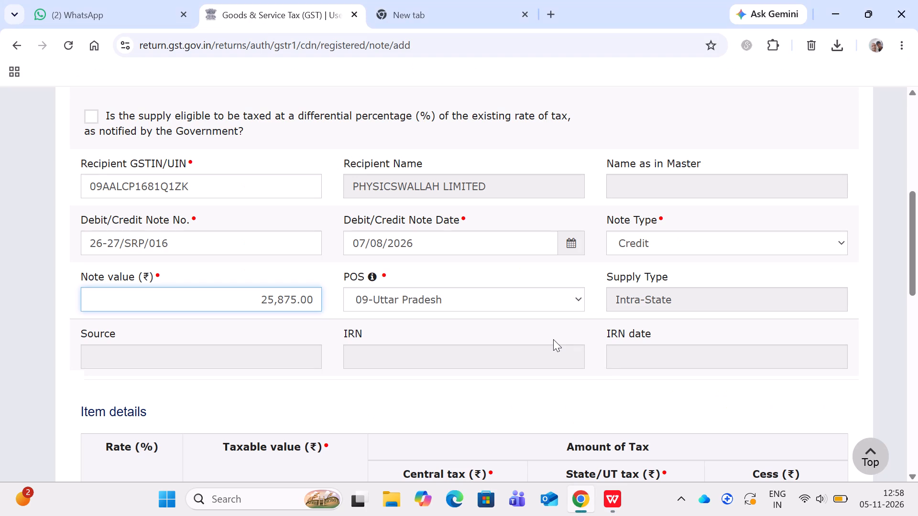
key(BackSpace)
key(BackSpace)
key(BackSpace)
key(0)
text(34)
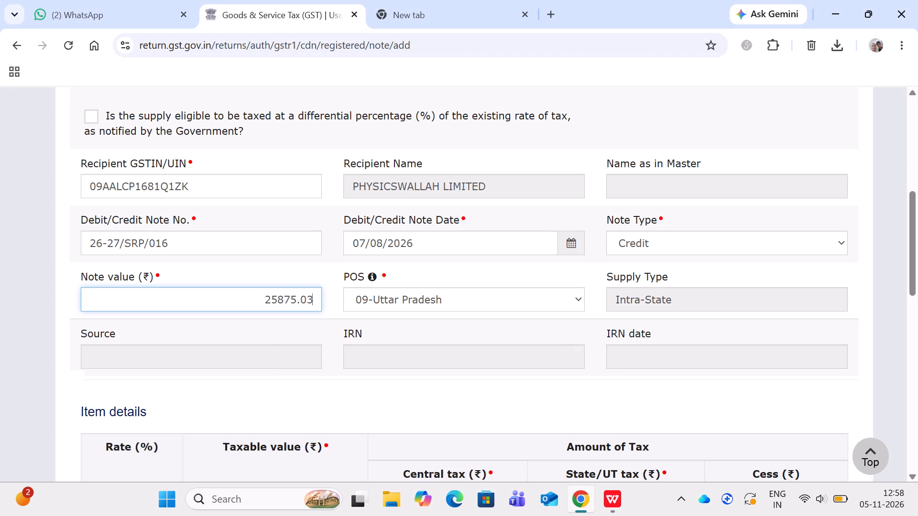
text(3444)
Check the Jobwork @ 5% amount for 26-27/SRP/016 in the register and enter 23168.40 as the 5% taxable value in the portal.
scroll(553, 339, down, 4)
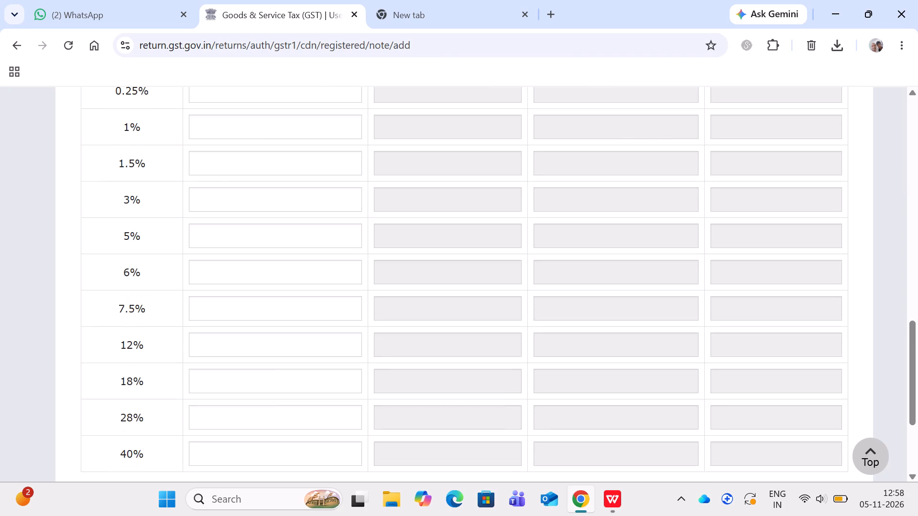
scroll(553, 339, down, 1)
scroll(257, 155, up, 1)
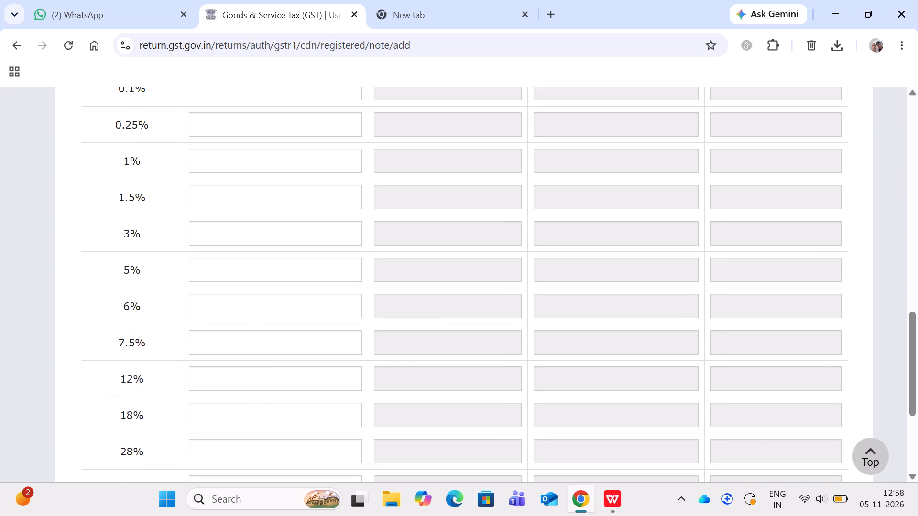
scroll(257, 155, up, 1)
click(266, 279)
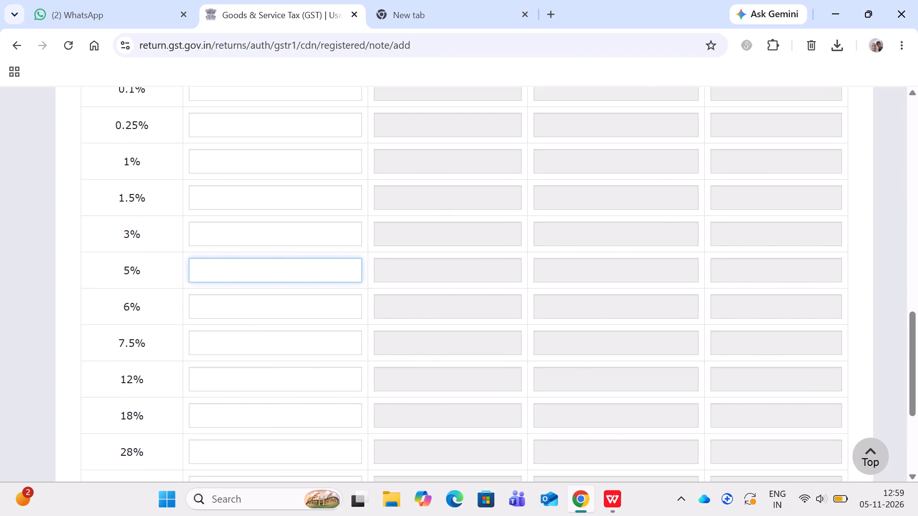
key(alt+Tab)
scroll(510, 290, up, 1)
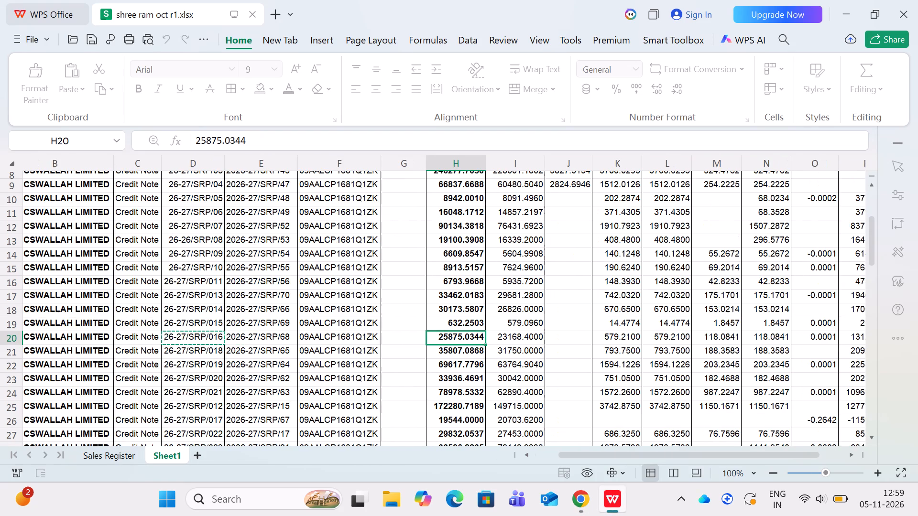
scroll(510, 290, up, 2)
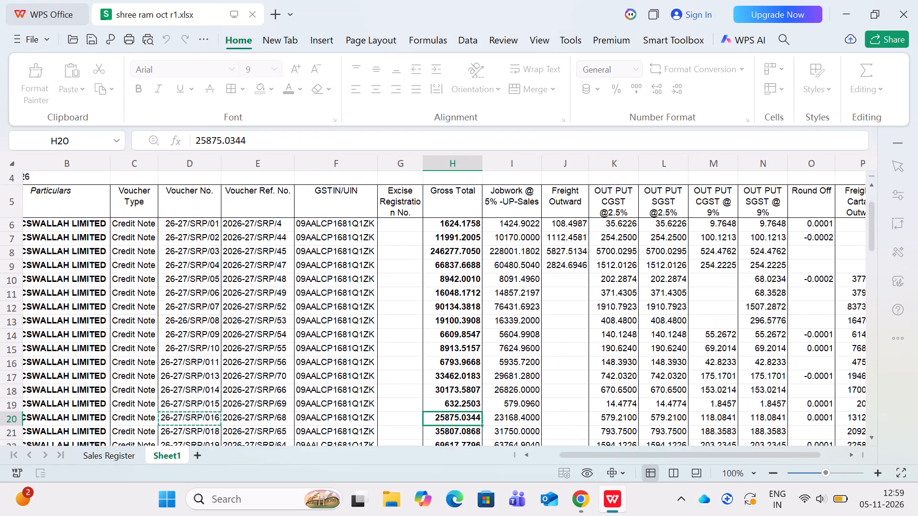
scroll(510, 290, up, 1)
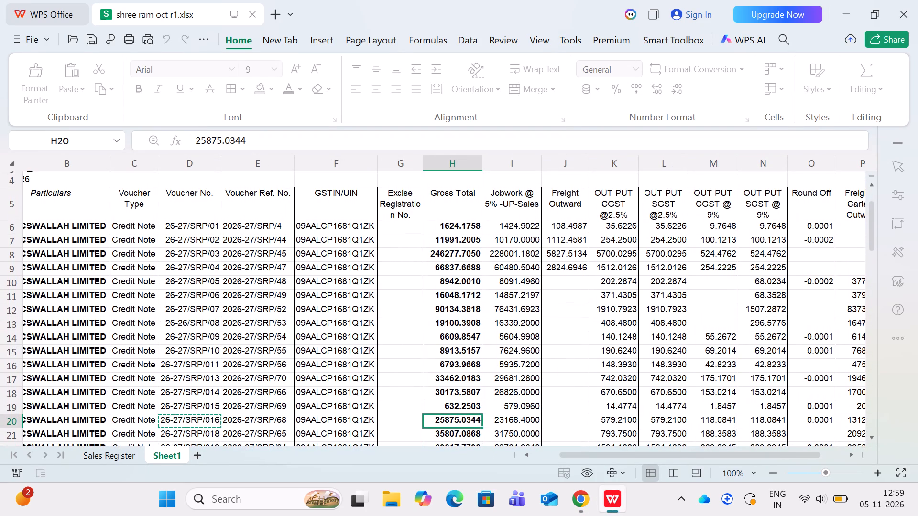
scroll(510, 290, up, 1)
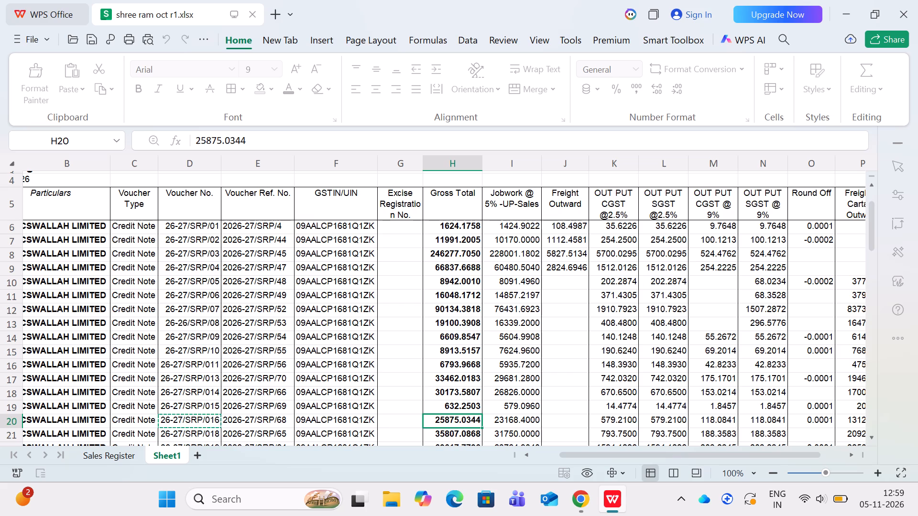
key(alt+Tab)
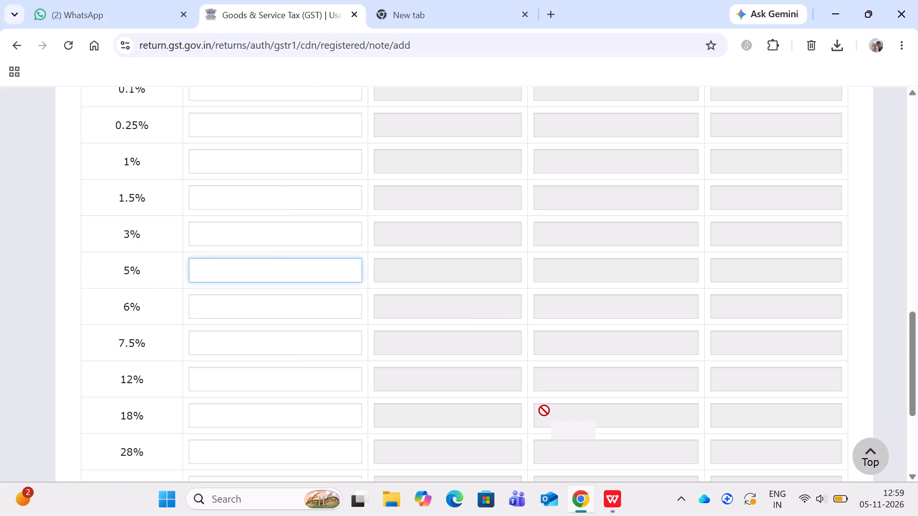
text(231)
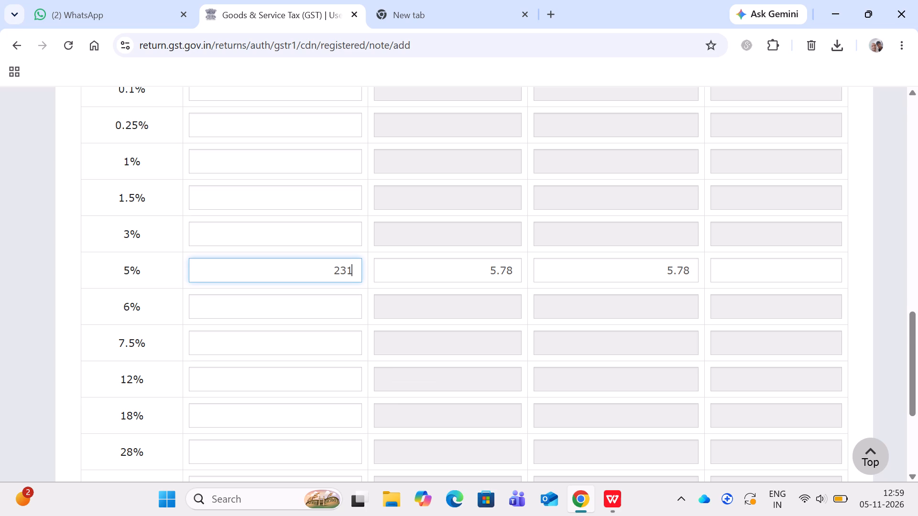
text(68)
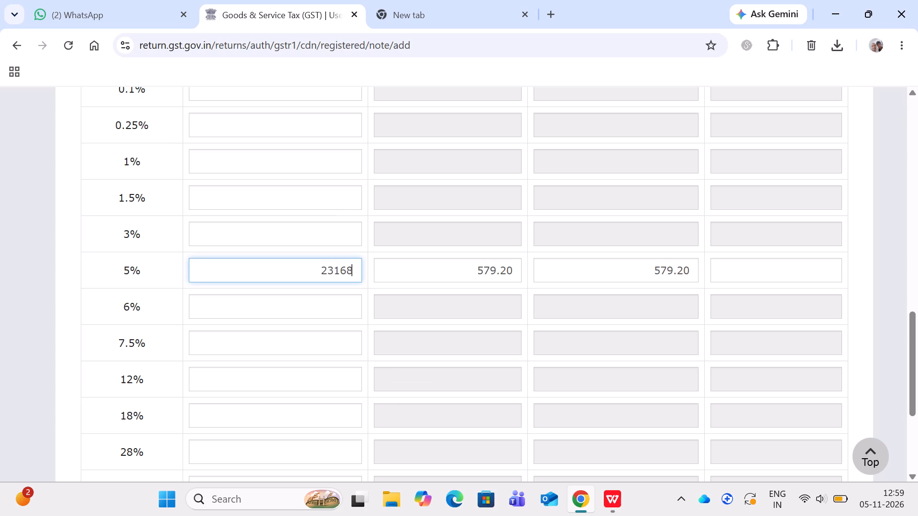
text(.40)
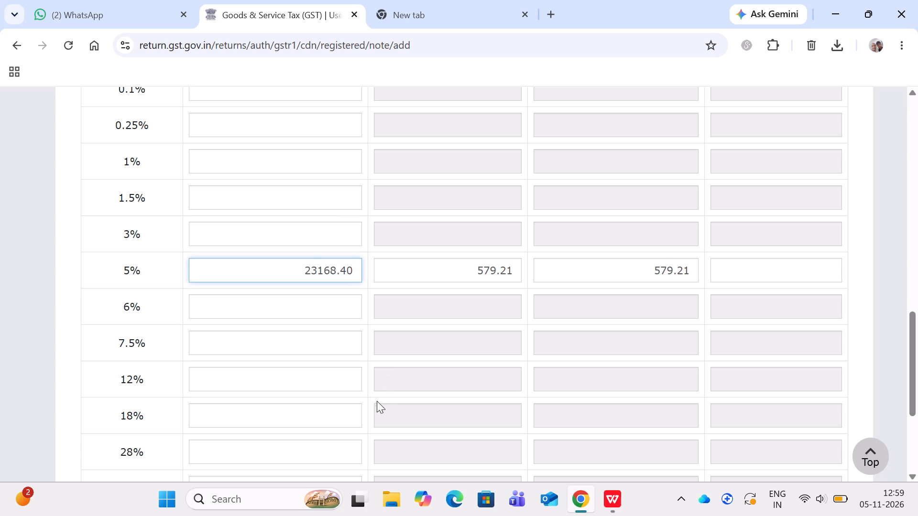
Switch to the register in WPS Office and examine the 26-27/SRP/016 row's tax and Freight & Cartage Outward amounts.
scroll(370, 407, down, 2)
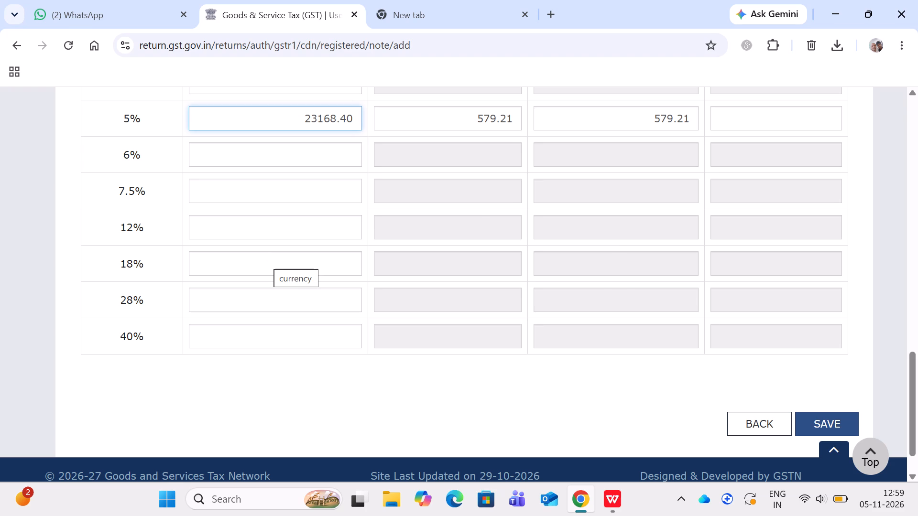
key(alt+Tab)
key(Return)
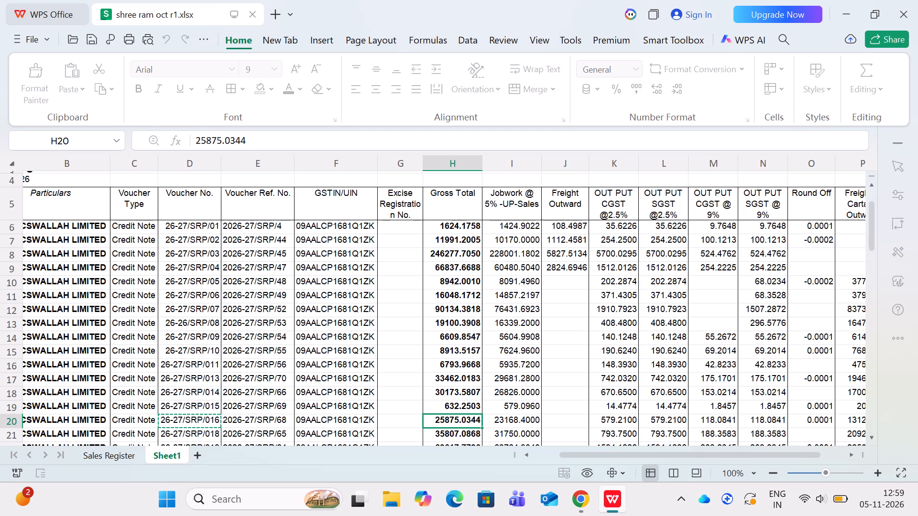
click(513, 420)
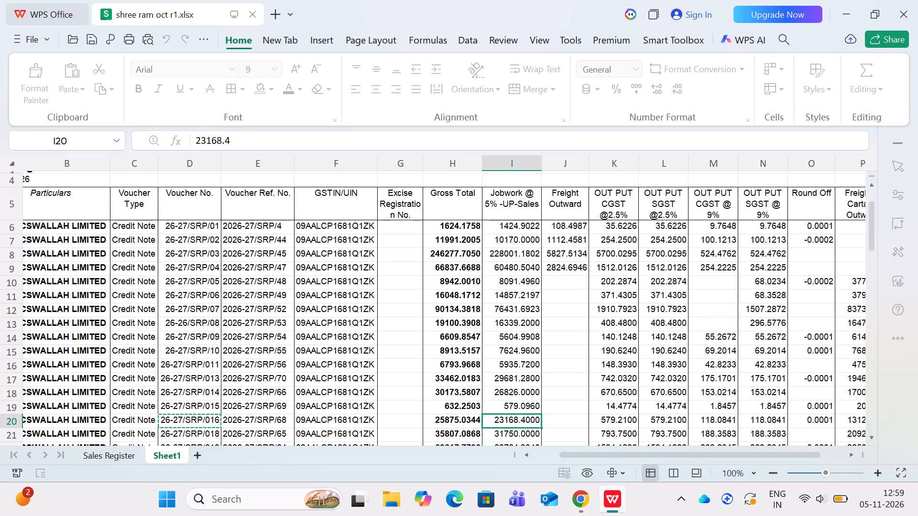
click(561, 421)
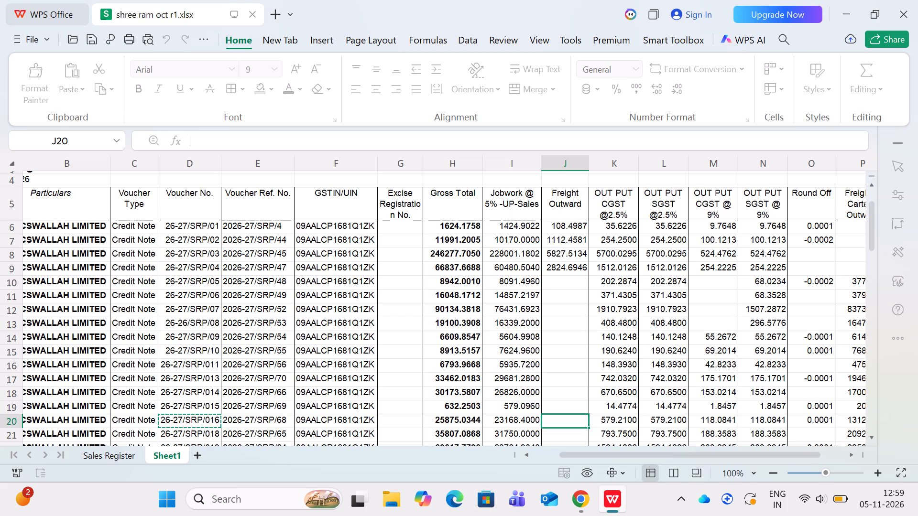
key(Right)
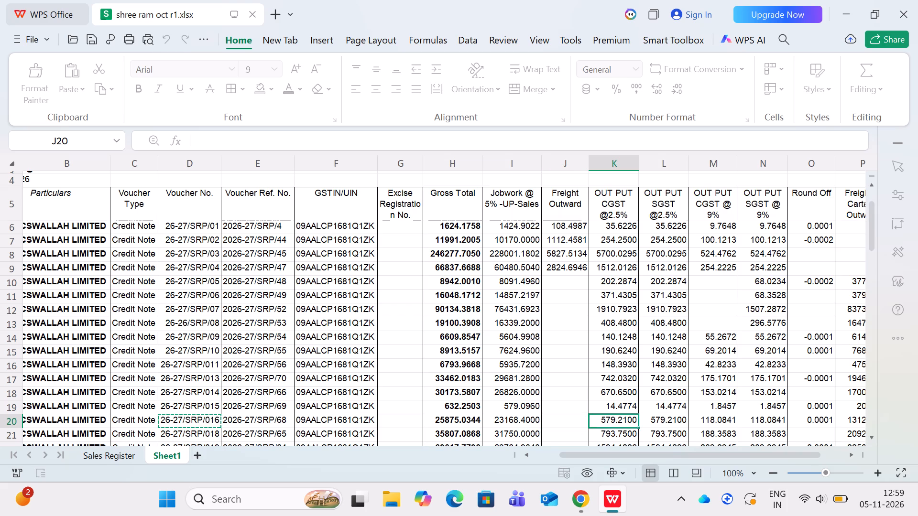
key(Right)
key(Right)
key(Right)
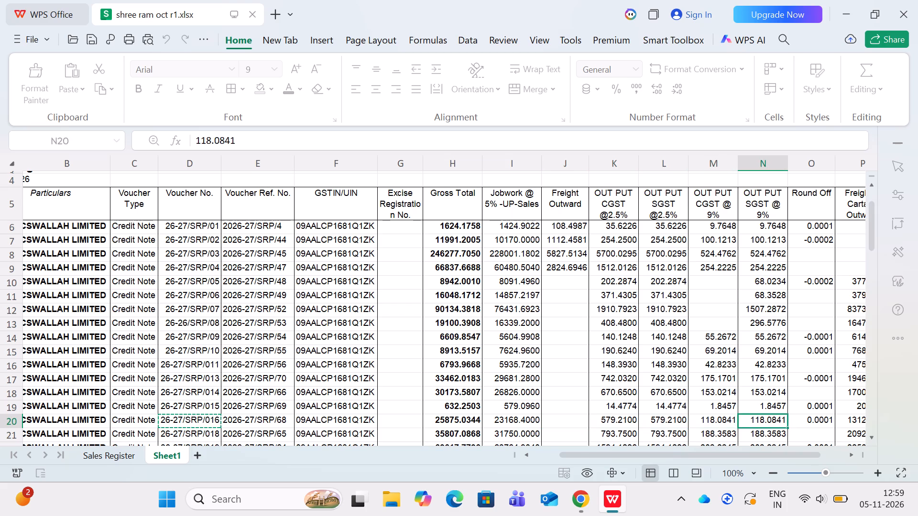
key(Right)
key(Right)
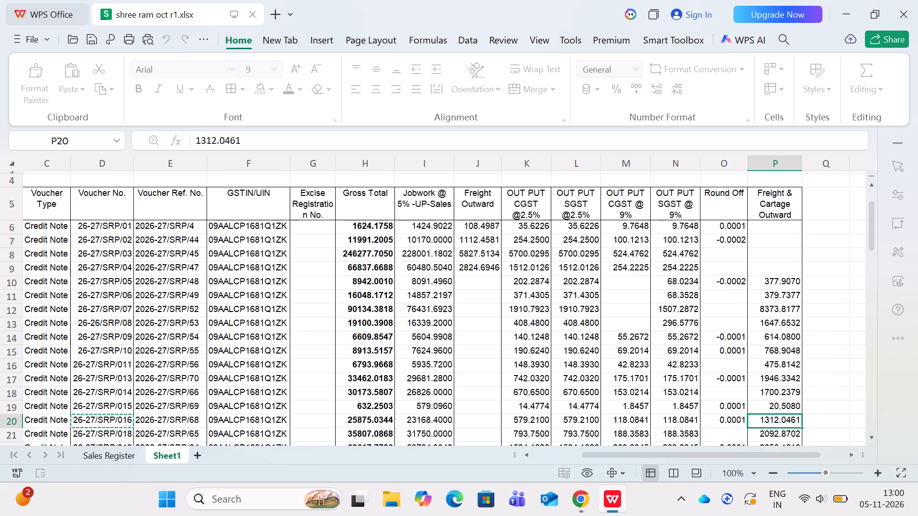
click(561, 421)
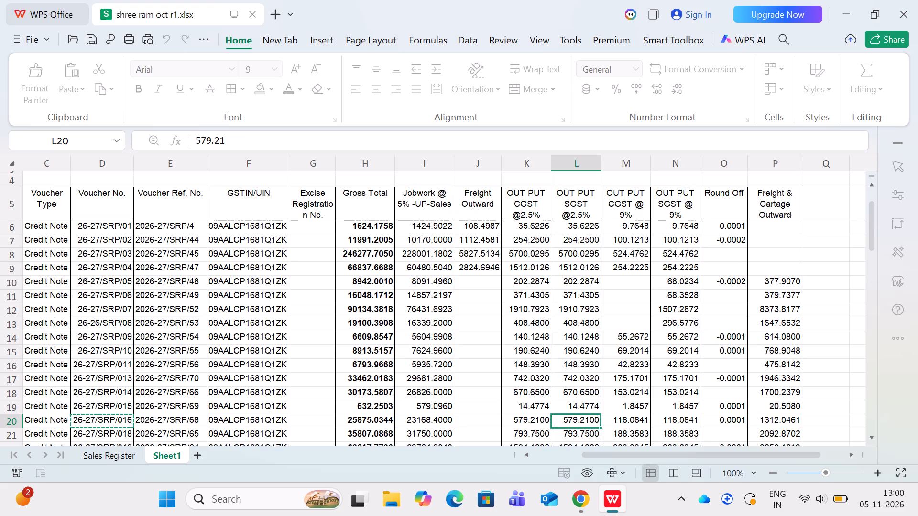
click(363, 418)
key(Right)
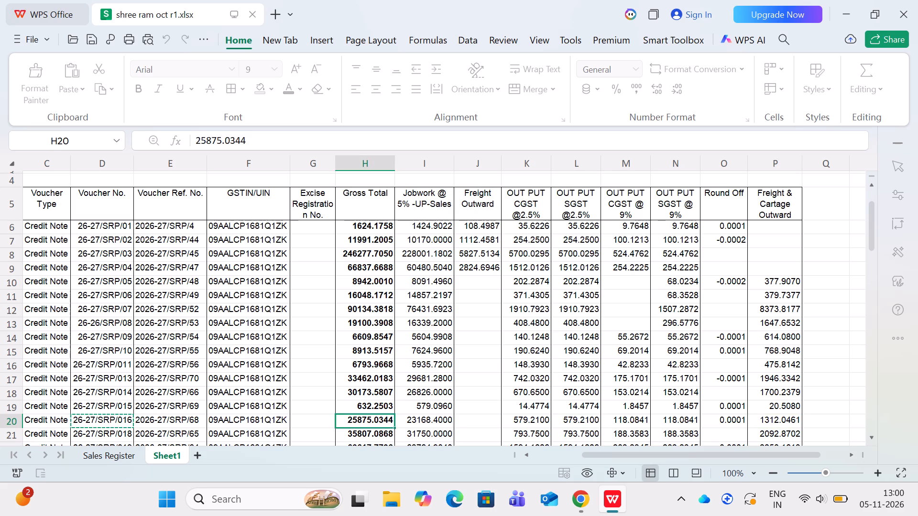
key(Right)
key(Right)
key(Right)
key(Right)
key(Right)
key(Right)
key(Right)
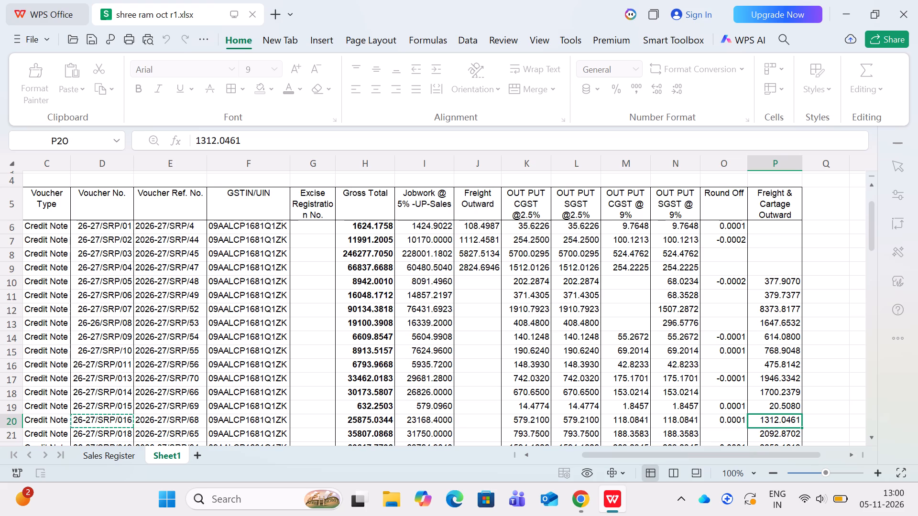
Back in the portal, enter 1312.04 as the 18% taxable value for 26-27/SRP/016, checking it against the register's Freight & Cartage Outward amount.
key(alt+Tab)
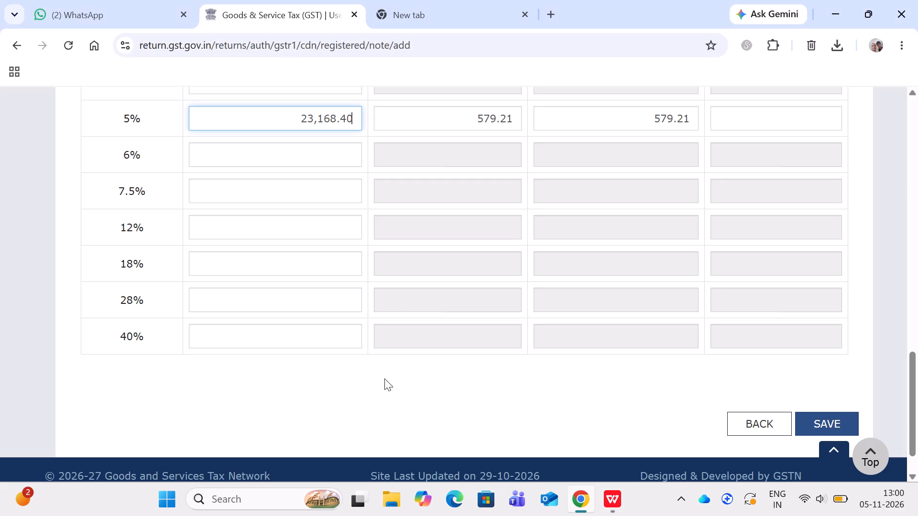
click(232, 262)
text(1312.)
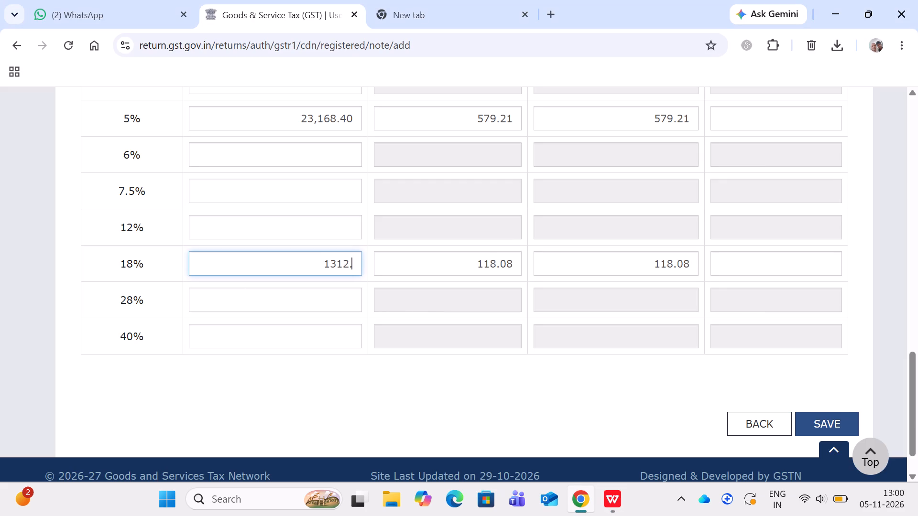
key(4)
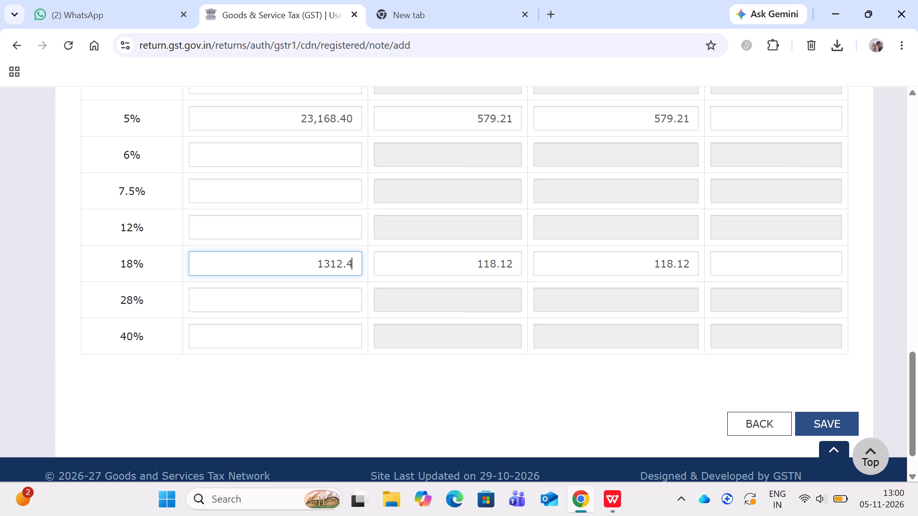
key(alt+Tab)
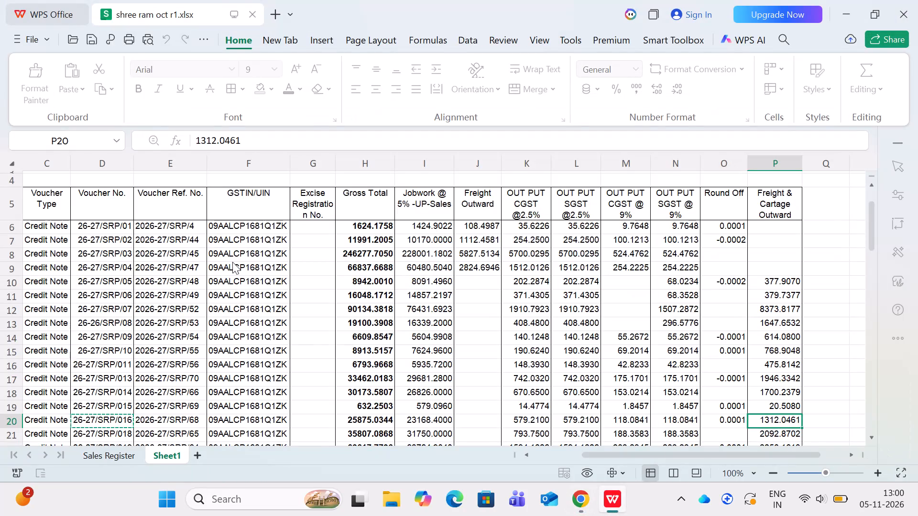
key(alt+Tab)
key(BackSpace)
key(BackSpace)
key(BackSpace)
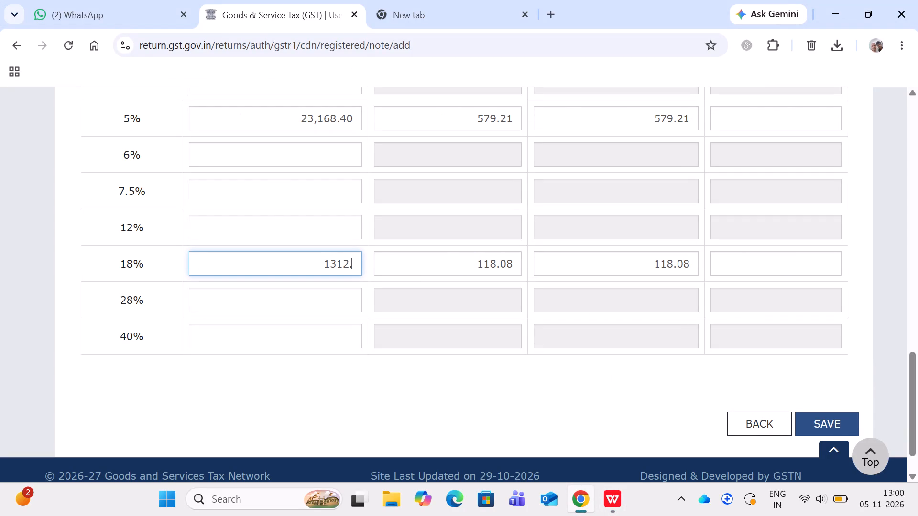
text(04)
key(alt+Tab)
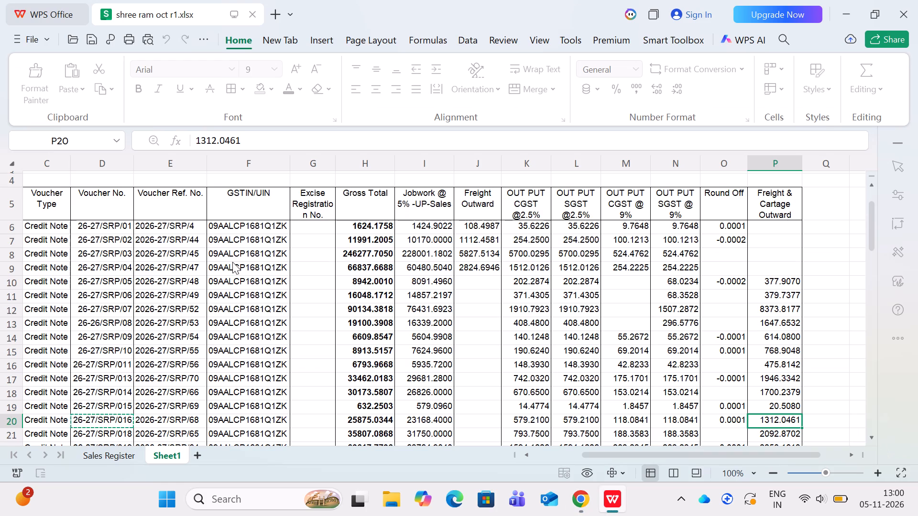
key(alt+Tab)
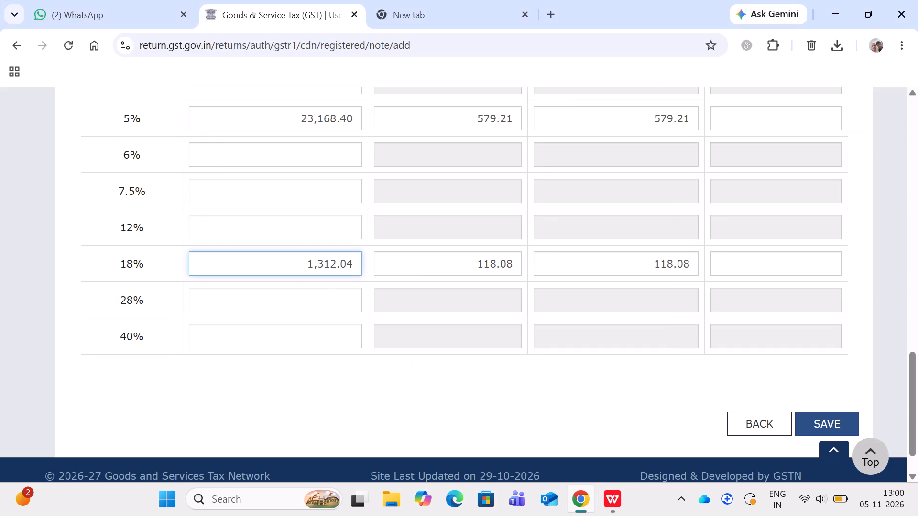
key(alt+Tab)
key(alt+Tab)
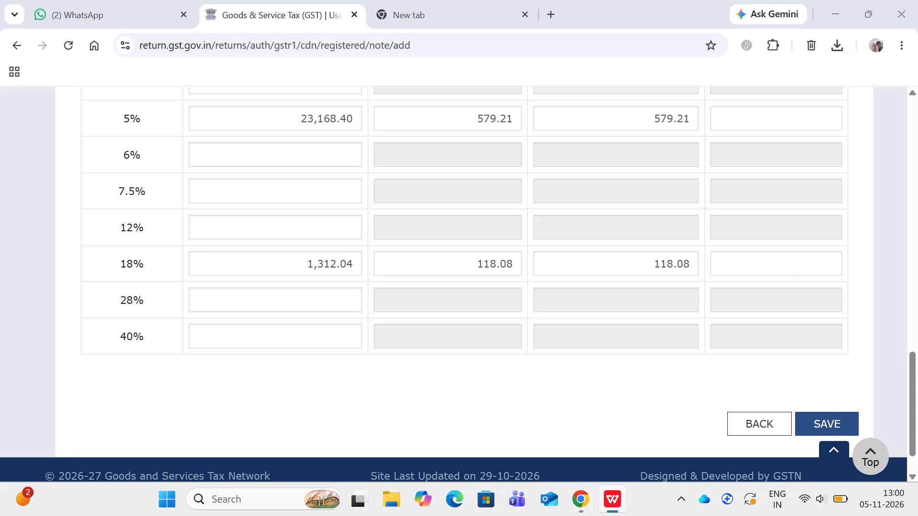
Save the 26-27/SRP/016 credit note in the portal.
scroll(765, 452, right, 1)
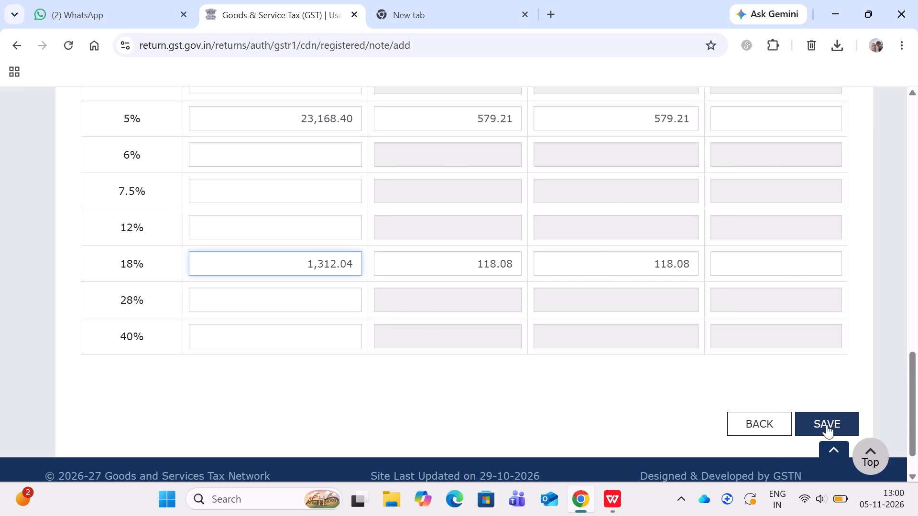
click(827, 424)
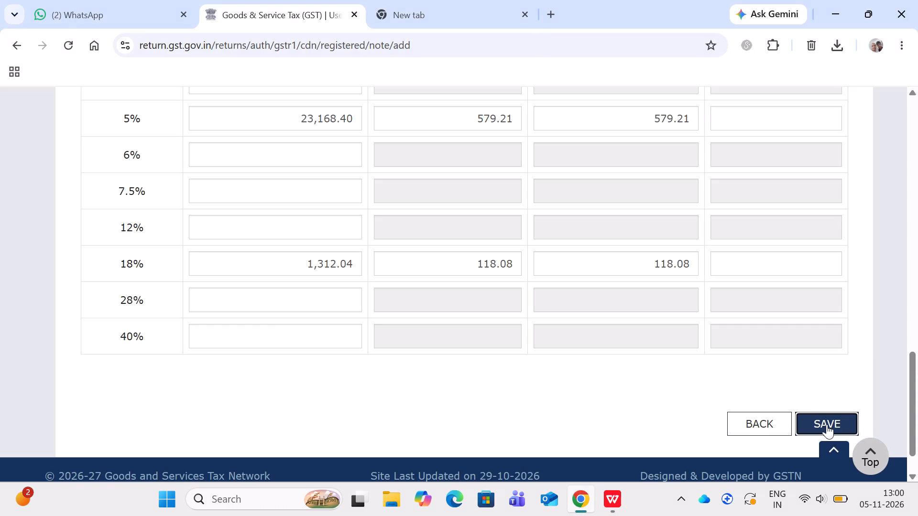
click(827, 424)
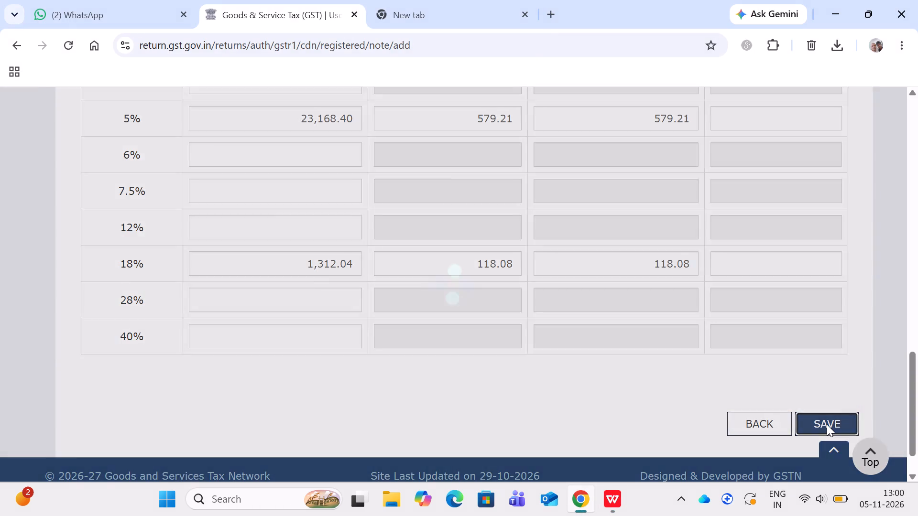
click(827, 424)
click(827, 424)
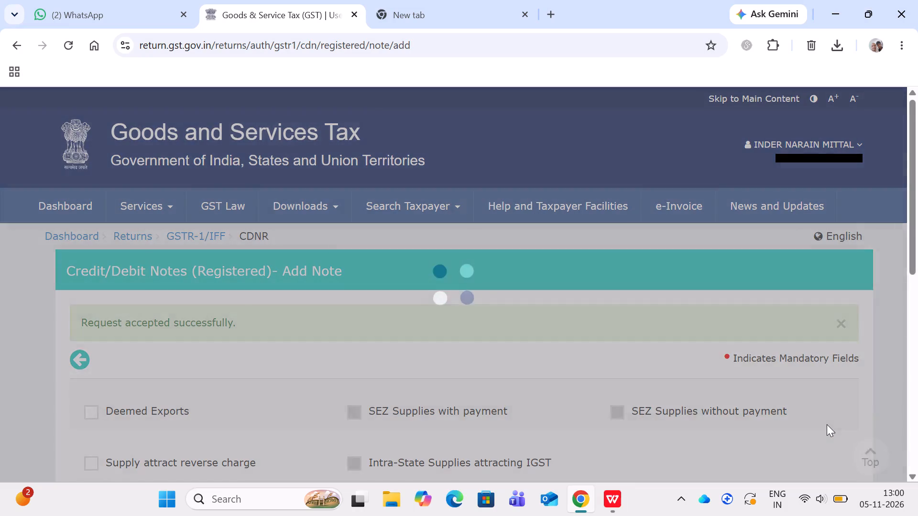
Copy voucher number 26-27/SRP/018 from the WPS Office register into the Debit/Credit Note No. of the portal's blank note form.
scroll(827, 424, left, 5)
scroll(396, 356, down, 2)
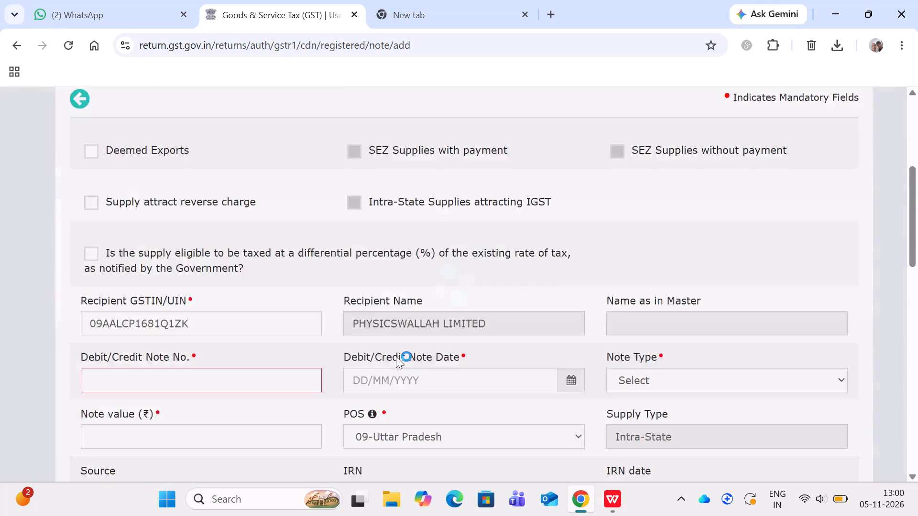
scroll(396, 356, down, 1)
scroll(185, 293, down, 1)
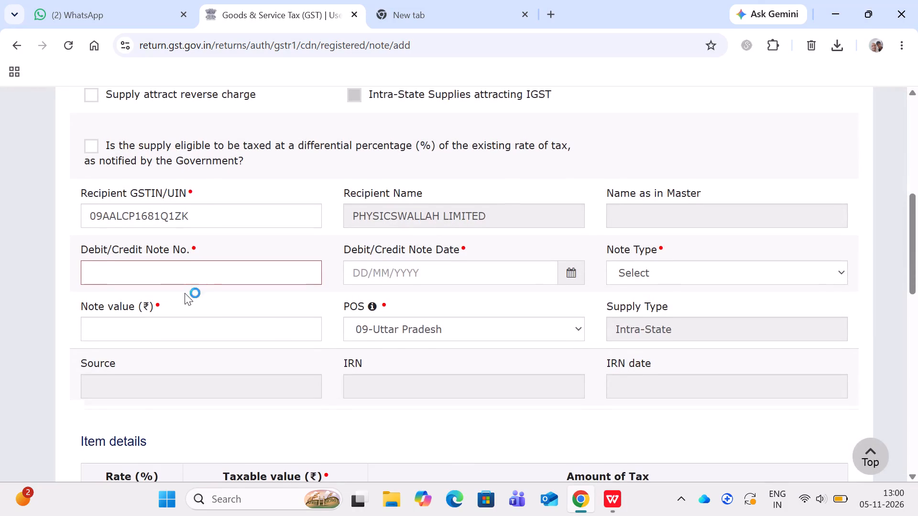
click(170, 274)
key(alt+Tab)
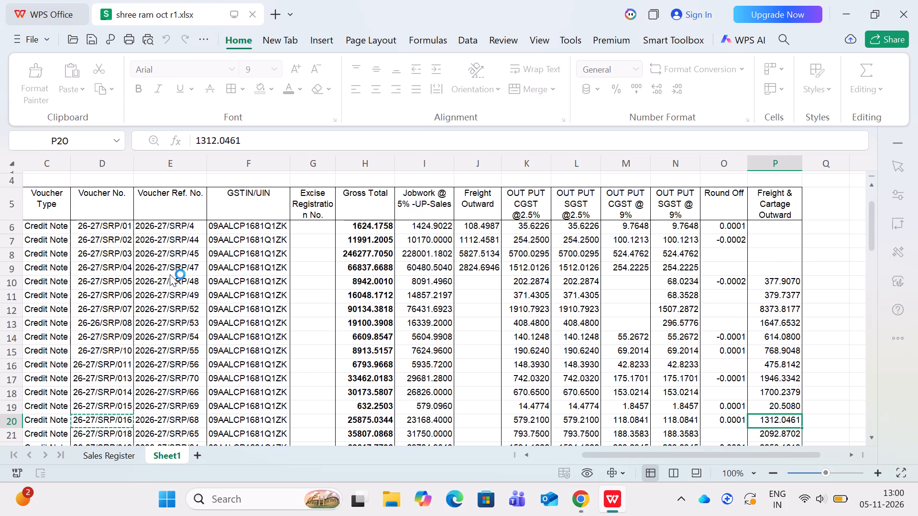
key(Left)
key(Left)
key(Left)
key(Left)
key(Left)
key(Left)
key(Left)
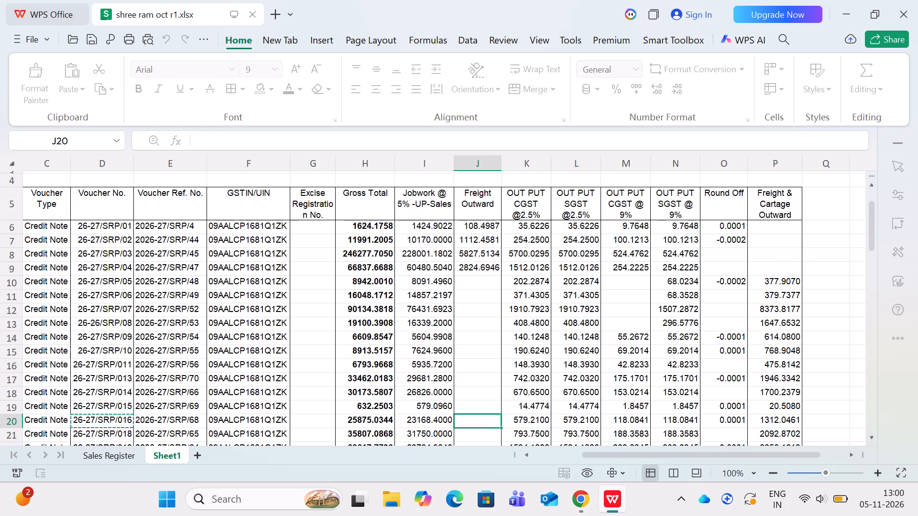
key(Left)
click(170, 274)
key(Left)
key(Left)
key(Left)
key(Left)
key(Right)
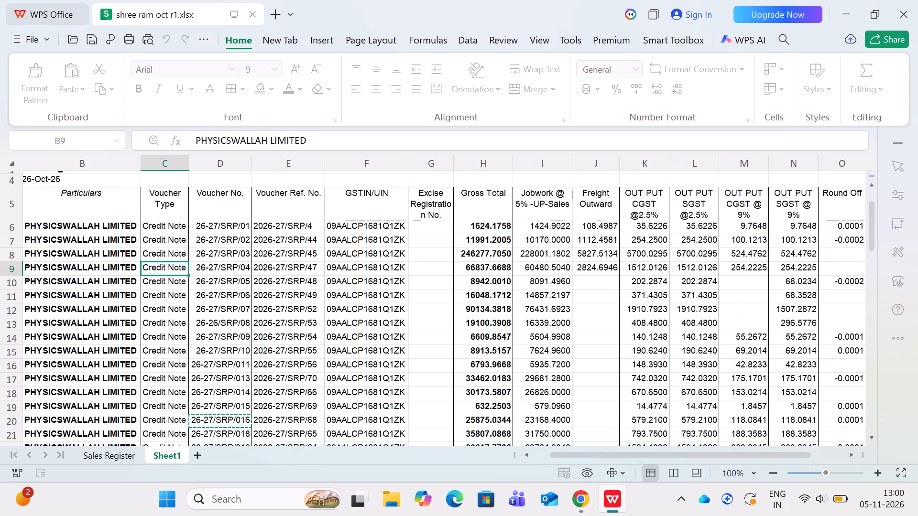
key(Down)
key(Down)
key(Down)
key(Down)
key(Down)
key(Down)
key(Right)
key(Down)
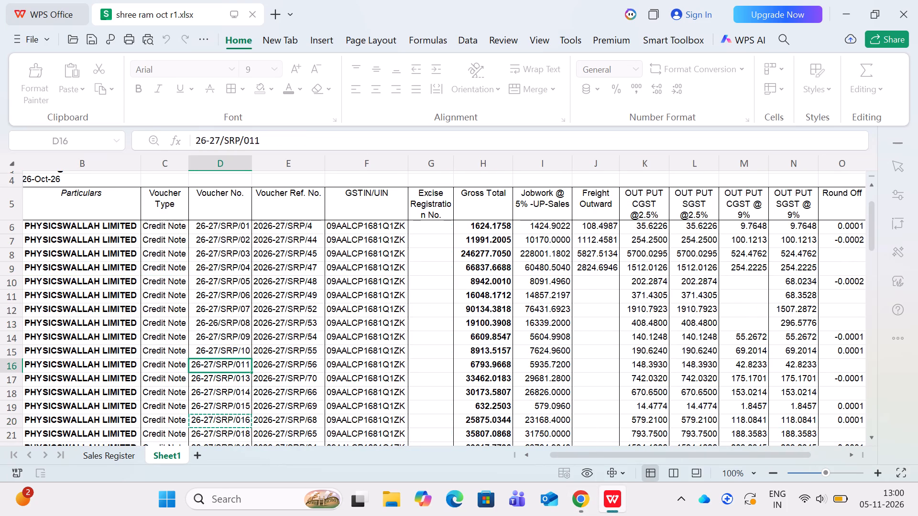
key(Down)
key(Down)
key(Down)
key(Down)
key(Down)
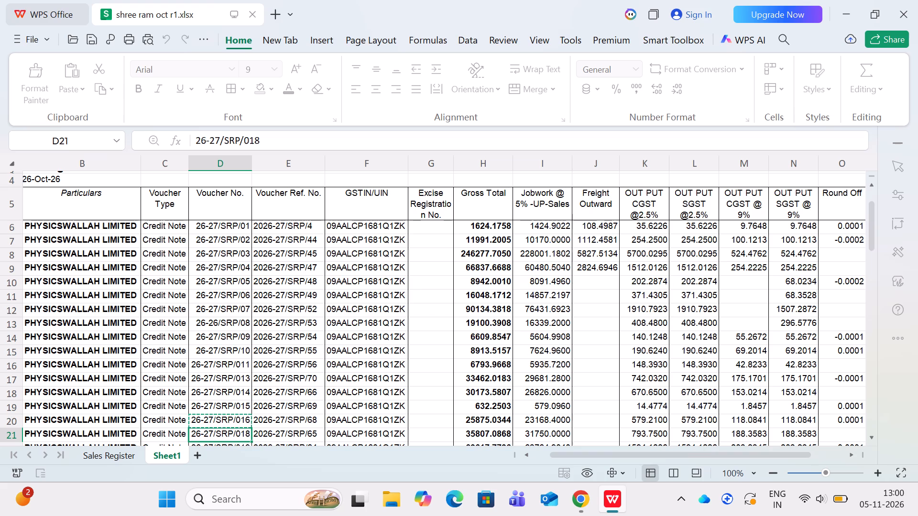
key(ctrl+c)
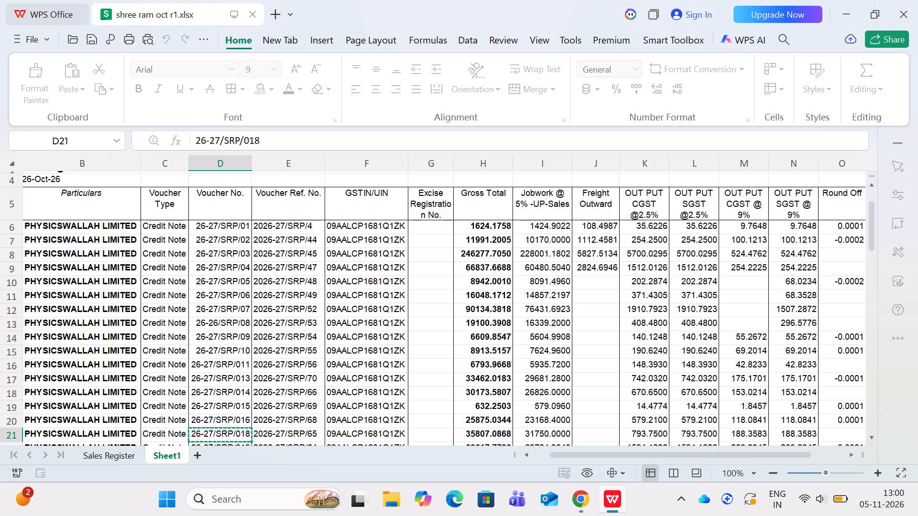
key(alt+Tab)
click(170, 274)
key(ctrl+v)
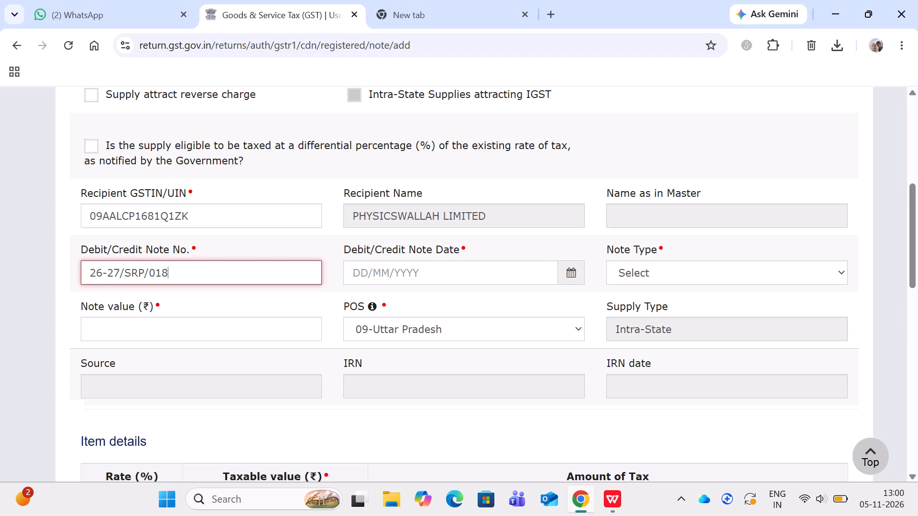
Check the voucher date for 26-27/SRP/018 in the WPS Office register and set the portal's Debit/Credit Note Date to 07/08/2026.
click(396, 276)
key(alt+Tab)
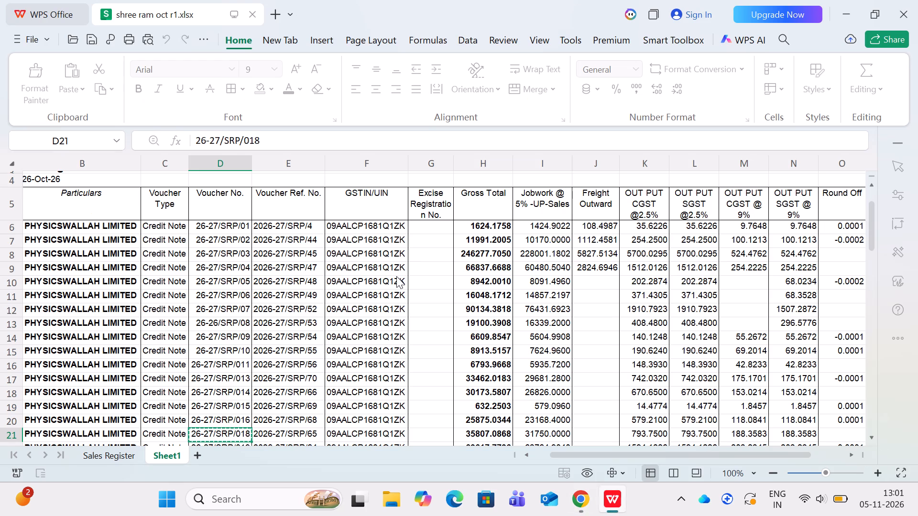
key(Left)
key(Left)
key(Left)
key(Left)
key(Left)
key(Left)
key(Left)
key(Left)
key(Left)
key(Left)
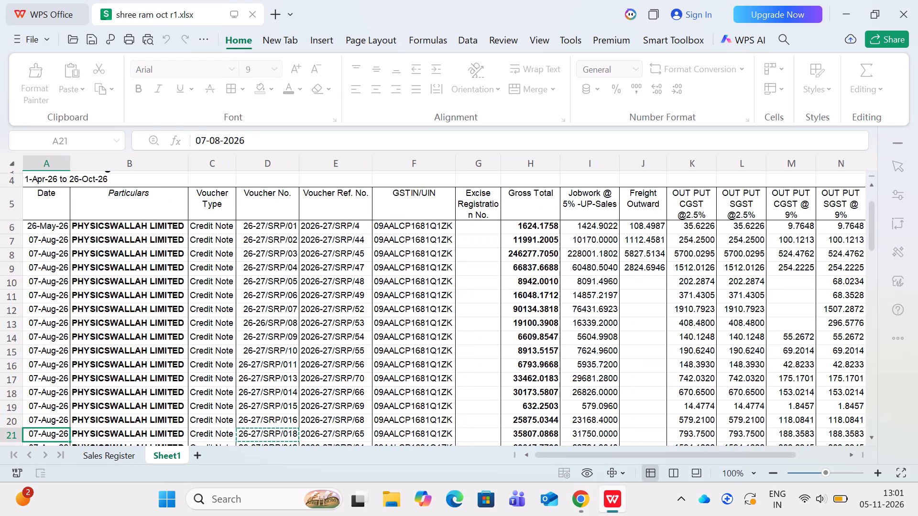
key(alt+Tab)
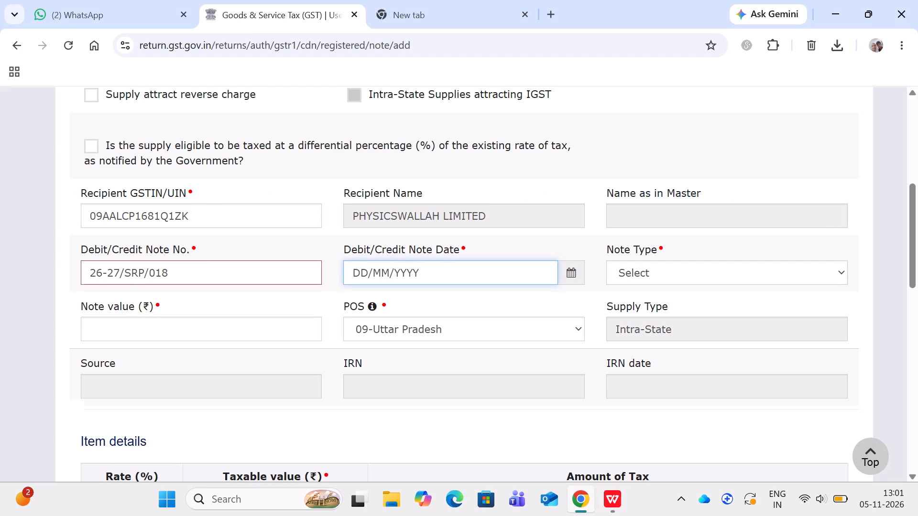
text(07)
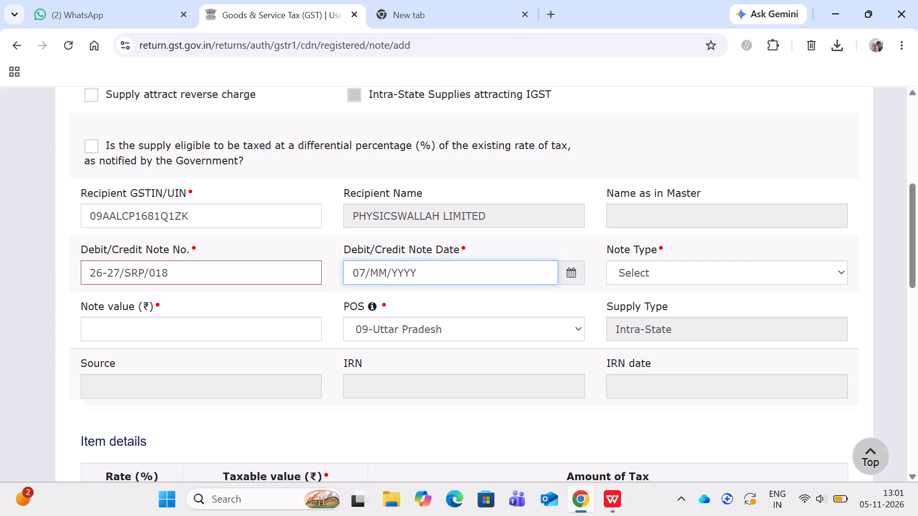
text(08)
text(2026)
Set the Note Type to Credit for 26-27/SRP/018.
click(790, 269)
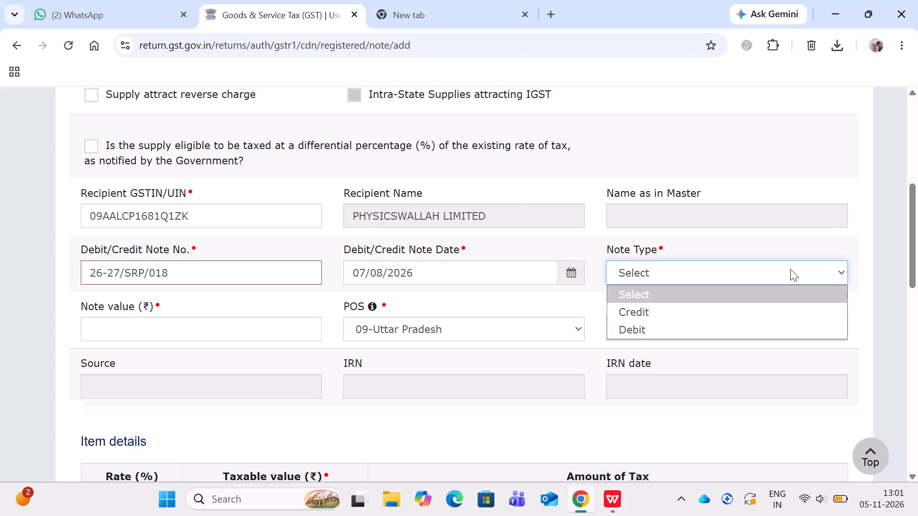
click(711, 310)
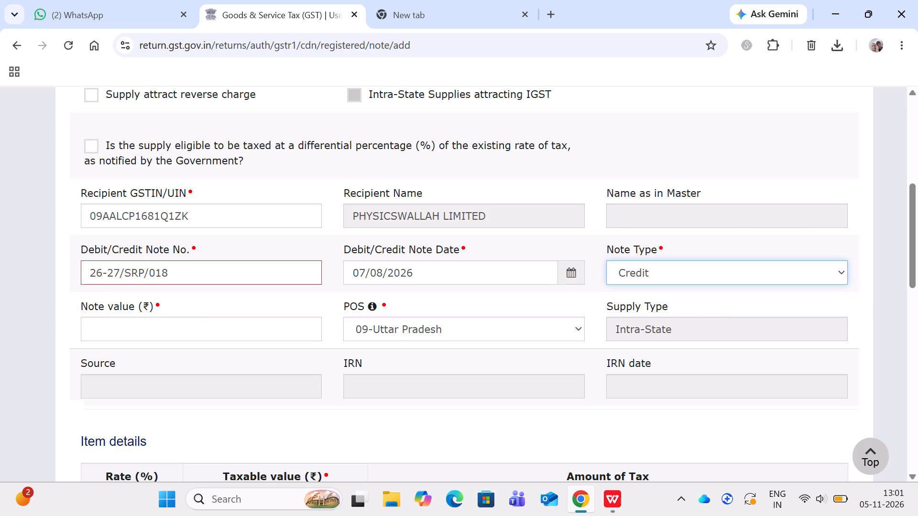
Look up the Gross Total for 26-27/SRP/018 in the WPS Office register and set the portal's Note value to 35807.08.
click(201, 330)
key(alt+Tab)
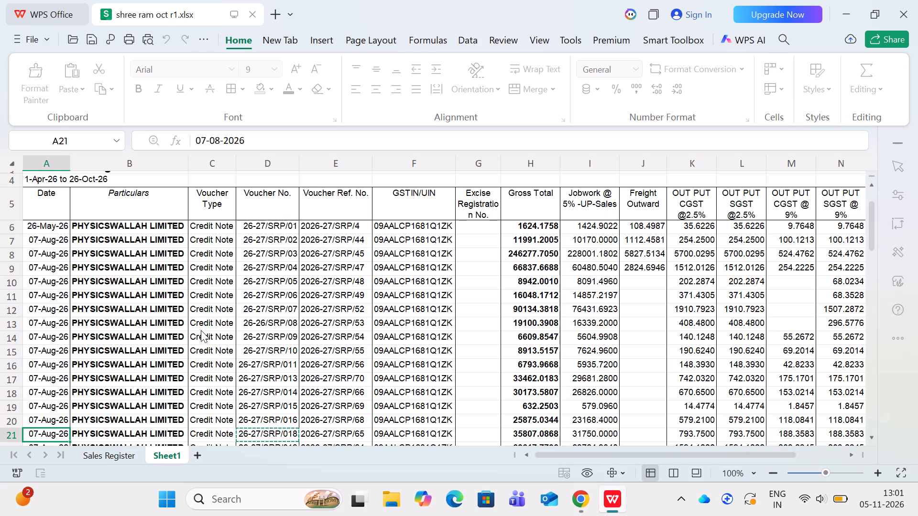
key(Right)
key(Right)
key(Right)
key(Right)
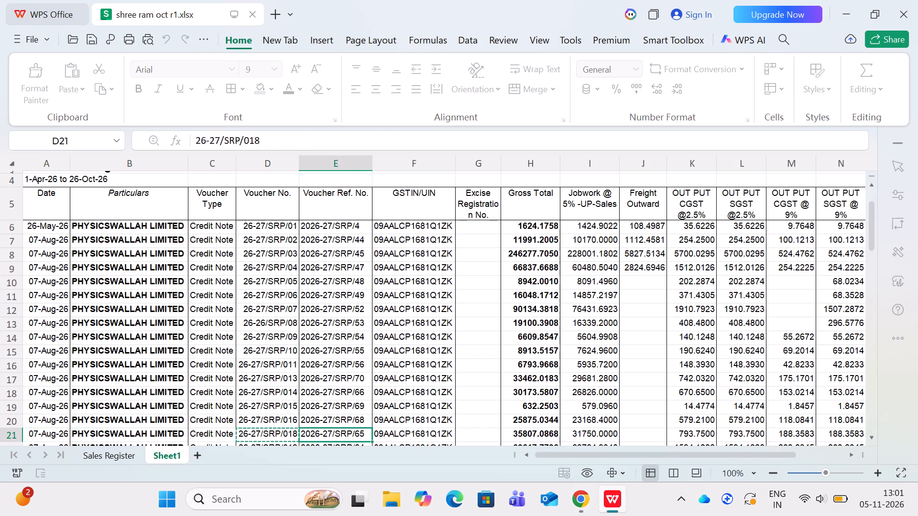
key(Right)
key(Right)
key(Right)
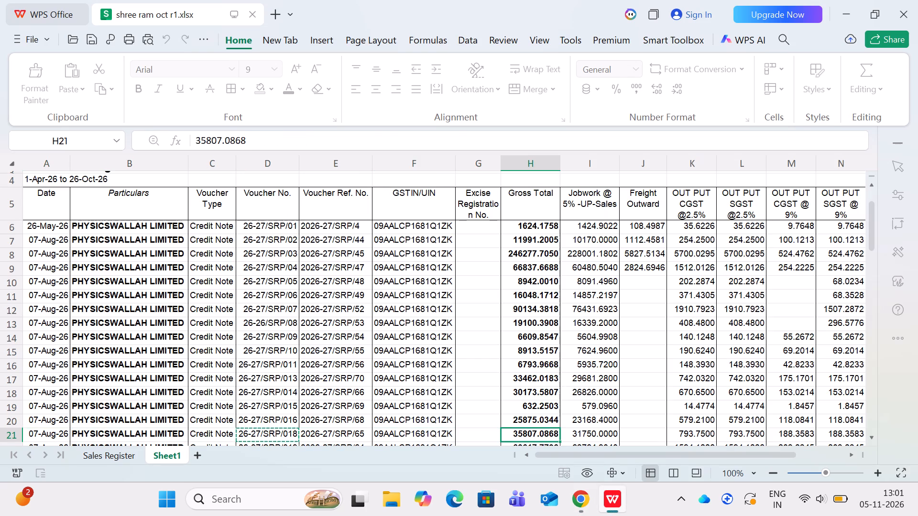
key(alt+Tab)
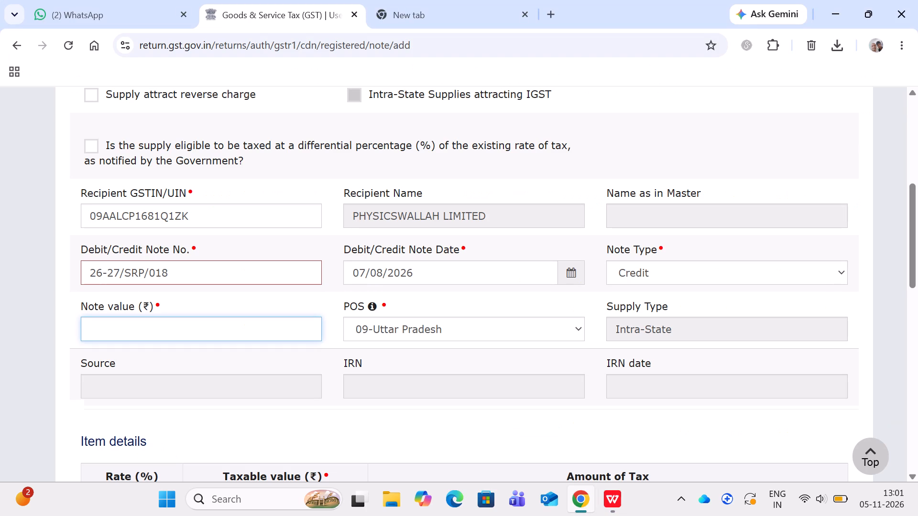
text(3590)
key(BackSpace)
key(BackSpace)
text(807)
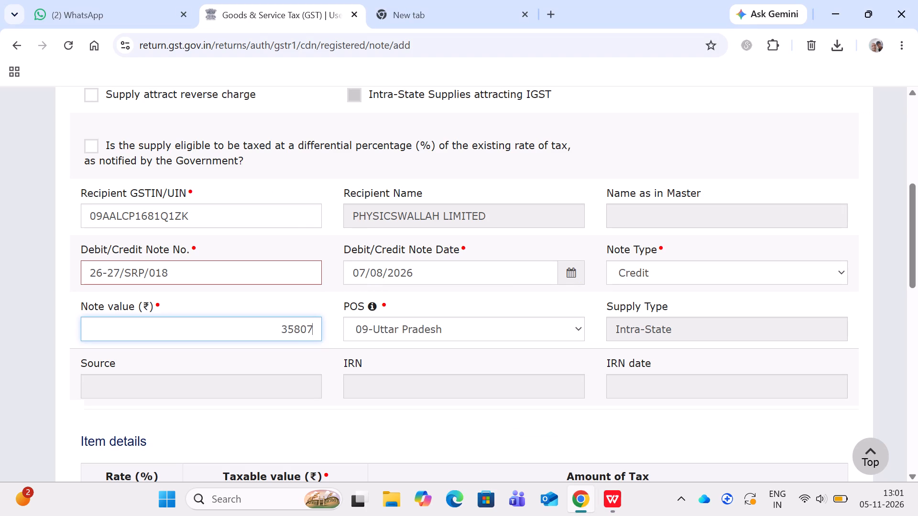
text(.0)
key(4)
key(alt+Tab)
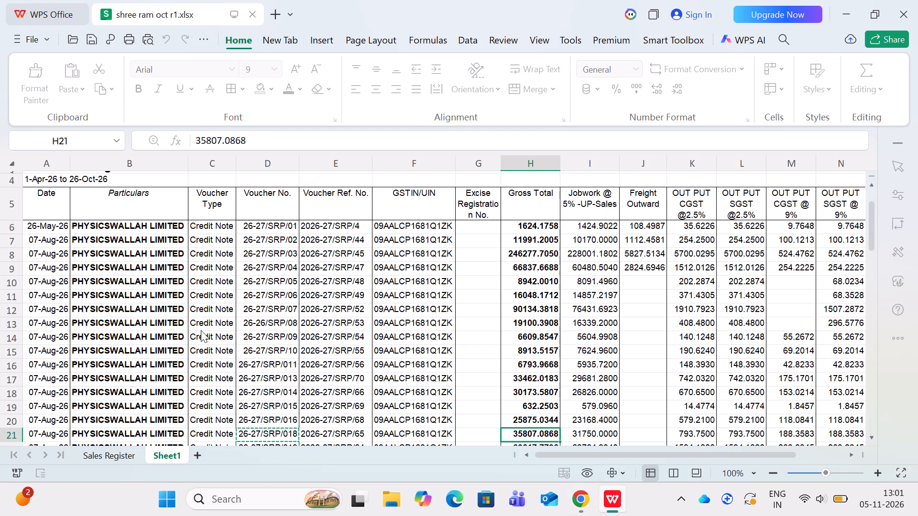
key(alt+Tab)
key(BackSpace)
key(BackSpace)
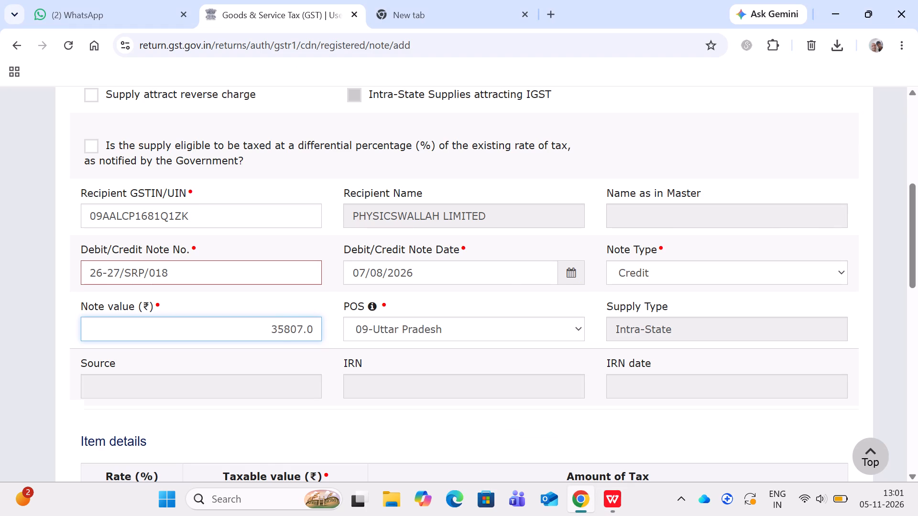
key(8)
Recheck the Gross Total in the 26-27/SRP/018 row of the WPS Office register against the portal's note value.
scroll(201, 330, down, 4)
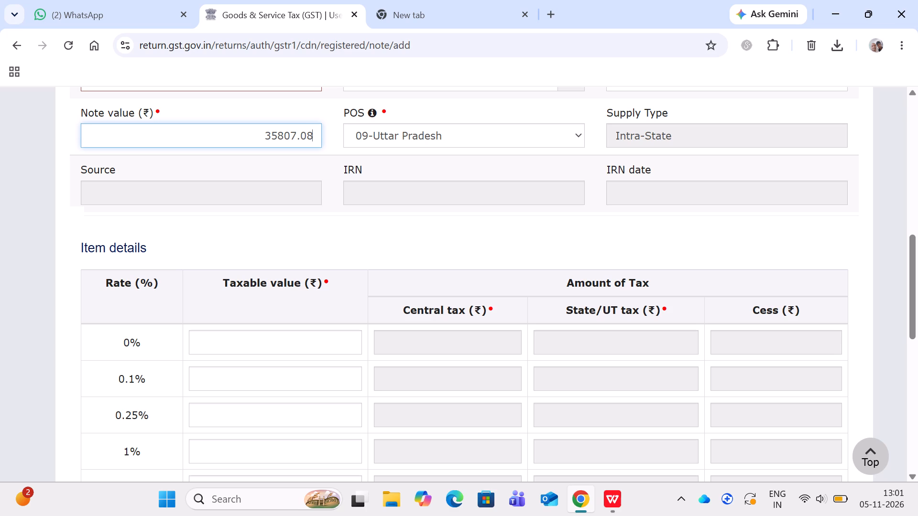
key(alt+Tab)
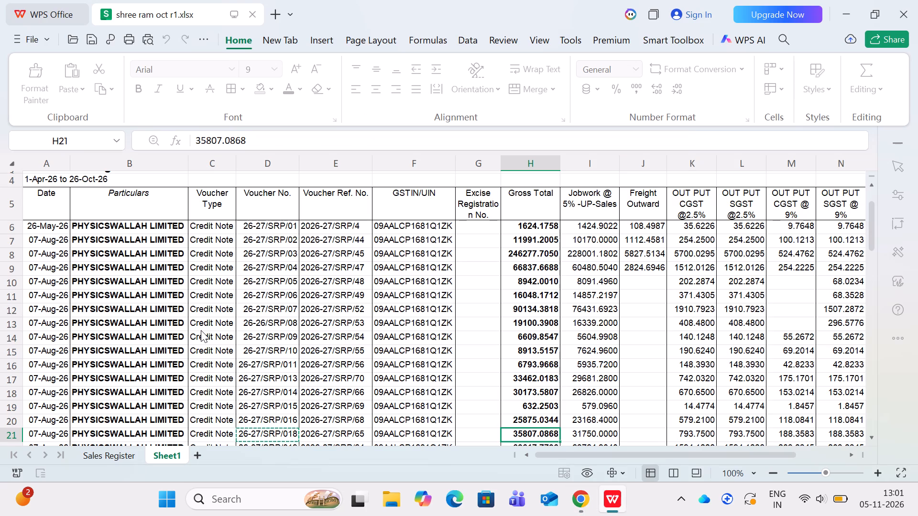
key(alt+Tab)
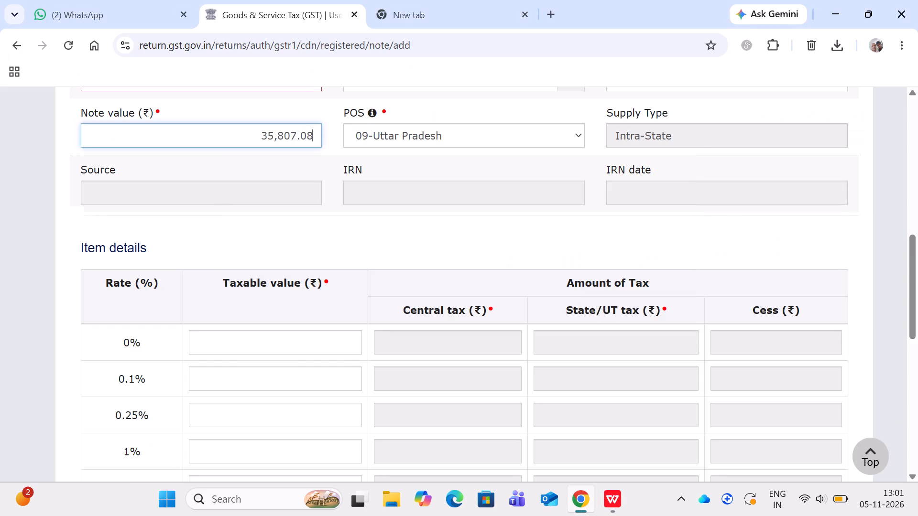
key(alt+Tab)
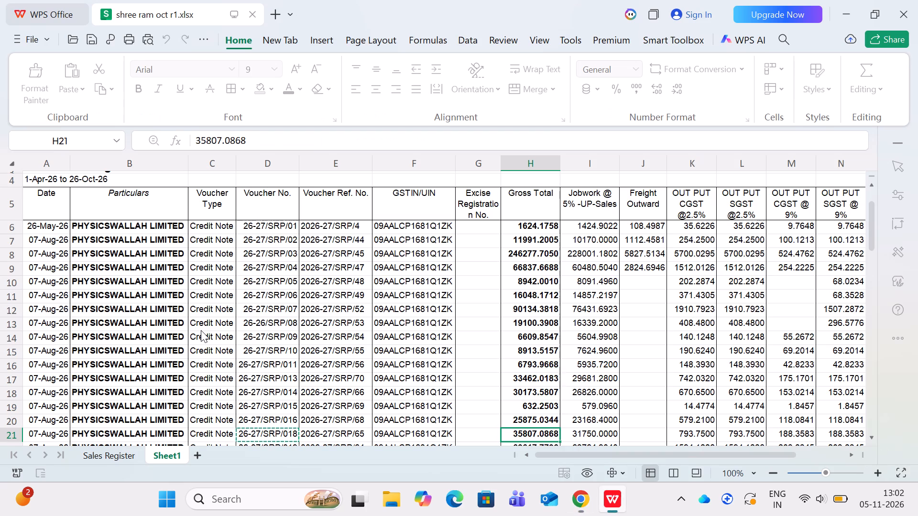
scroll(159, 344, down, 5)
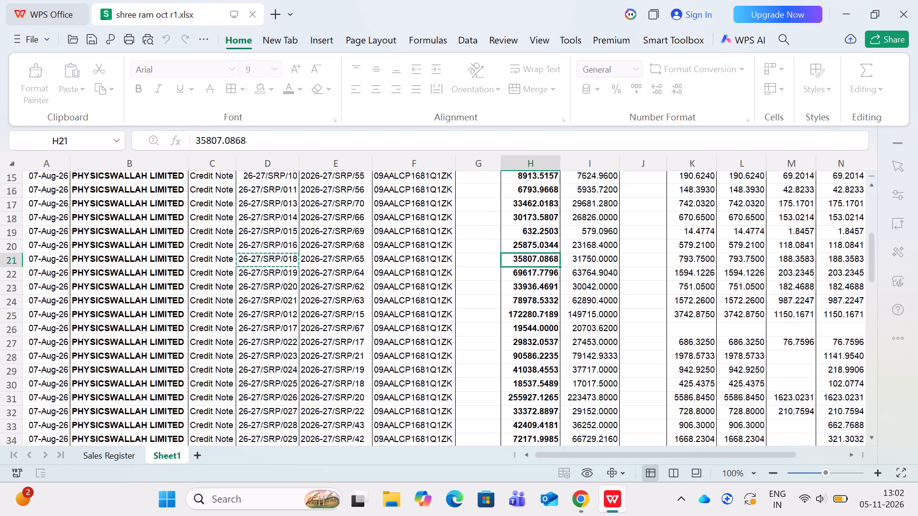
scroll(159, 344, down, 1)
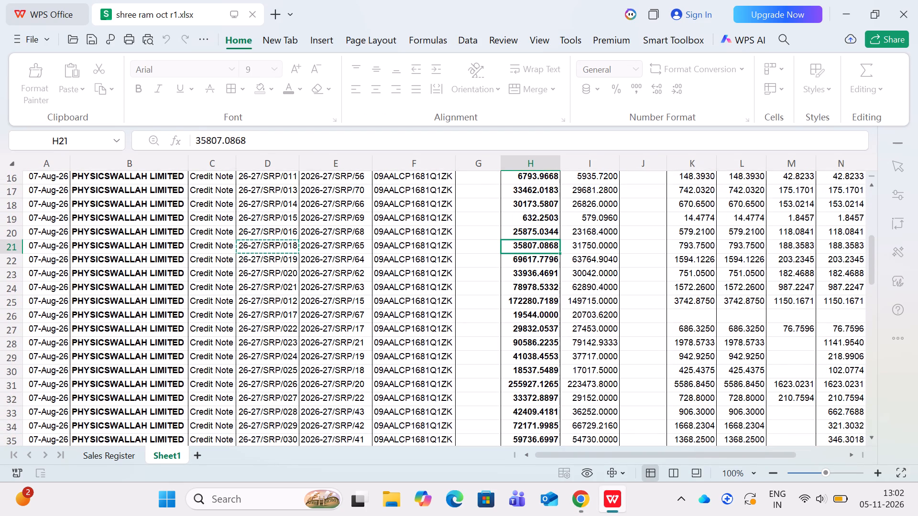
click(227, 244)
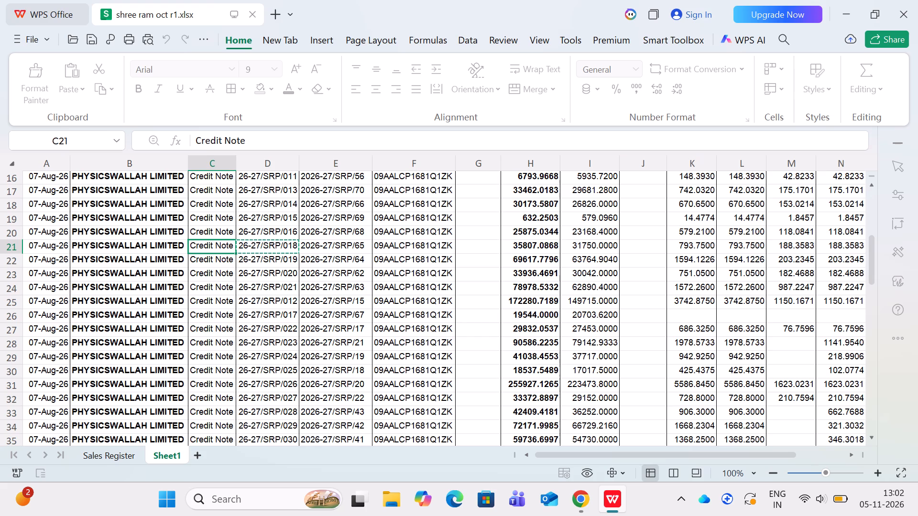
click(249, 243)
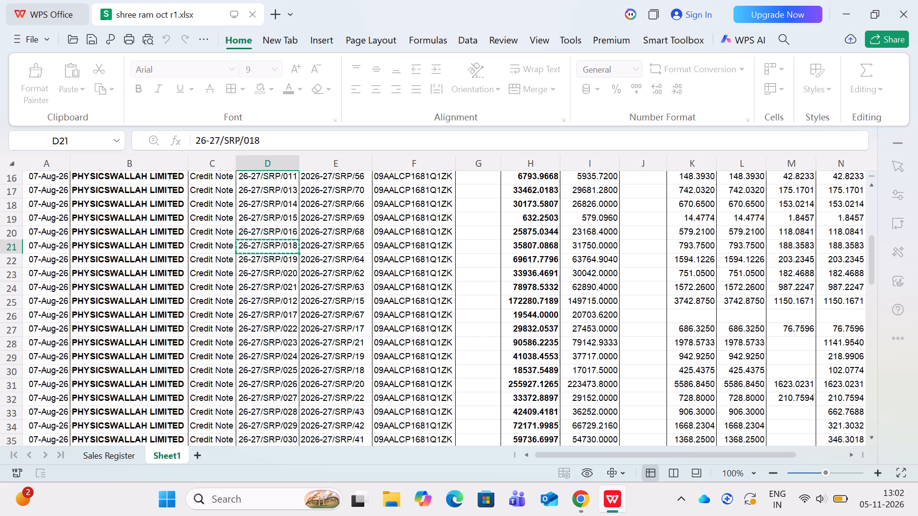
key(Right)
key(Right)
key(Right)
key(Right)
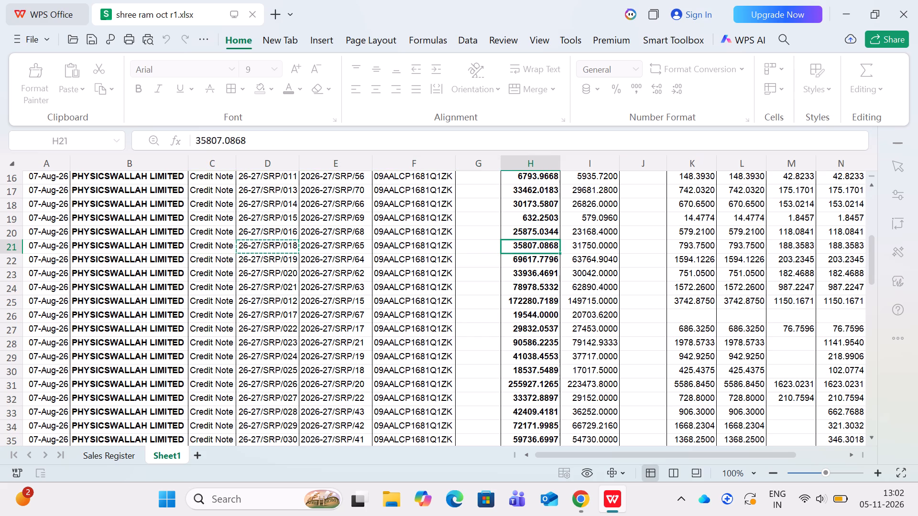
key(Right)
key(Left)
key(alt+Tab)
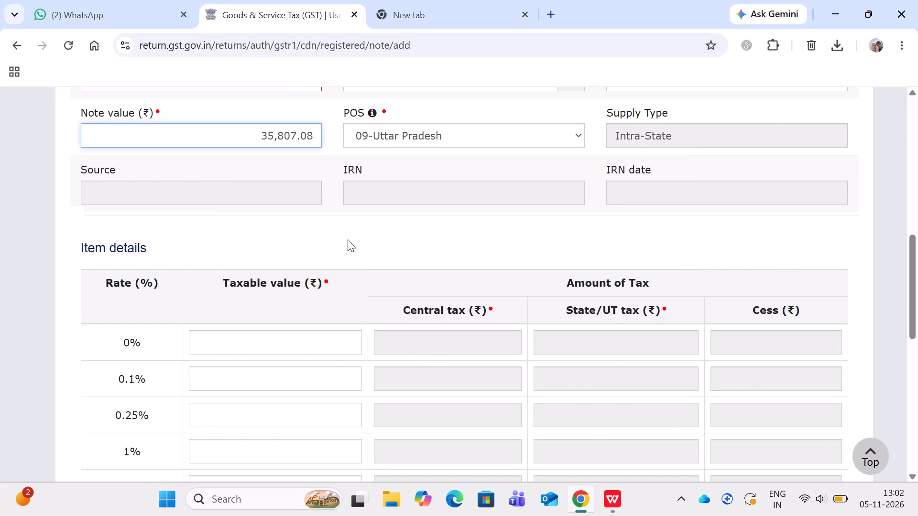
Check the Jobwork @ 5% amount for 26-27/SRP/018 in the WPS Office register and set the portal's 5% taxable value to 31750.
key(alt+Tab)
key(Right)
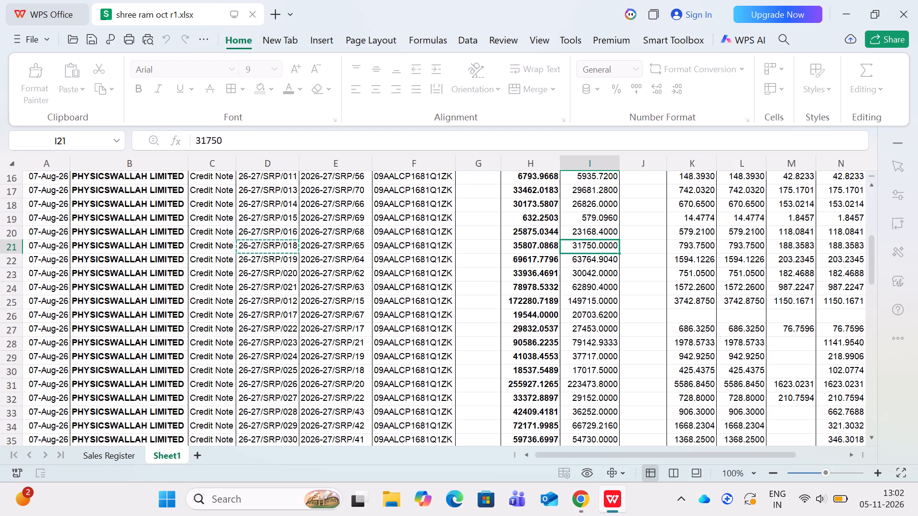
key(alt+Tab)
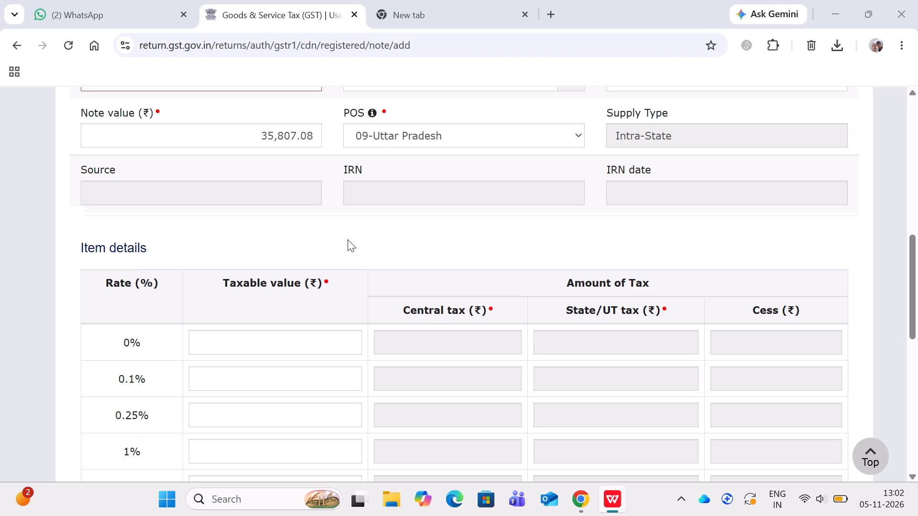
scroll(348, 239, down, 5)
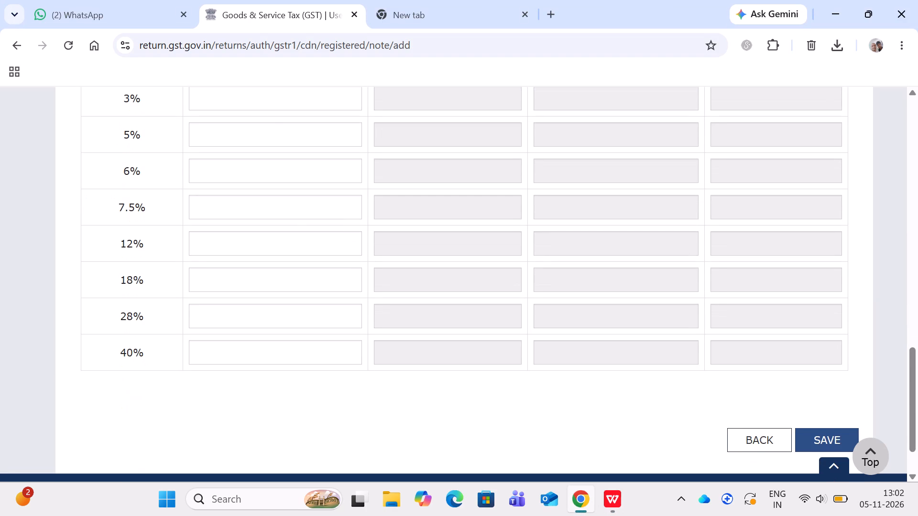
click(232, 137)
text(31)
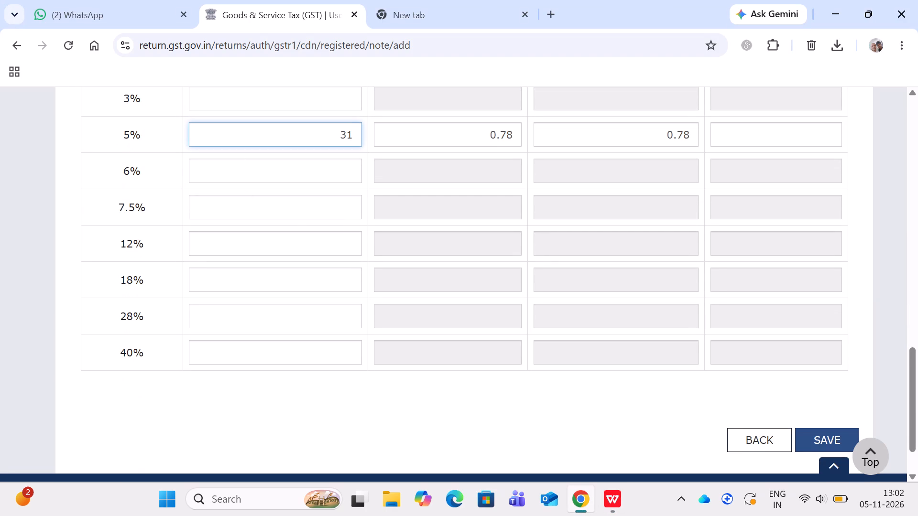
text(750)
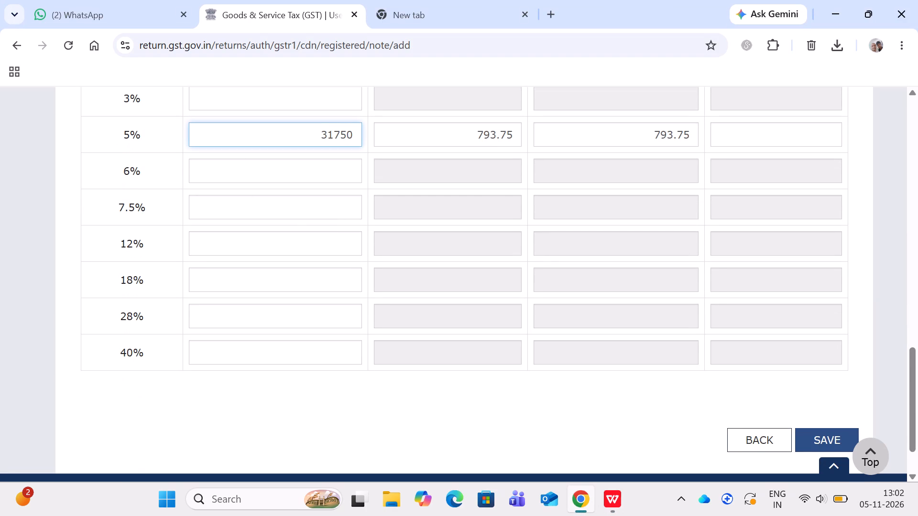
Look up the 18% taxable amount for 26-27/SRP/018 in the WPS Office register and set the portal's 18% taxable value to 2092.87.
click(263, 281)
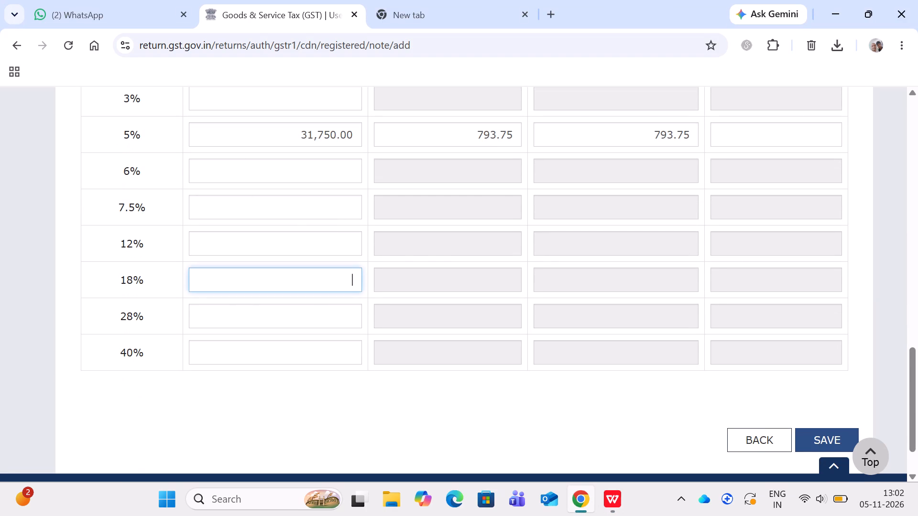
key(alt+Tab)
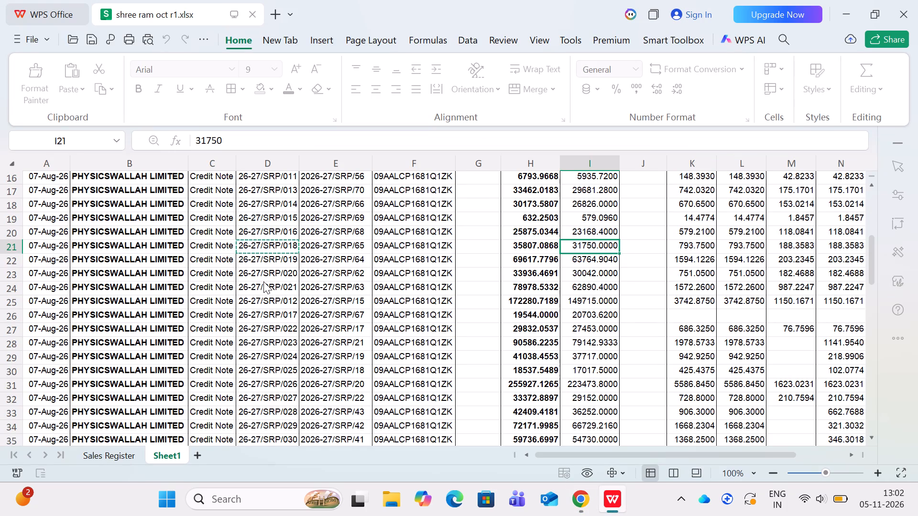
scroll(263, 281, left, 5)
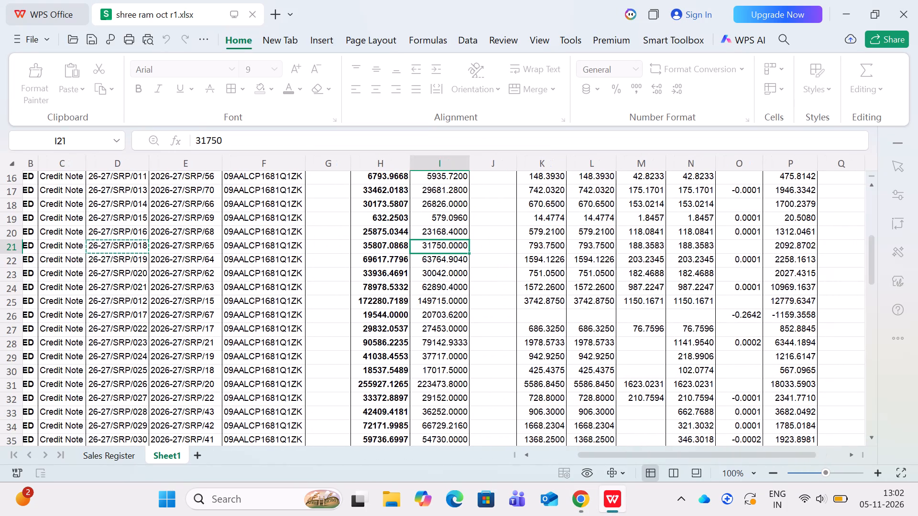
scroll(790, 239, up, 4)
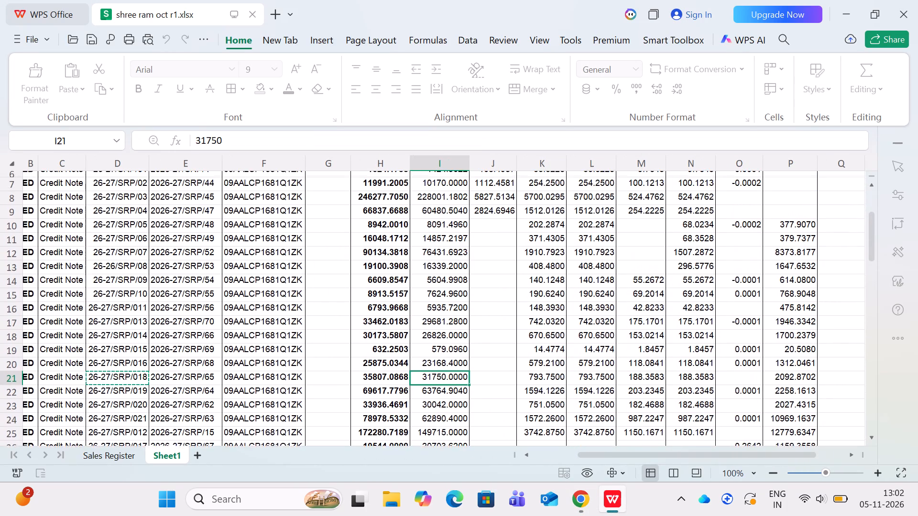
scroll(790, 239, up, 1)
scroll(790, 239, down, 1)
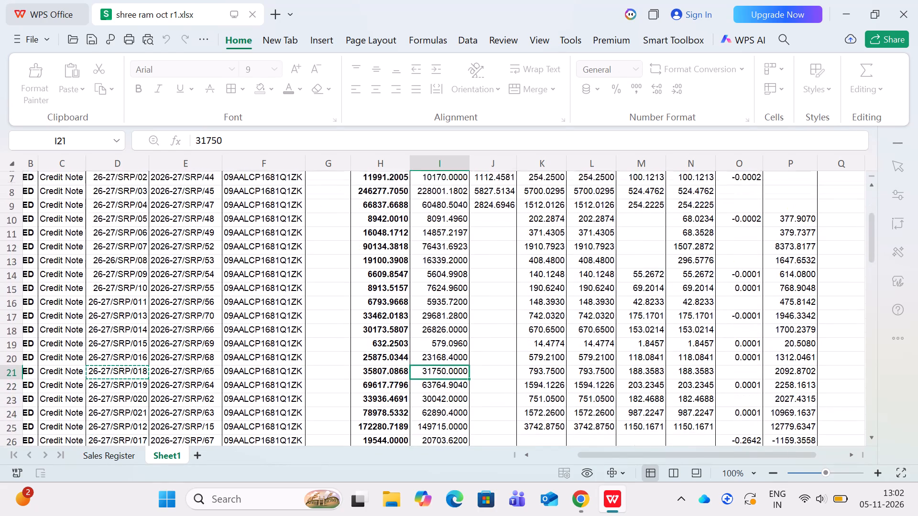
scroll(790, 239, down, 2)
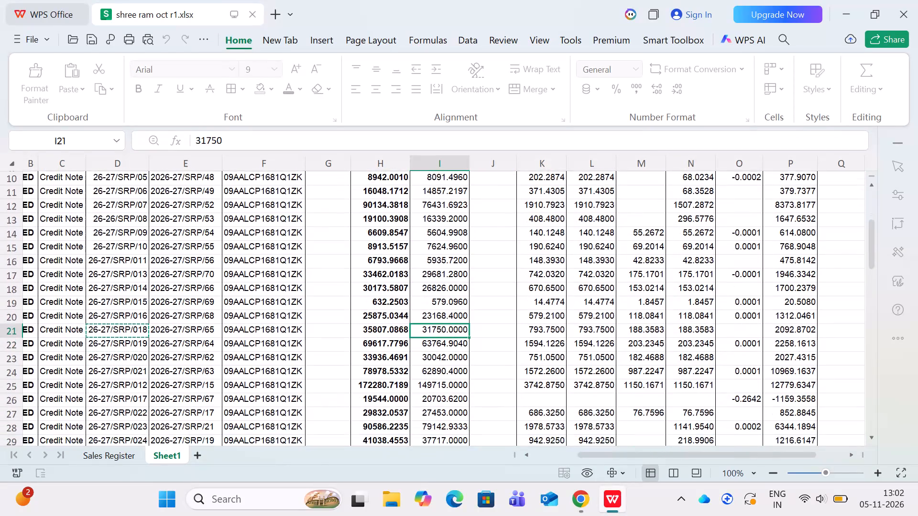
scroll(790, 239, down, 1)
key(Right)
key(Right)
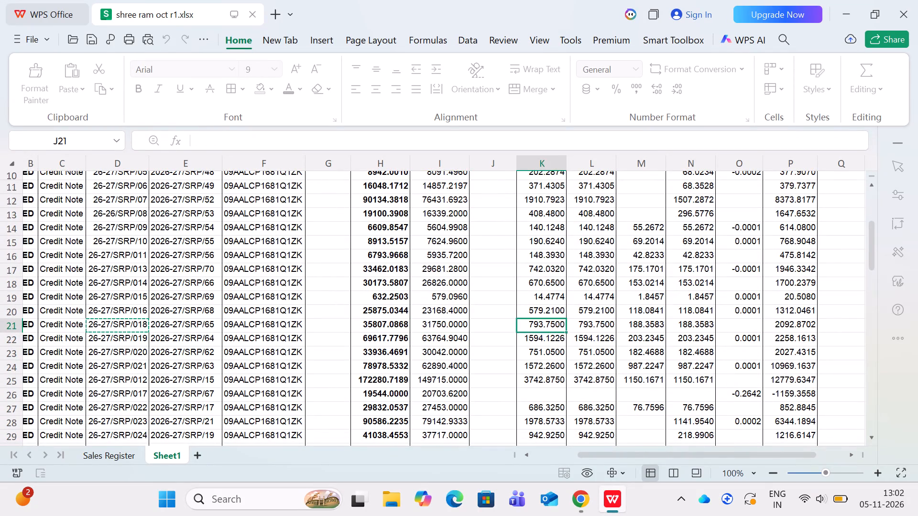
key(Right)
key(Right)
key(Right)
key(Right)
key(Right)
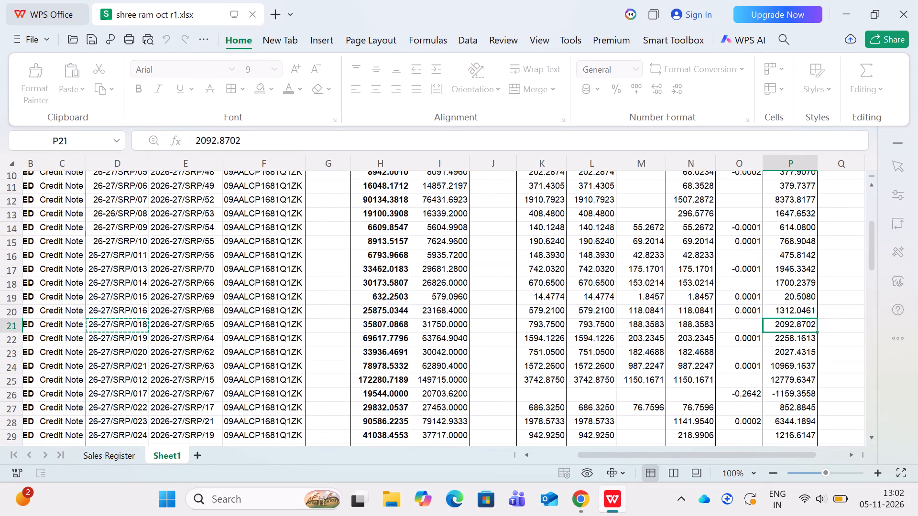
scroll(569, 314, down, 1)
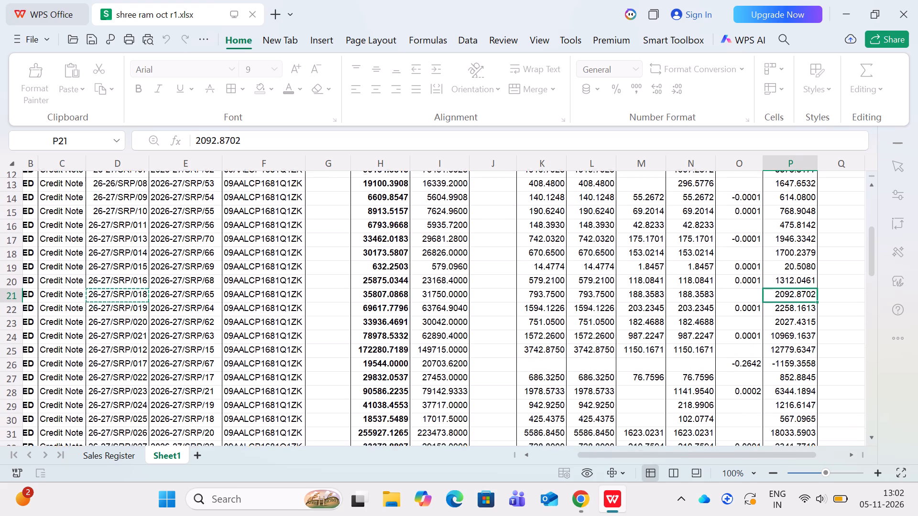
scroll(569, 314, down, 1)
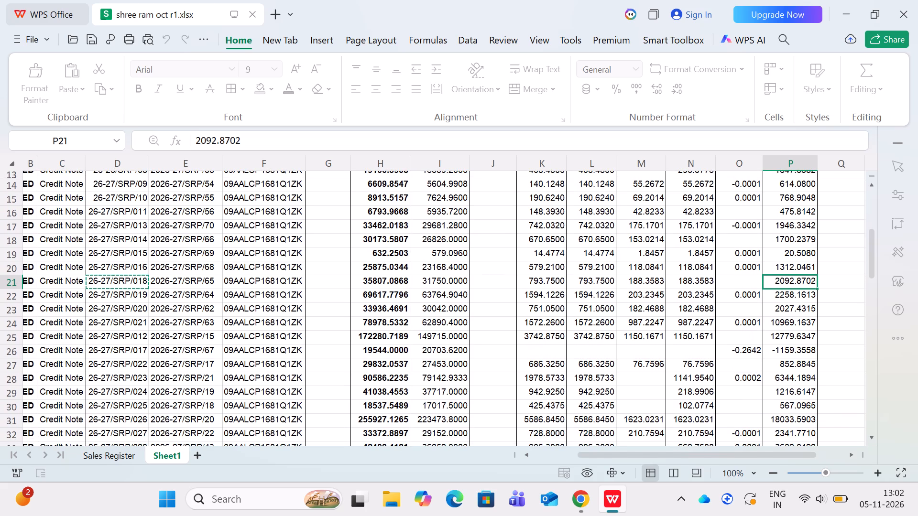
key(alt+Tab)
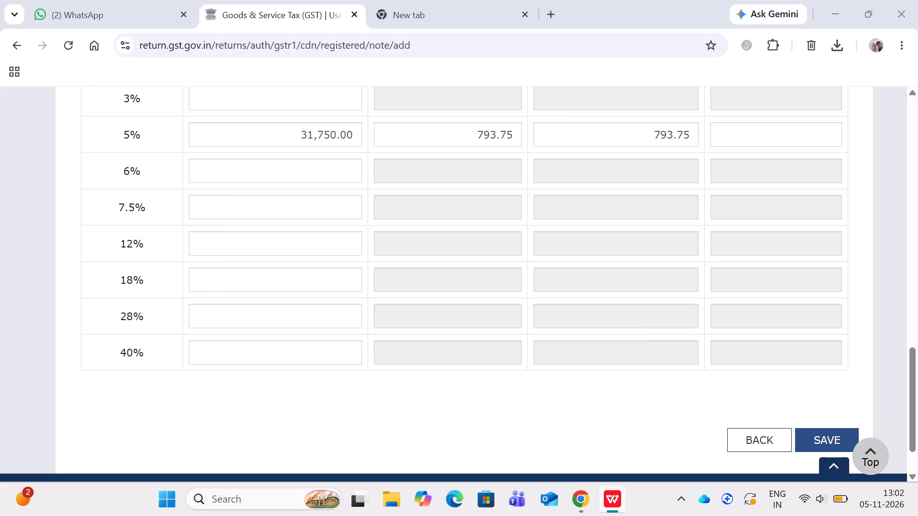
text(209)
text(2.87)
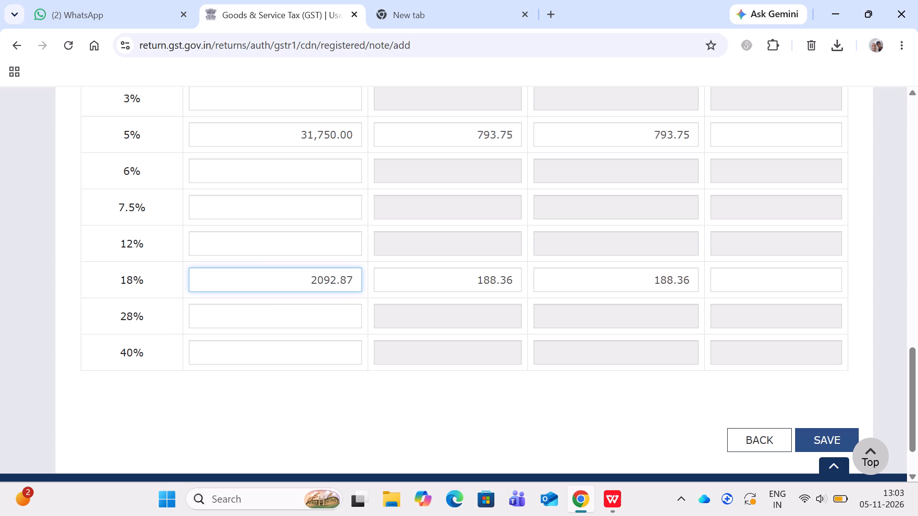
Compare the amounts in the 26-27/SRP/018 row of the WPS Office register with the portal's 5% and 18% item details.
key(alt+Tab)
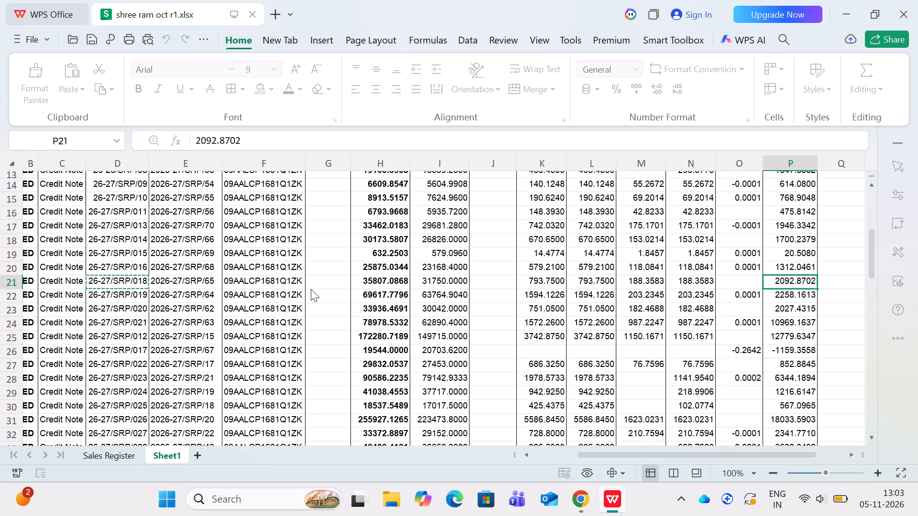
key(alt+Tab)
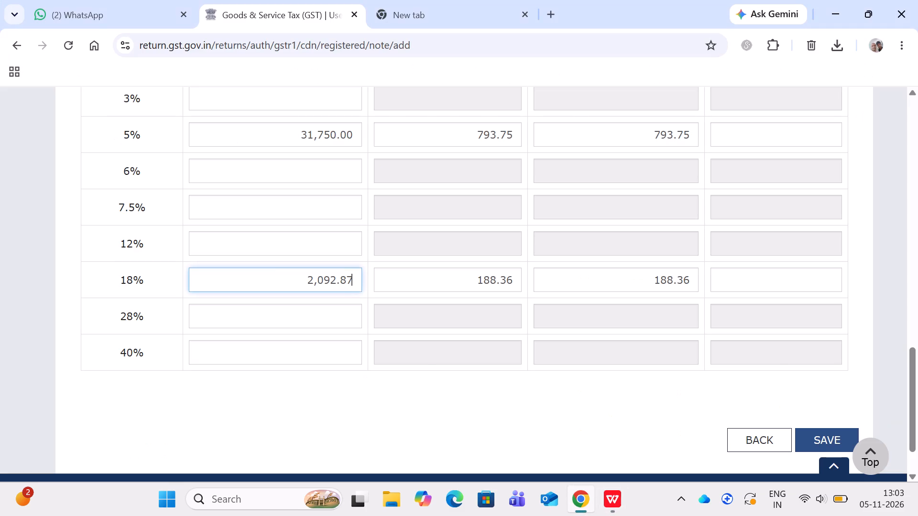
key(alt+Tab)
key(alt+Tab)
key(alt+Tab)
key(alt+Tab)
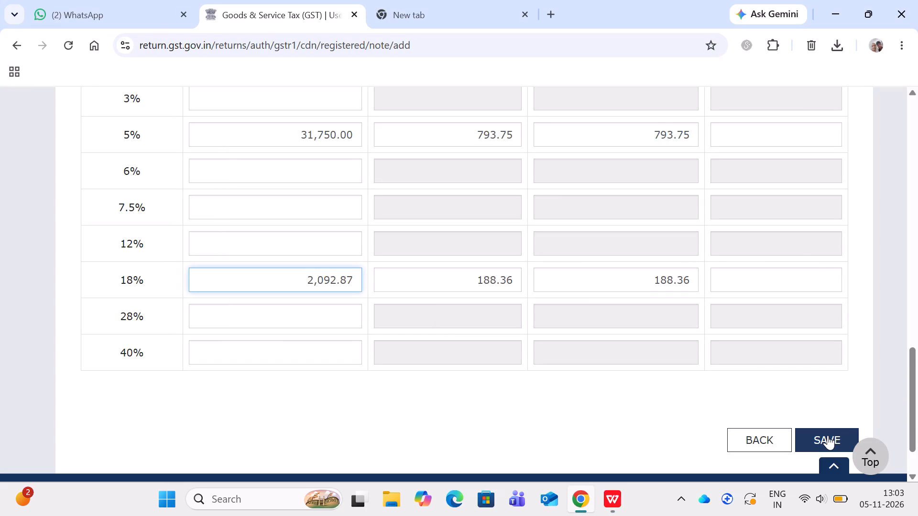
key(alt+Tab)
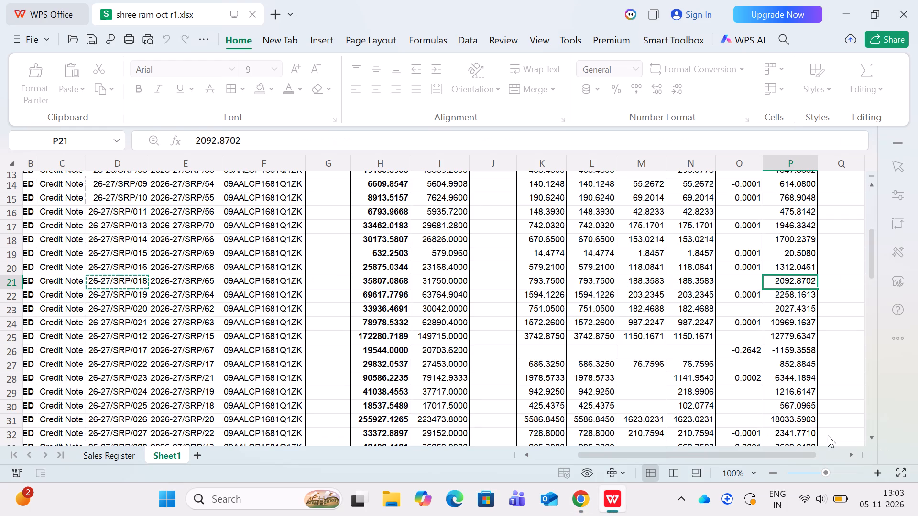
key(alt+Tab)
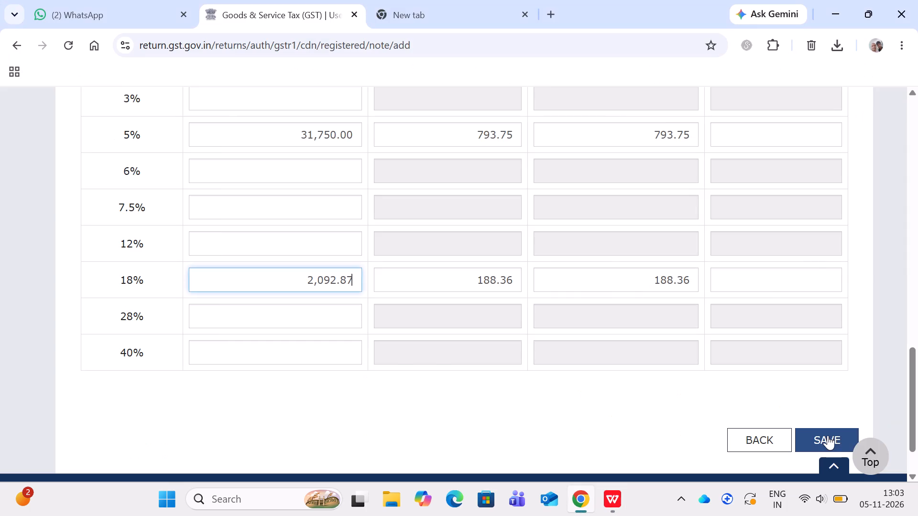
key(alt+Tab)
key(Left)
key(Left)
key(Left)
key(Left)
key(Left)
key(Left)
key(Left)
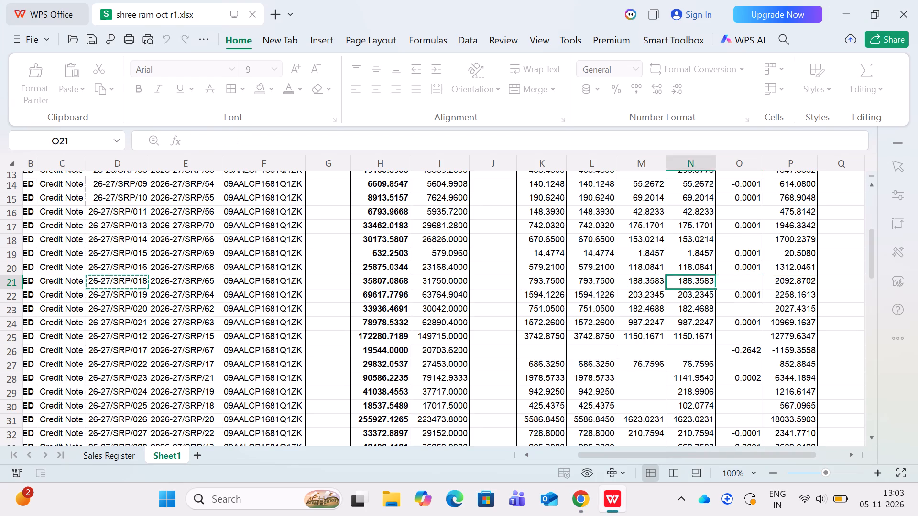
key(alt+Tab)
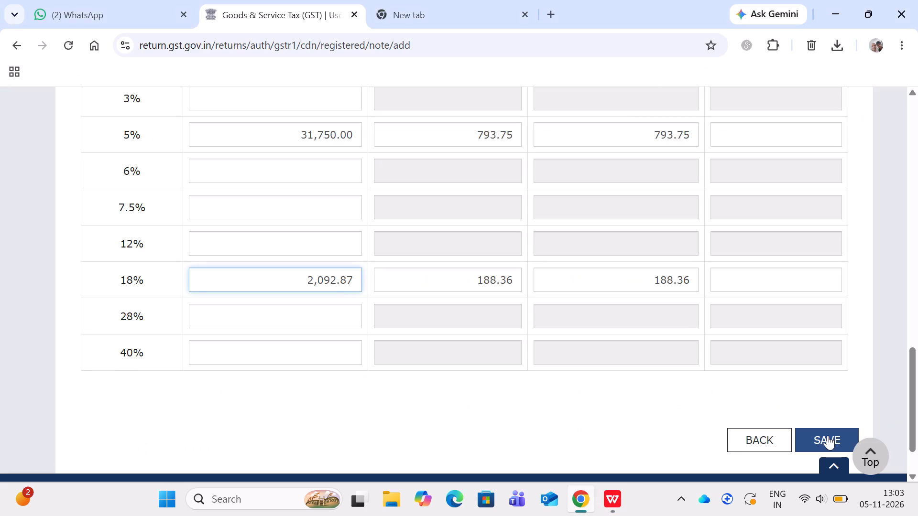
Save the completed credit note 26-27/SRP/018 on the GST portal.
click(809, 434)
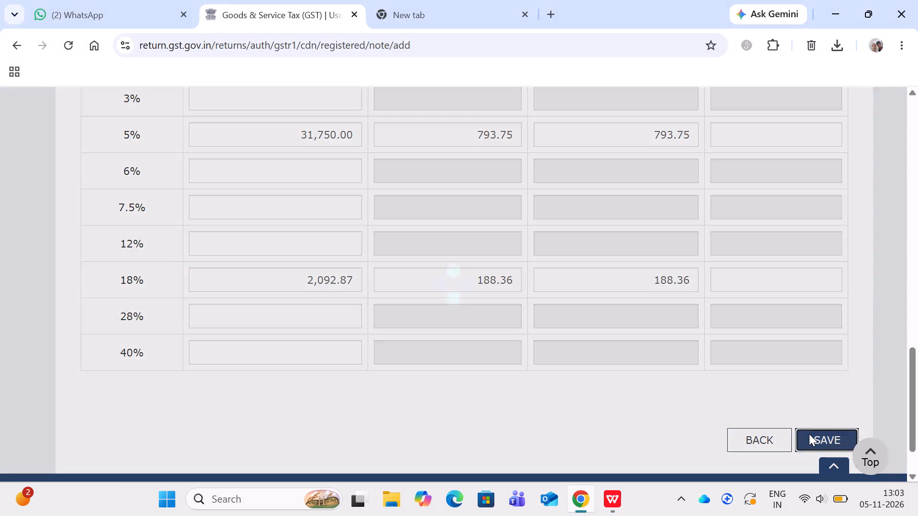
key(Return)
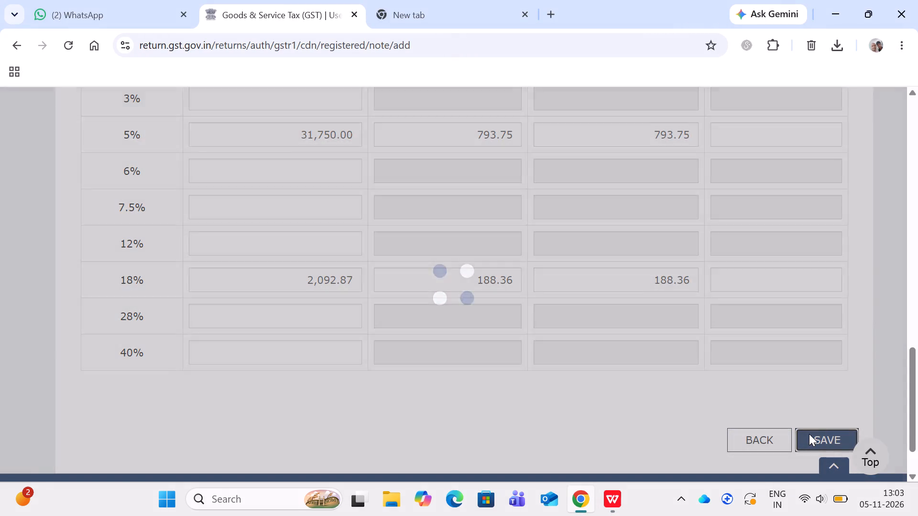
key(Return)
key(Return)
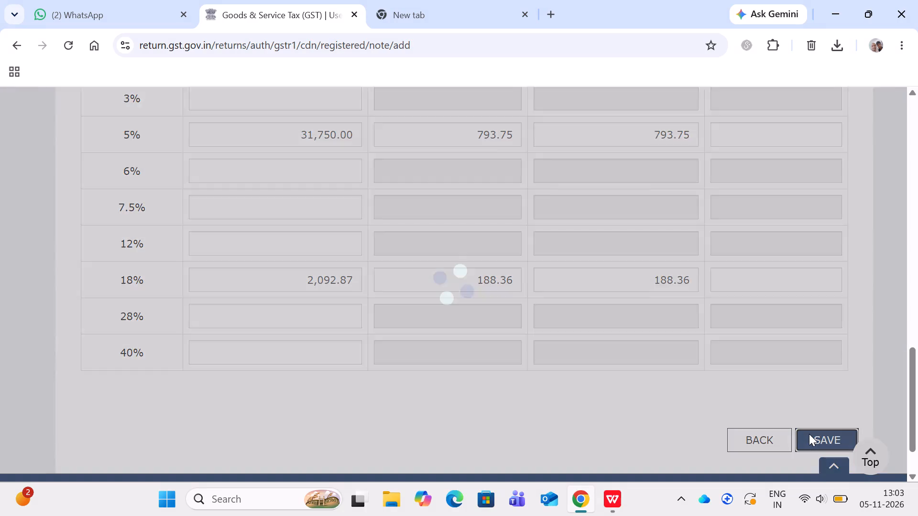
key(Return)
Copy note number 26-27/SRP/019 from the WPS Office register into the portal's blank Debit/Credit Note No. field.
scroll(557, 368, down, 3)
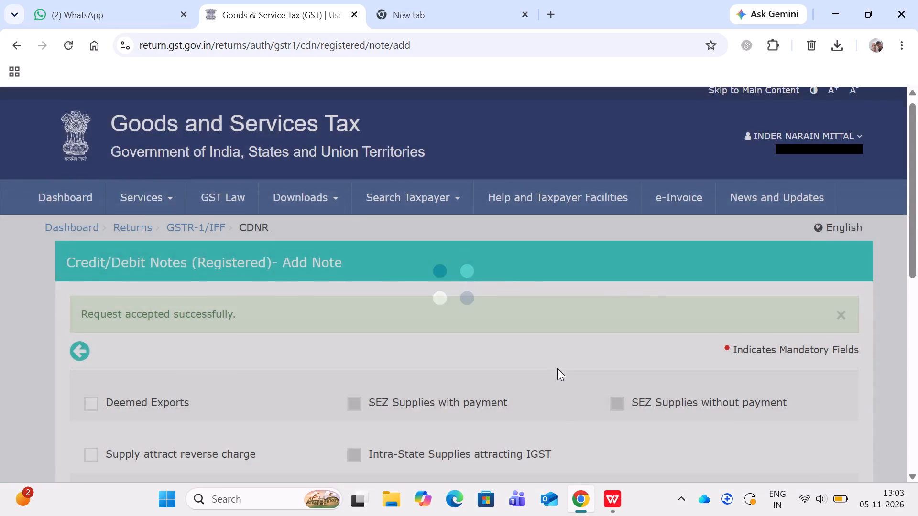
scroll(557, 368, down, 1)
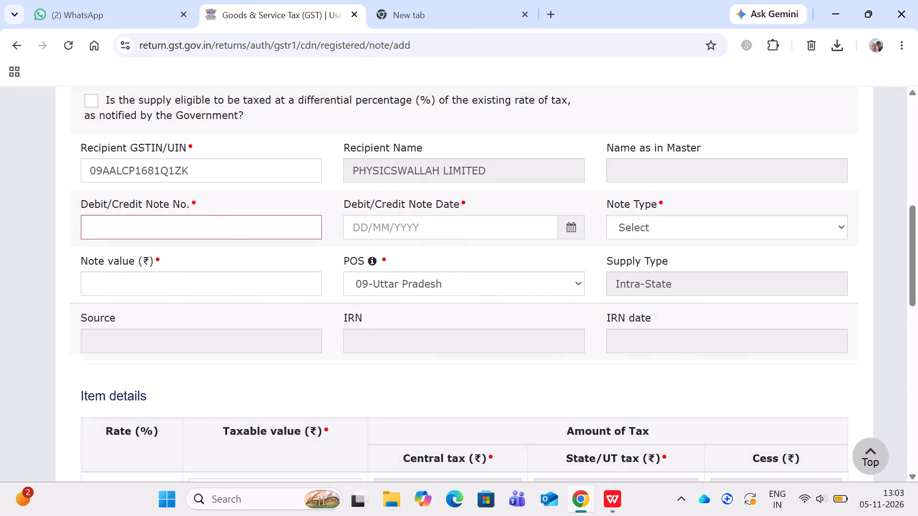
click(197, 228)
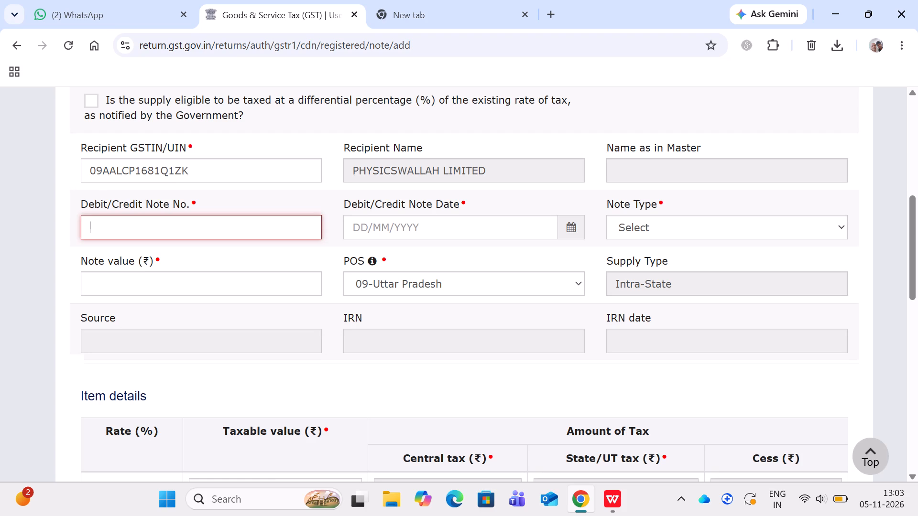
key(alt+Tab)
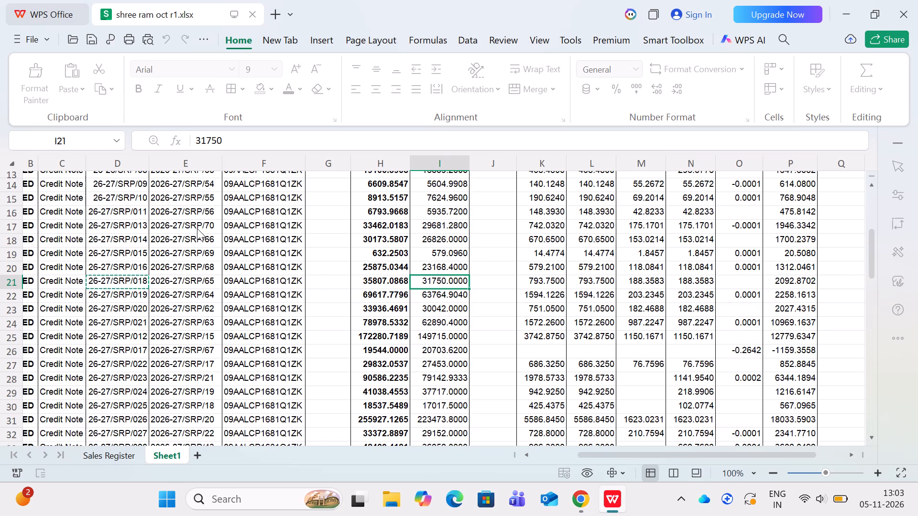
key(Left)
key(Left)
key(Left)
key(Left)
key(Left)
key(Left)
key(Left)
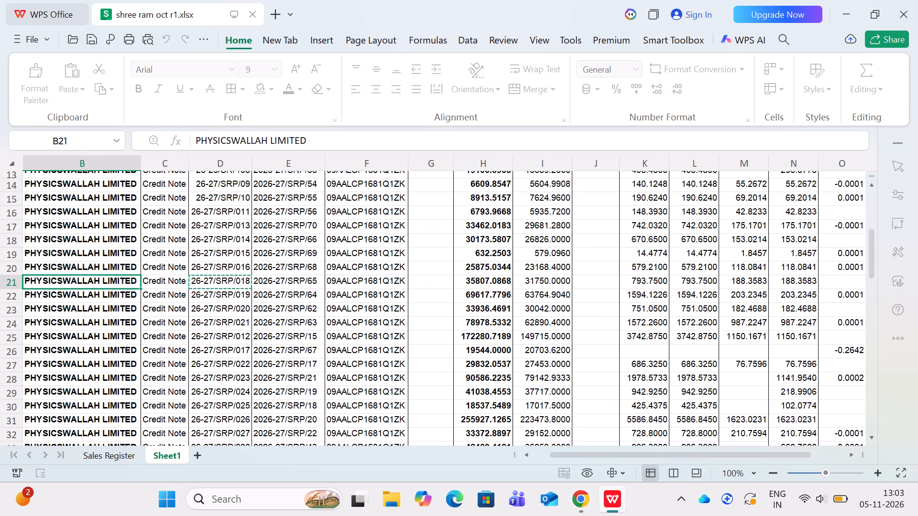
key(Right)
key(Right)
key(Down)
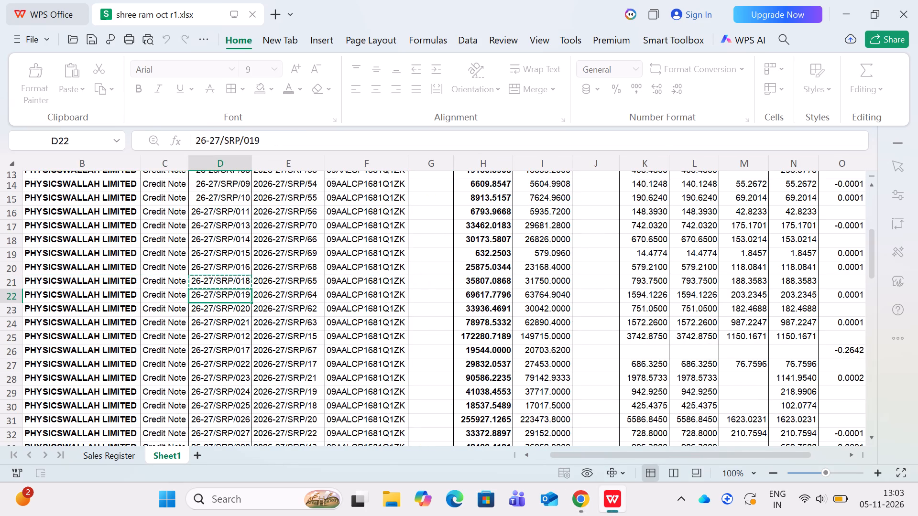
key(ctrl+c)
key(alt+Tab)
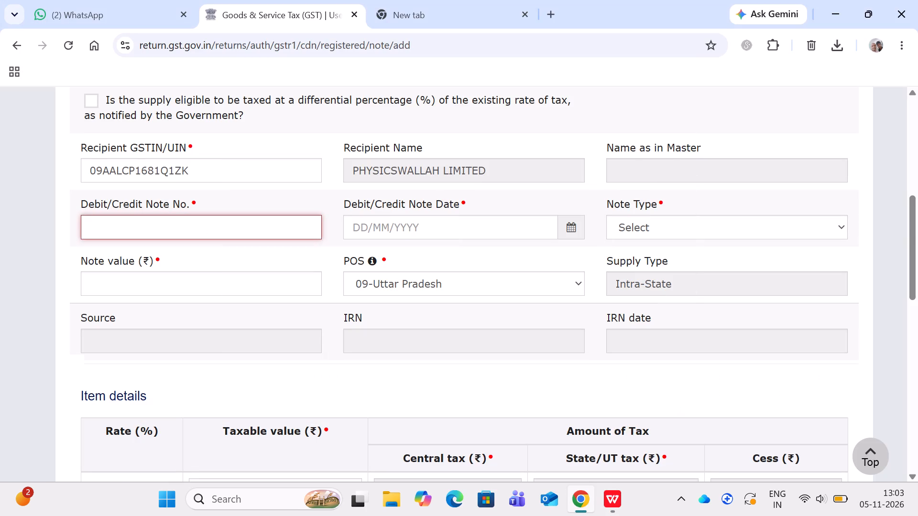
key(ctrl+v)
Check the date of 26-27/SRP/019 in the WPS Office register and set the portal's Debit/Credit Note Date to 07/08/2026.
click(380, 234)
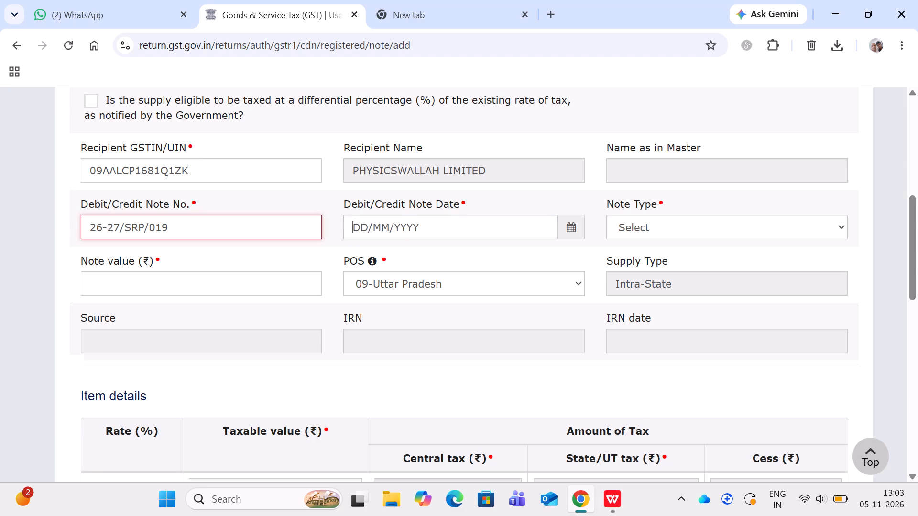
key(alt+Tab)
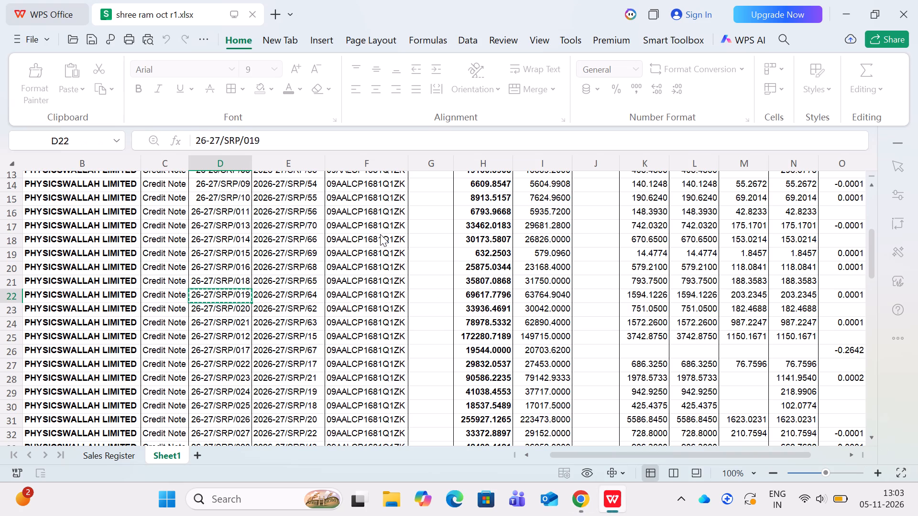
key(Left)
key(Left)
key(Left)
key(Left)
key(Left)
key(Left)
key(Left)
key(Left)
key(Left)
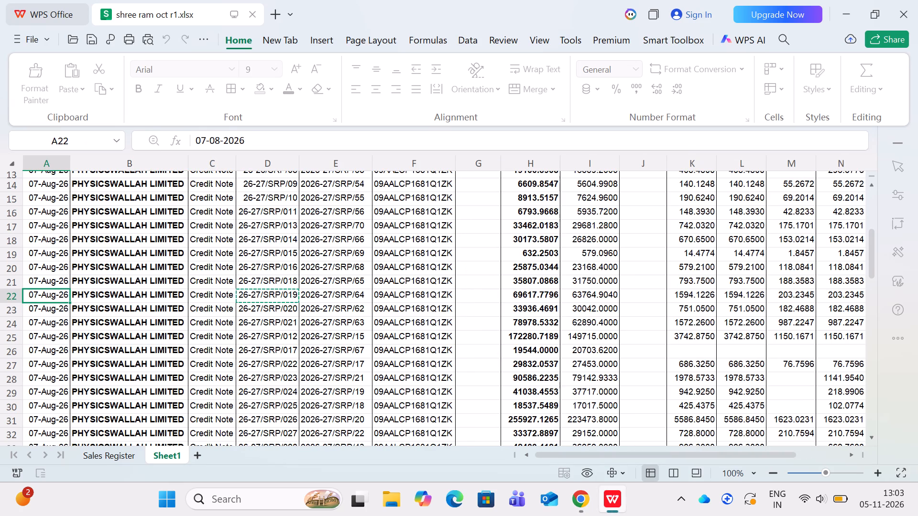
key(Right)
key(Right)
key(Right)
key(Right)
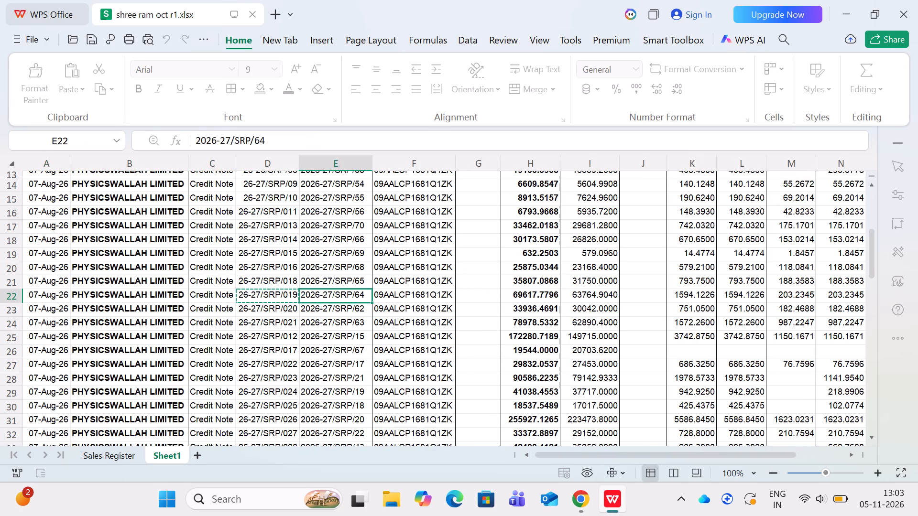
key(alt+Tab)
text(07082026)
Set the Note Type to Credit for 26-27/SRP/019.
drag(673, 224, 651, 260)
click(651, 260)
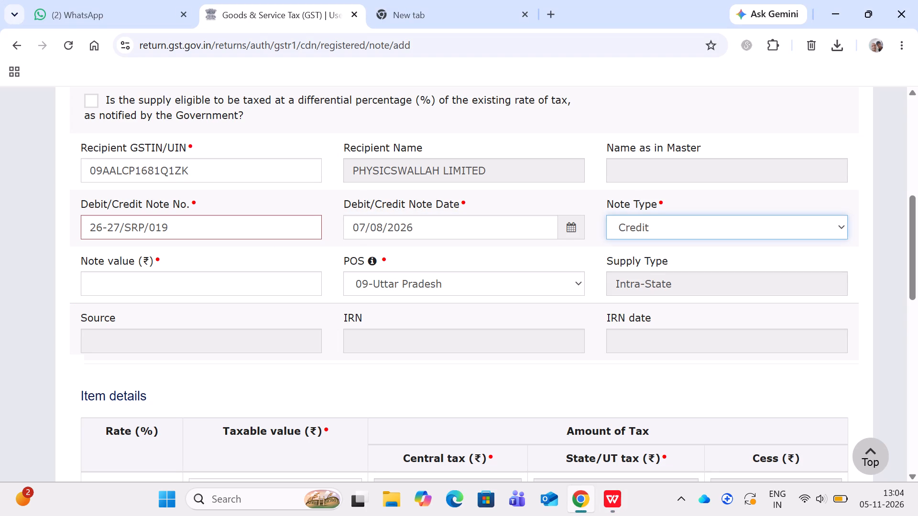
Look up the note value of 26-27/SRP/019 in the WPS Office register for the portal's Note value field.
click(218, 288)
key(alt+Tab)
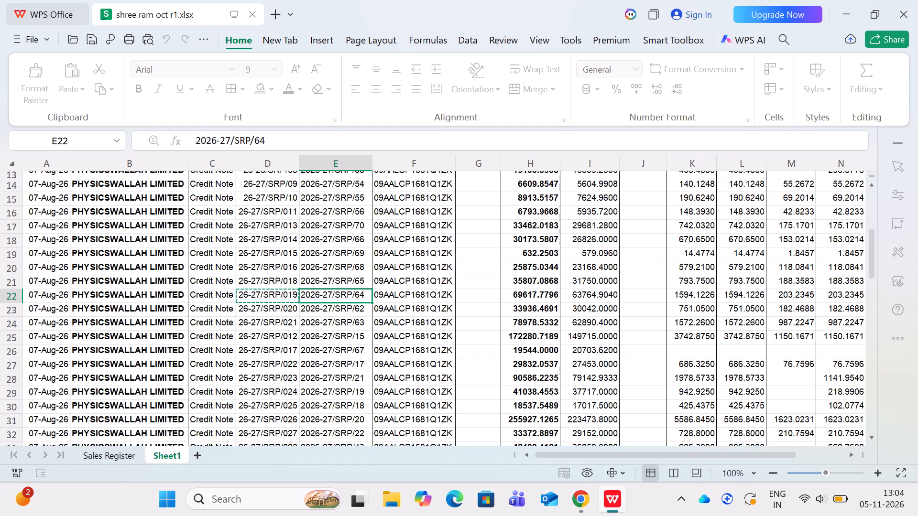
key(Right)
key(Right)
key(Right)
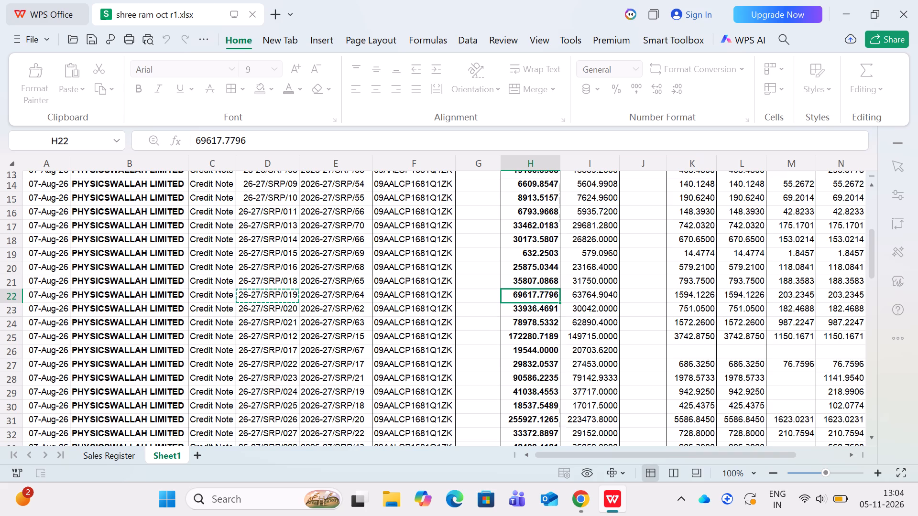
Restore the register to a floating window and resize it into a wide, short strip above the portal's Item details section.
double_click(404, 7)
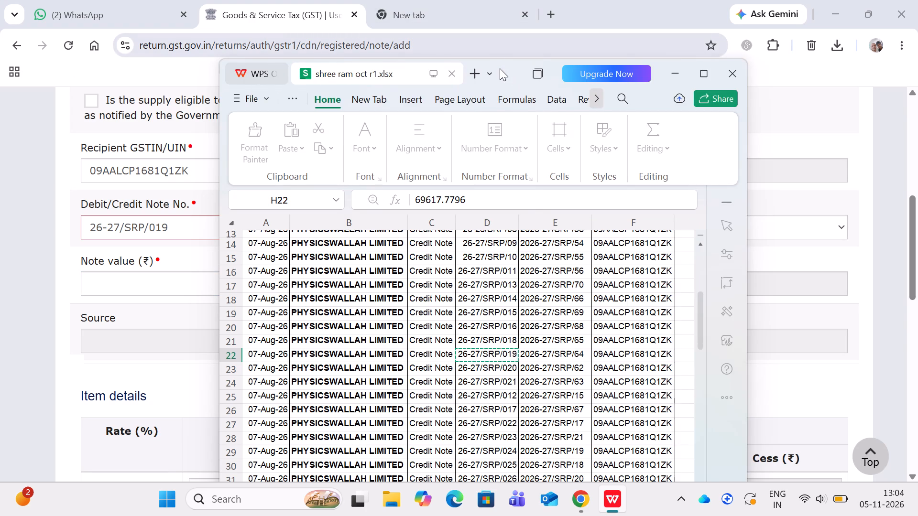
drag(500, 68, 513, 8)
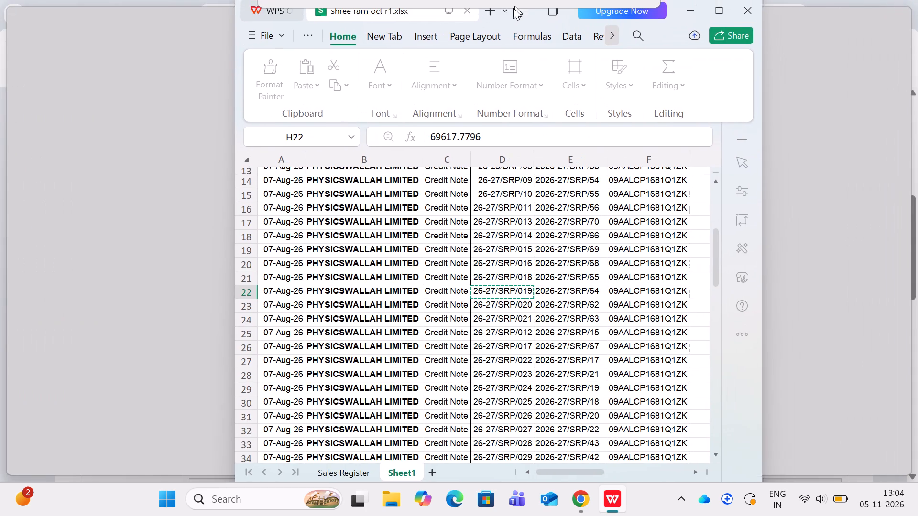
drag(513, 8, 499, 20)
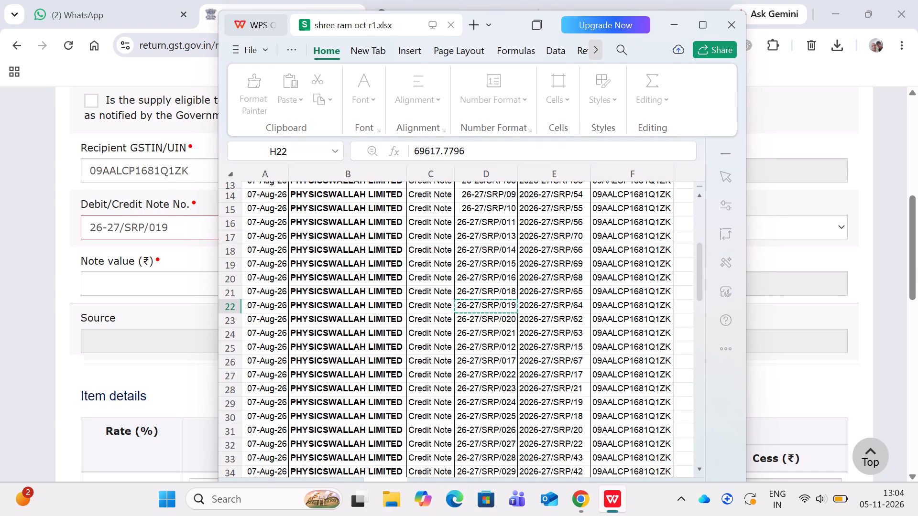
drag(216, 472, 272, 370)
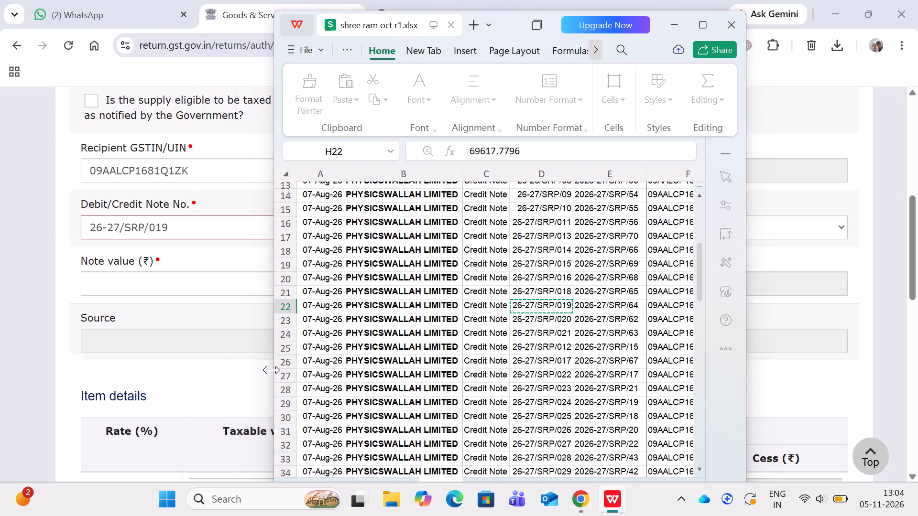
drag(272, 370, 254, 375)
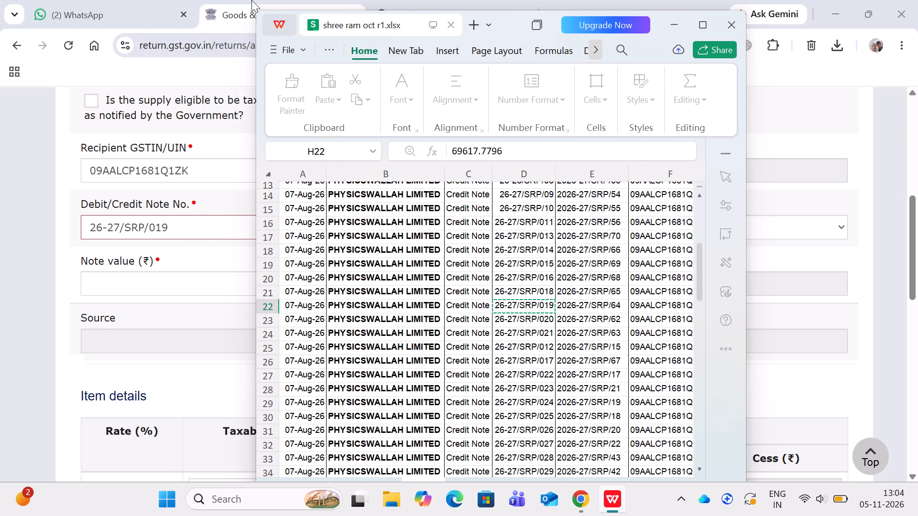
drag(253, 11, 323, 87)
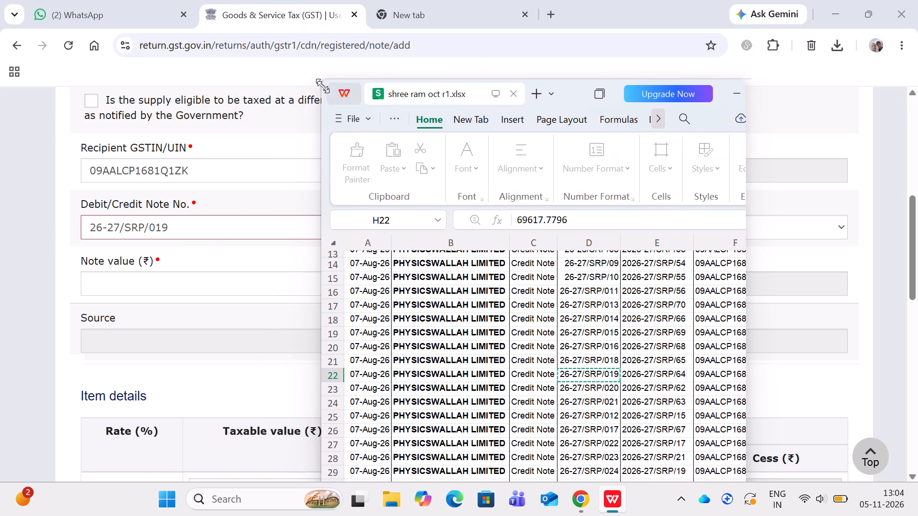
drag(323, 87, 333, 96)
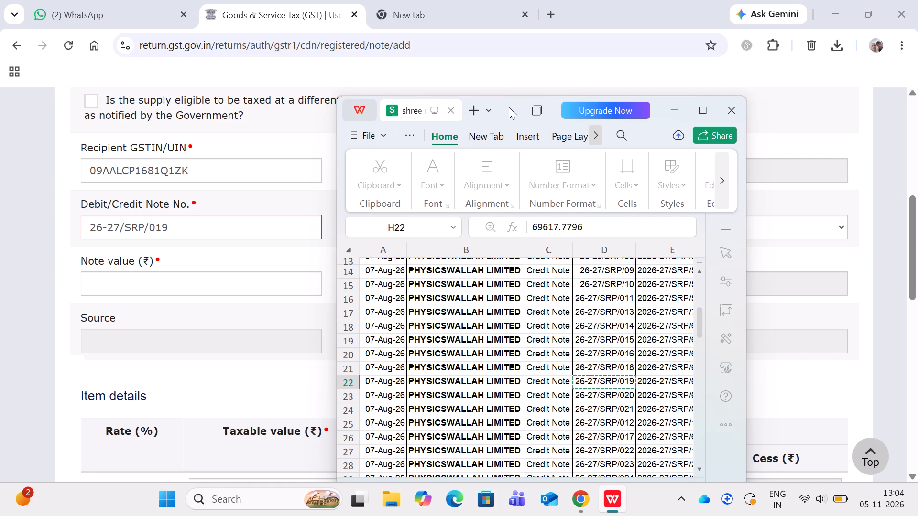
drag(509, 107, 490, 24)
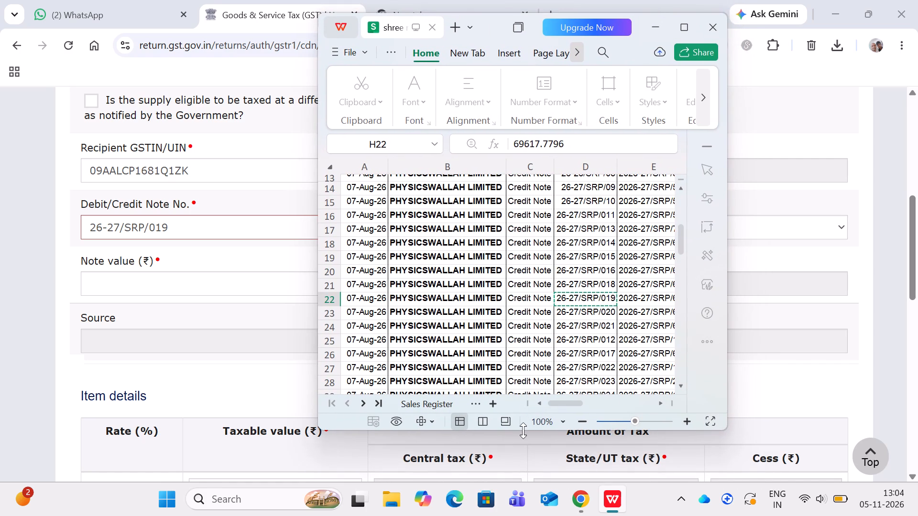
drag(523, 430, 542, 332)
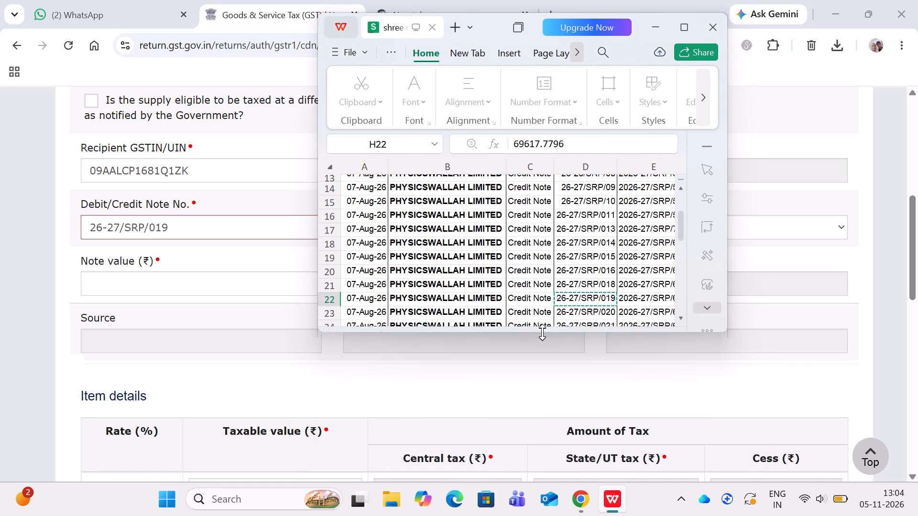
drag(542, 332, 540, 308)
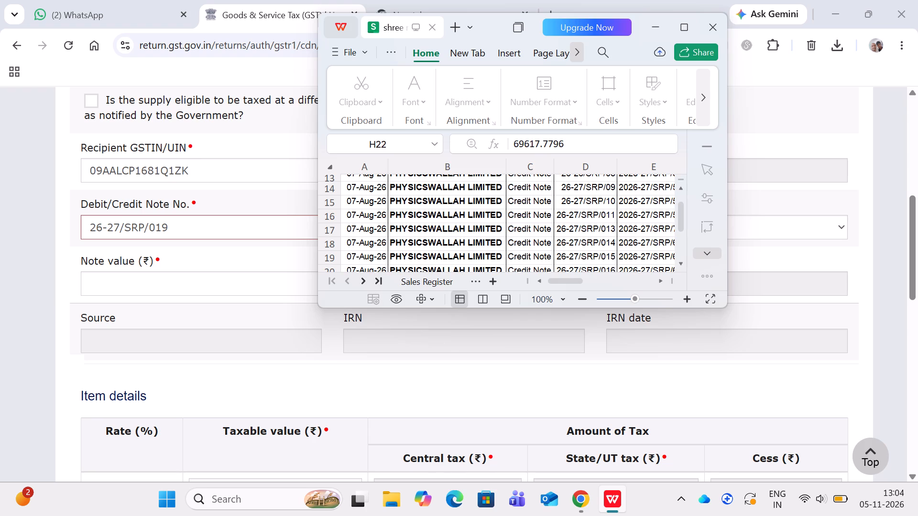
drag(317, 190, 35, 192)
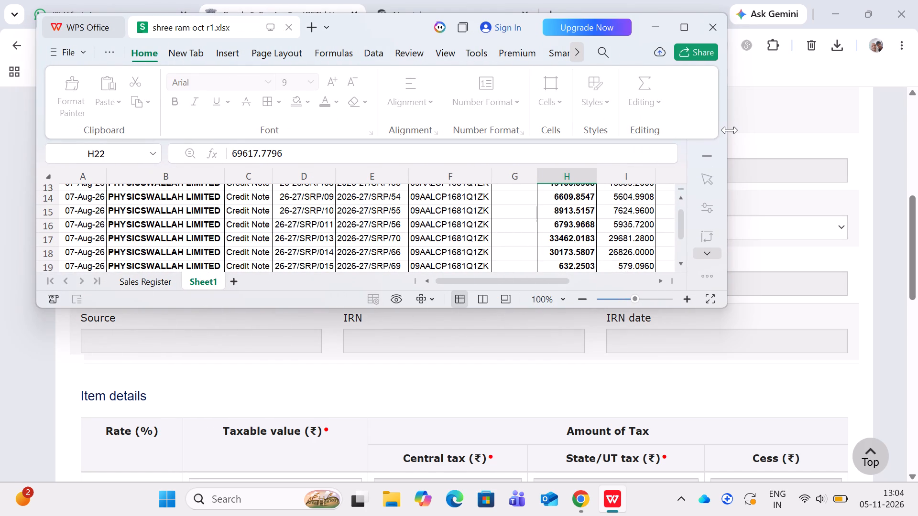
drag(730, 130, 917, 113)
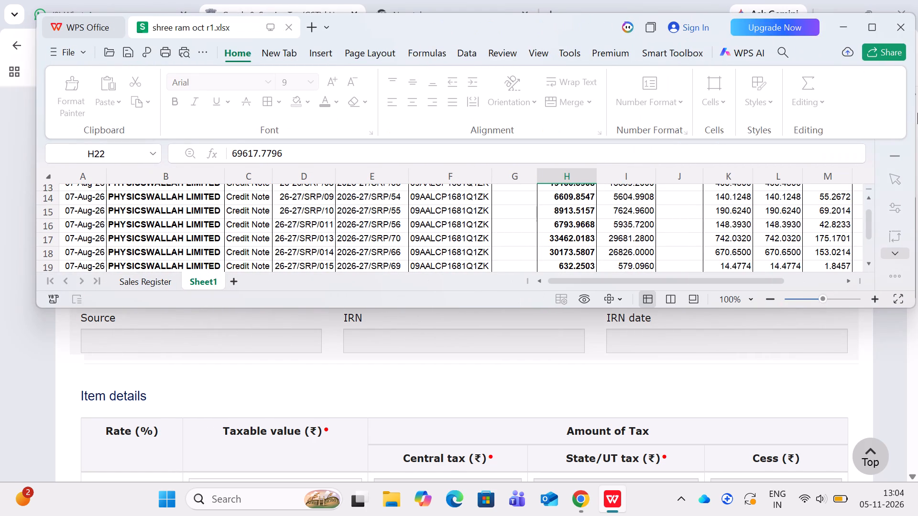
click(469, 22)
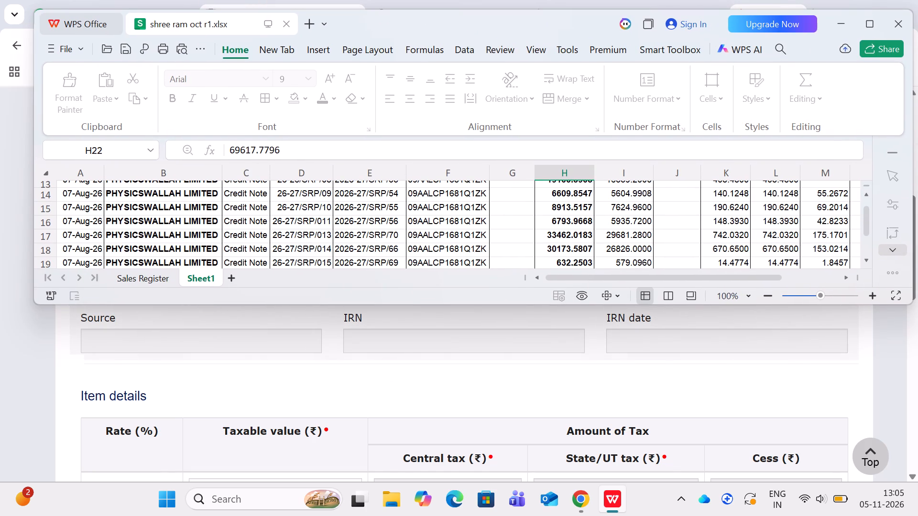
Browse the register's note numbers in the floating window and locate the row of 26-27/SRP/019.
click(278, 212)
key(Up)
key(Up)
key(Up)
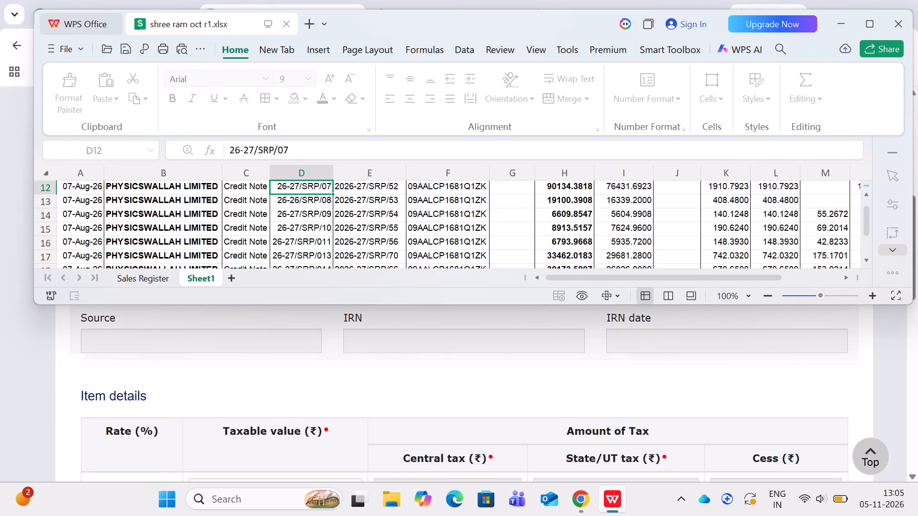
key(Up)
key(Up)
key(Up)
key(Up)
key(Up)
key(Down)
key(Down)
key(Down)
key(Down)
key(Down)
key(Down)
key(Down)
key(Down)
key(Down)
key(Down)
key(Down)
key(Down)
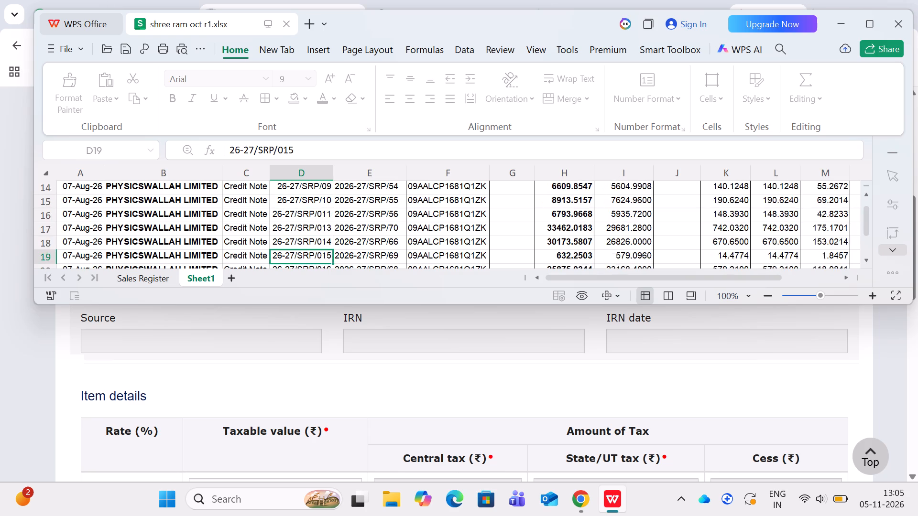
key(Down)
key(Down)
key(Down)
key(Down)
key(Down)
key(Down)
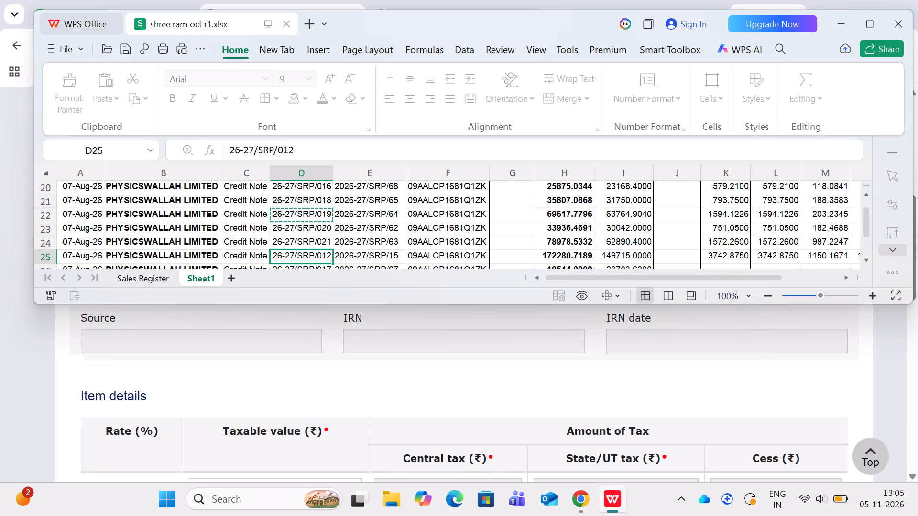
key(Up)
key(Up)
key(Up)
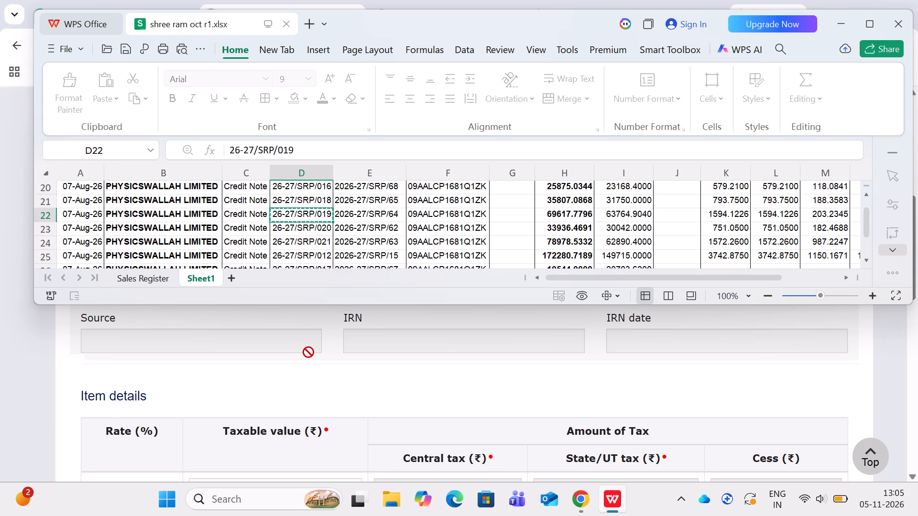
Shorten the floating register window so the portal's recipient, note number and Note value fields stay uncovered below it.
scroll(308, 352, up, 5)
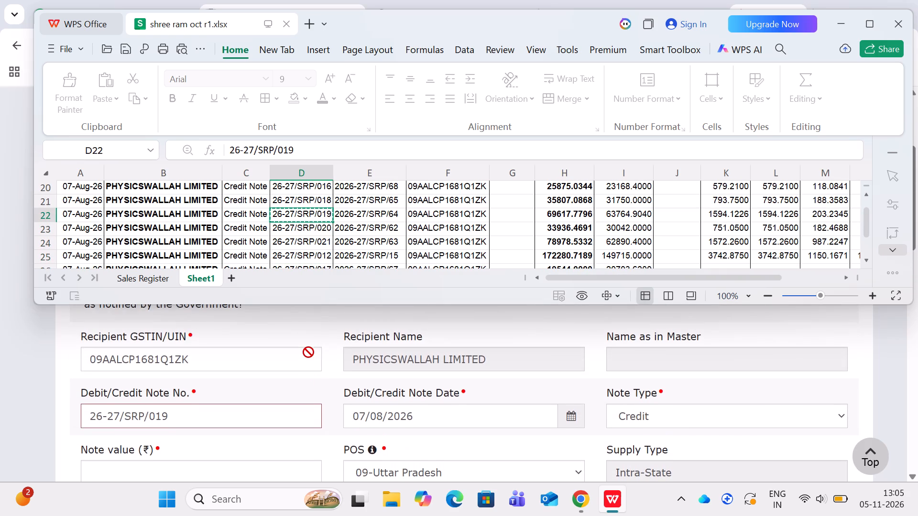
scroll(308, 352, up, 1)
scroll(308, 352, down, 1)
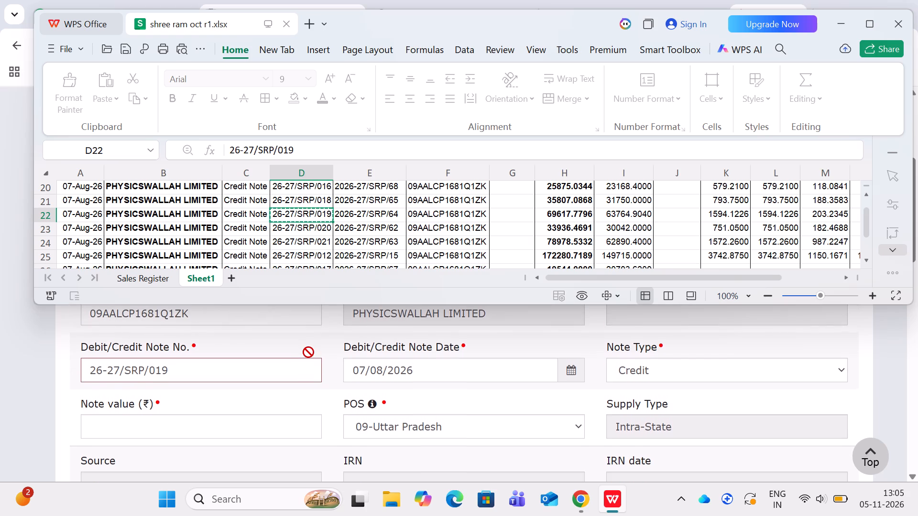
scroll(308, 352, down, 1)
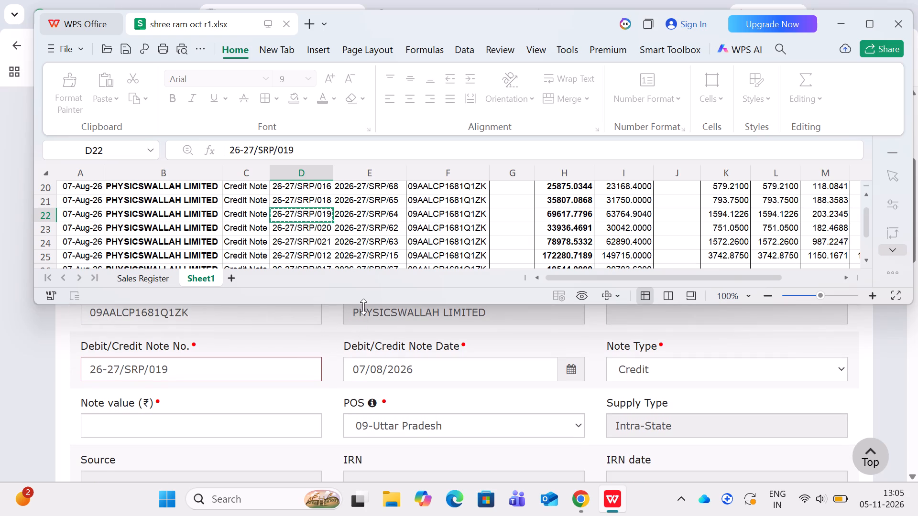
drag(363, 307, 373, 253)
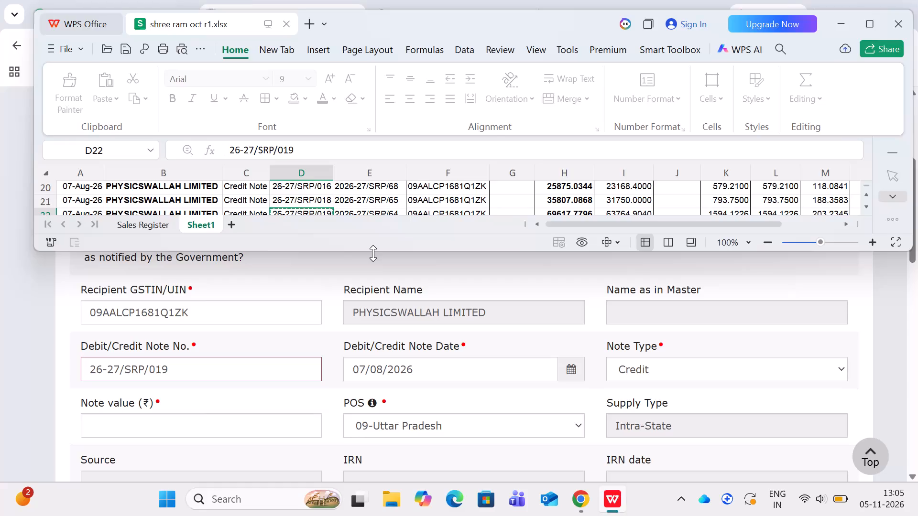
drag(373, 253, 371, 237)
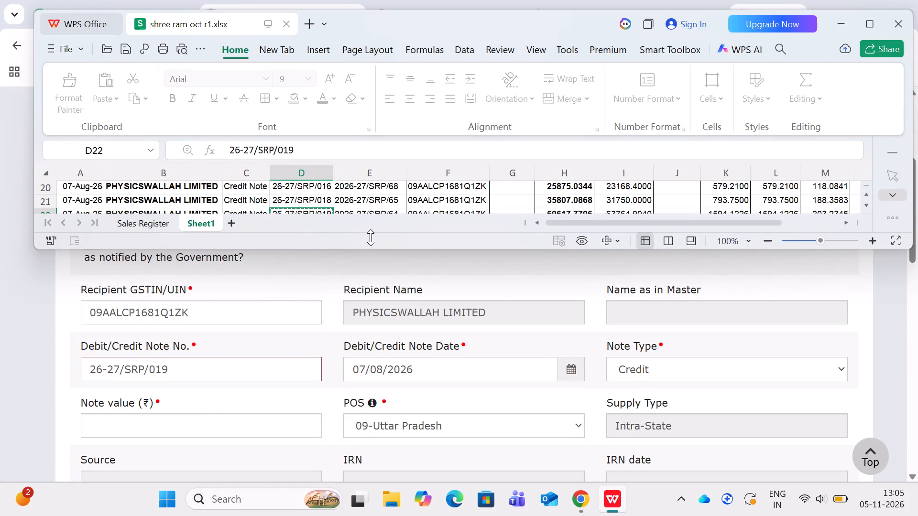
drag(371, 237, 371, 224)
Find the row of 26-27/SRP/019 again in the shortened register and go to its date cell.
key(Down)
key(Down)
key(Up)
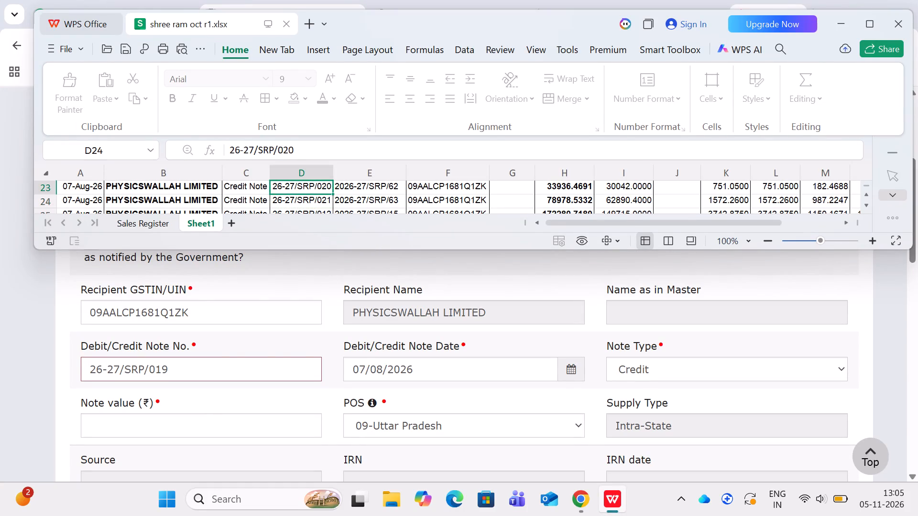
key(Up)
key(Up)
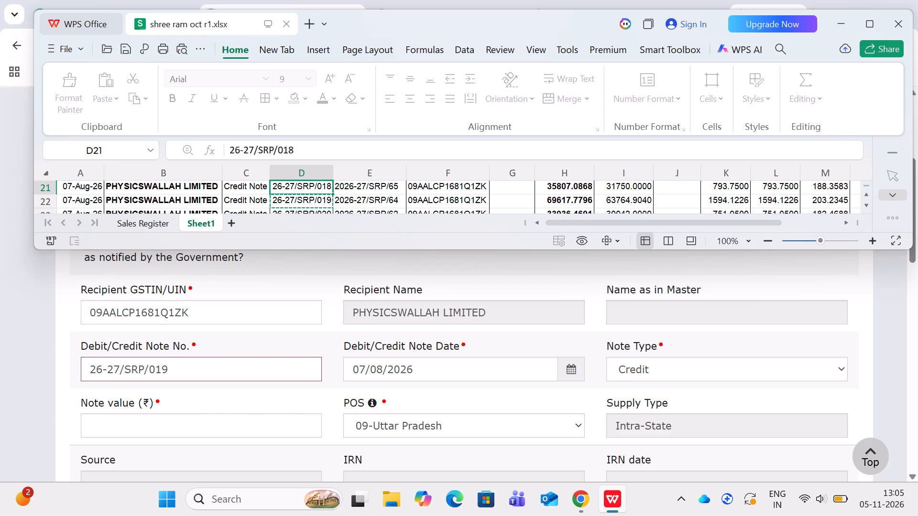
click(321, 204)
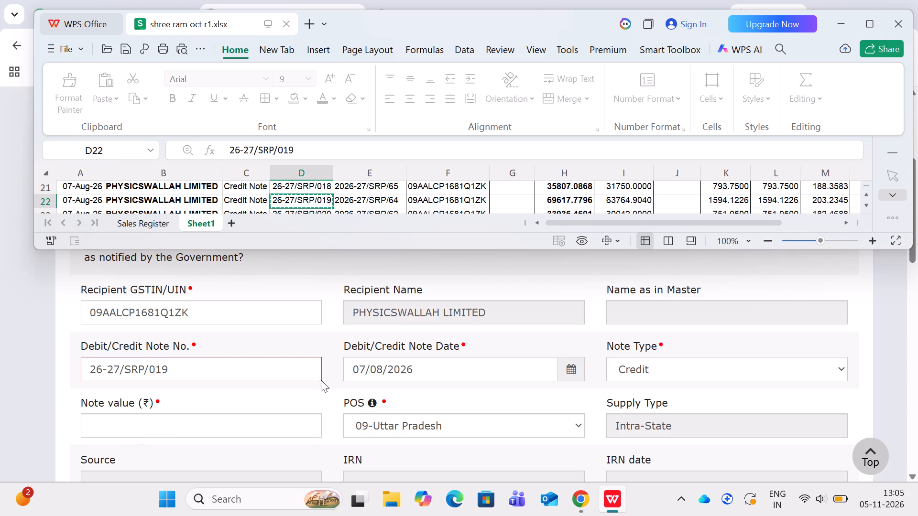
scroll(353, 375, down, 1)
key(Left)
key(Left)
key(Left)
key(Left)
key(Left)
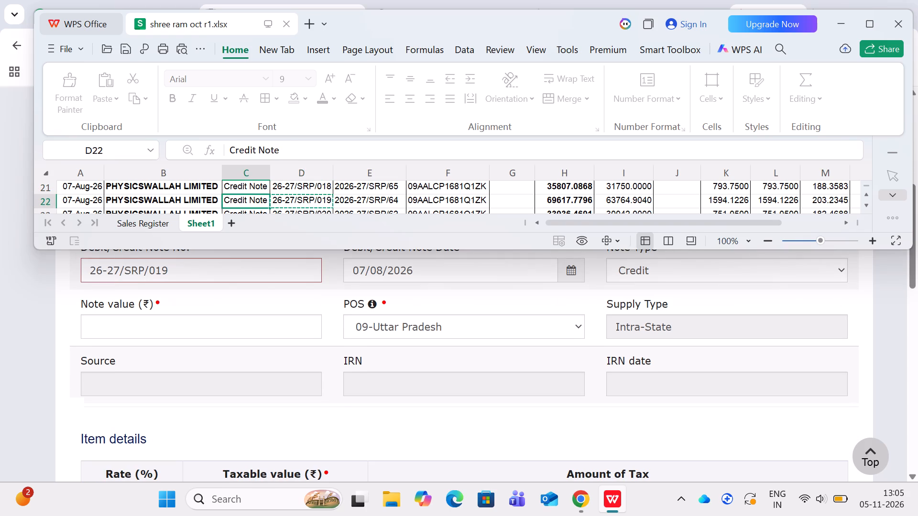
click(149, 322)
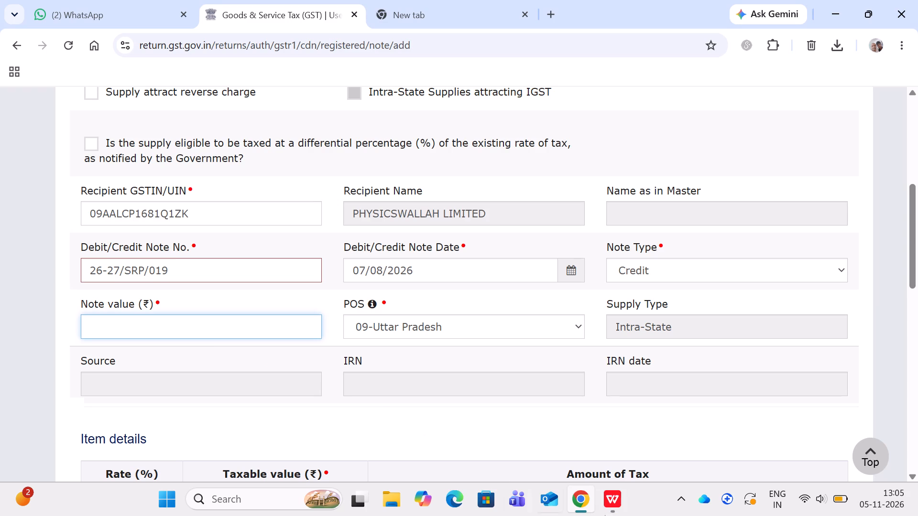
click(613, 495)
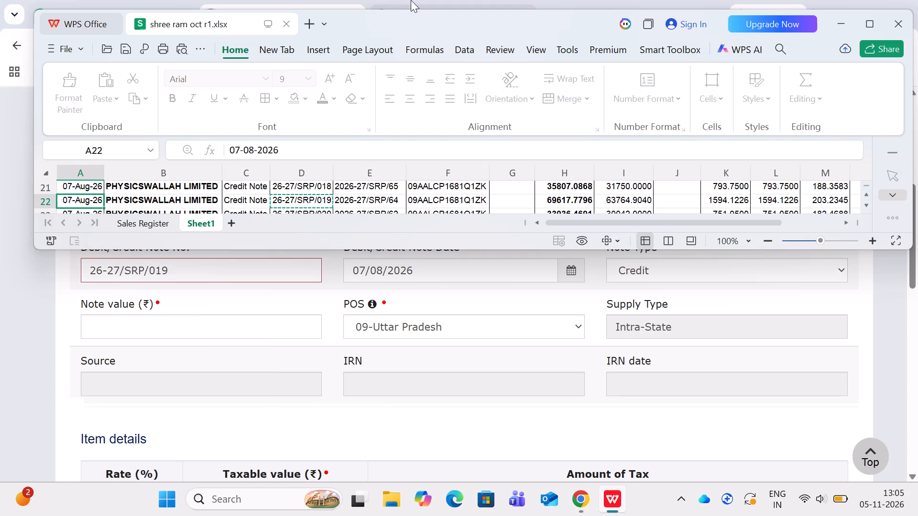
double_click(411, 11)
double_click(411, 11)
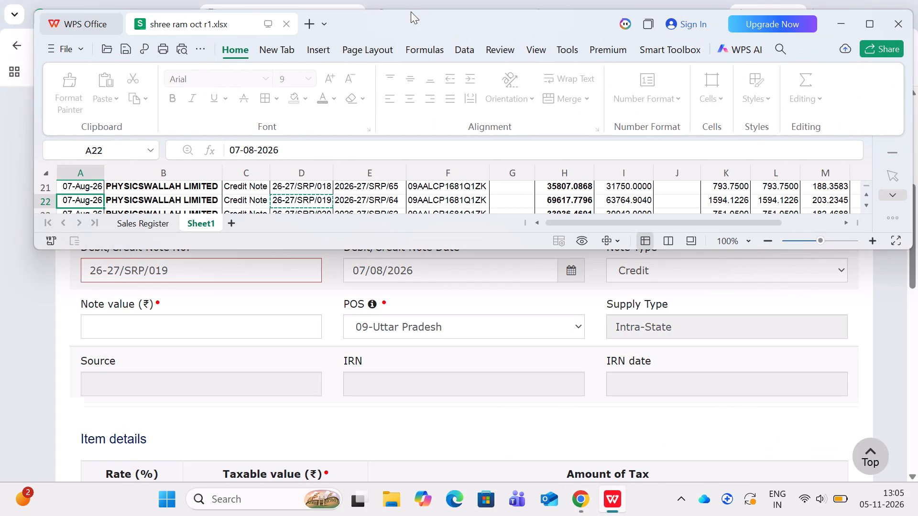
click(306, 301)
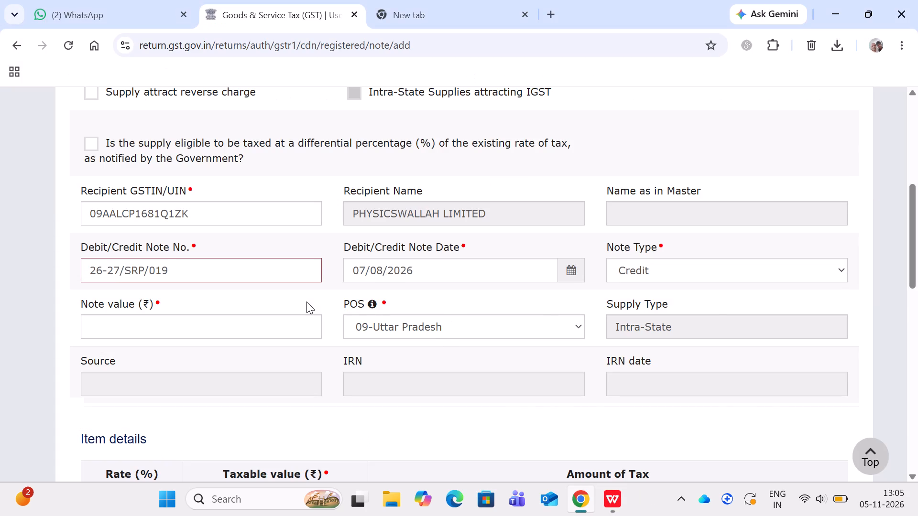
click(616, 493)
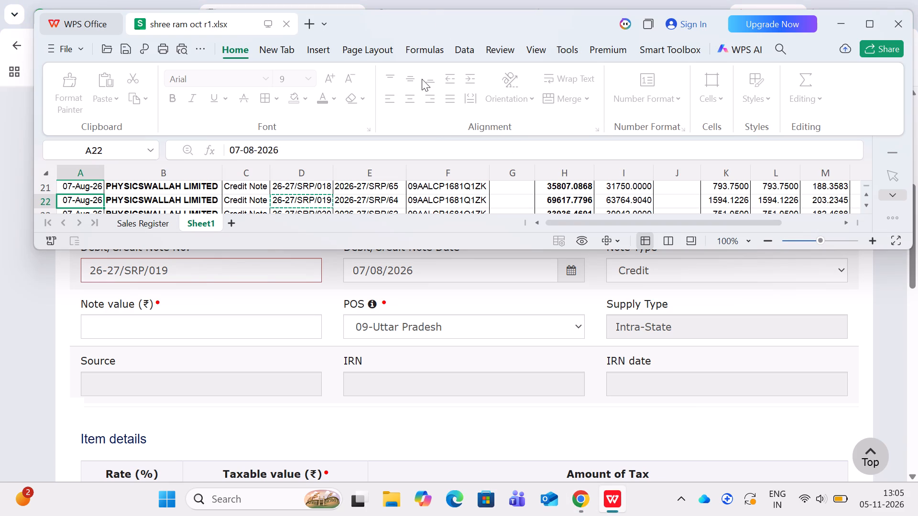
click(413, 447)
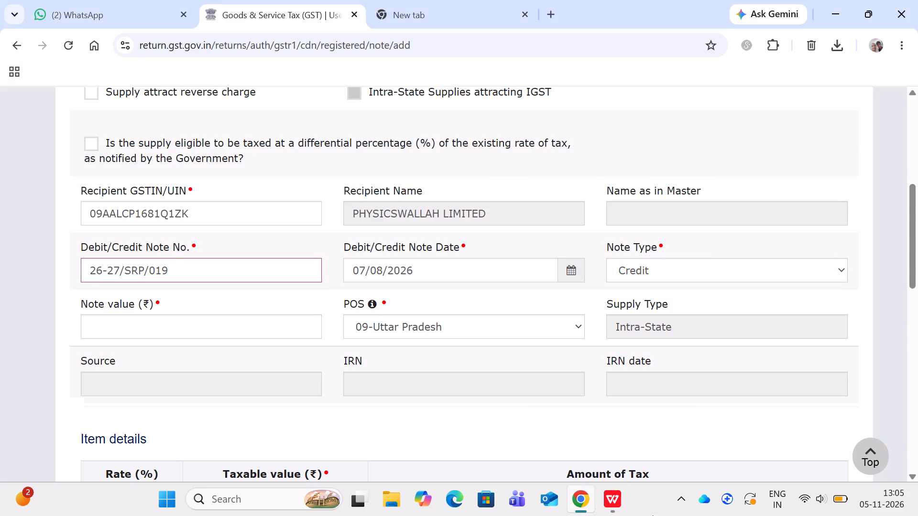
Switch to the credit note register in WPS Office and maximize its window.
click(622, 497)
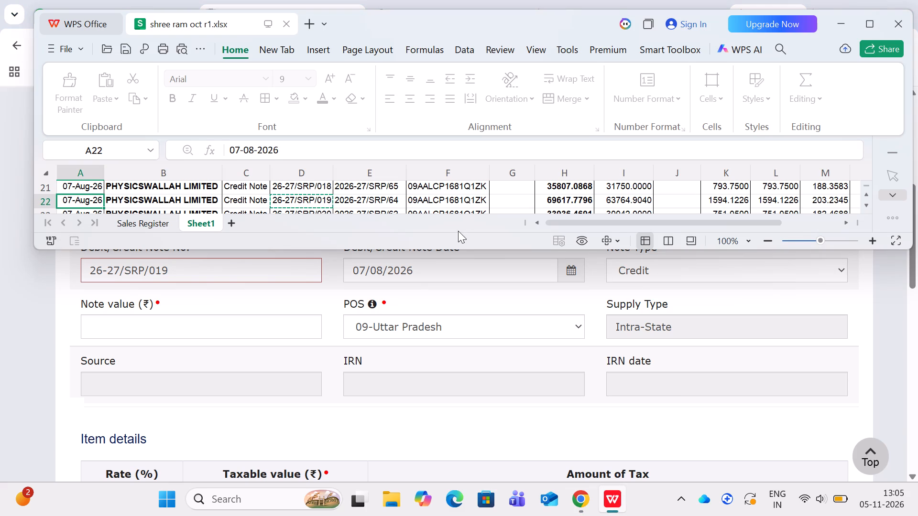
click(869, 18)
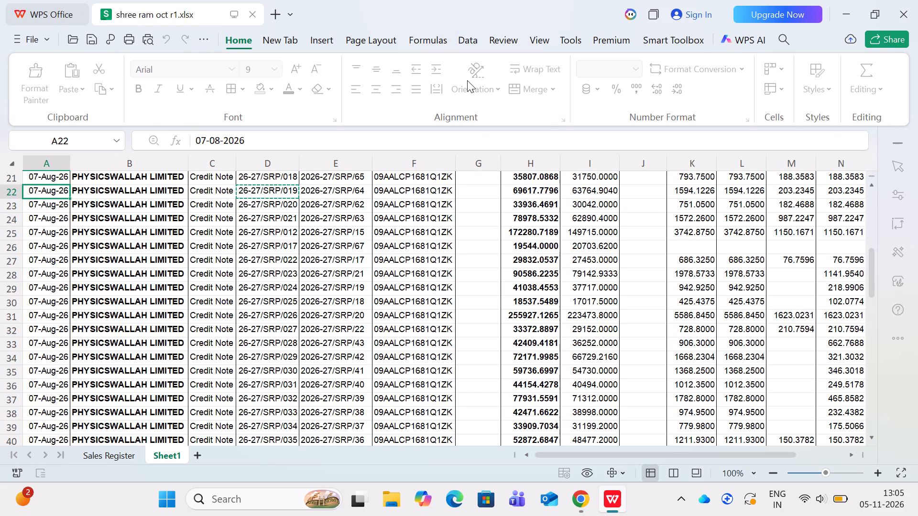
Browse the register rows above 26-27/SRP/019 and return to that note's row.
key(Up)
key(Up)
key(Up)
key(Up)
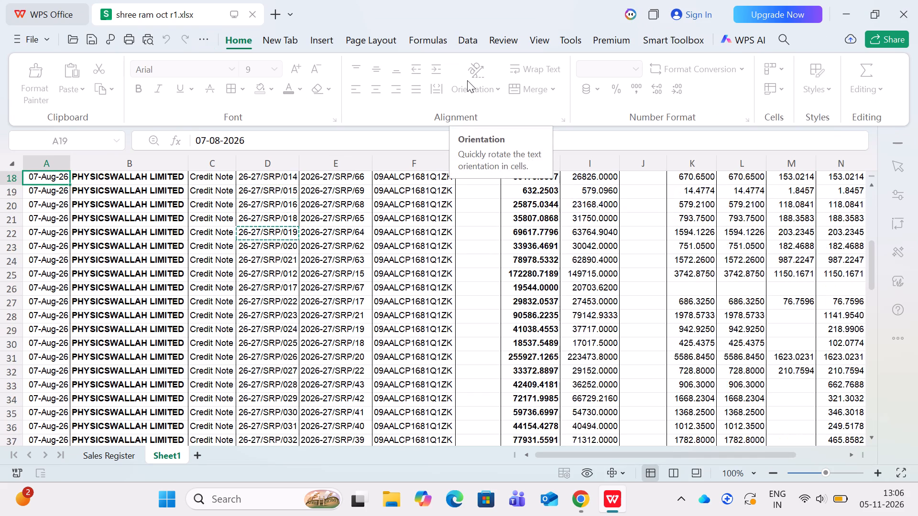
key(Up)
key(Up)
key(Up)
key(Up)
key(Down)
key(Down)
key(Down)
key(Down)
key(Down)
key(Down)
key(Down)
key(Down)
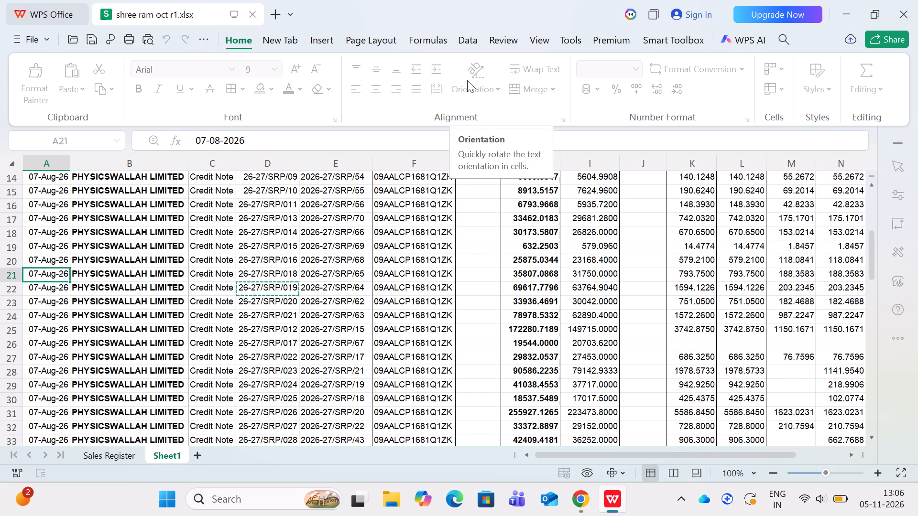
Check the note number, recipient GSTIN and note value across the register row of 26-27/SRP/019.
key(Right)
key(Right)
key(Right)
key(Right)
key(Right)
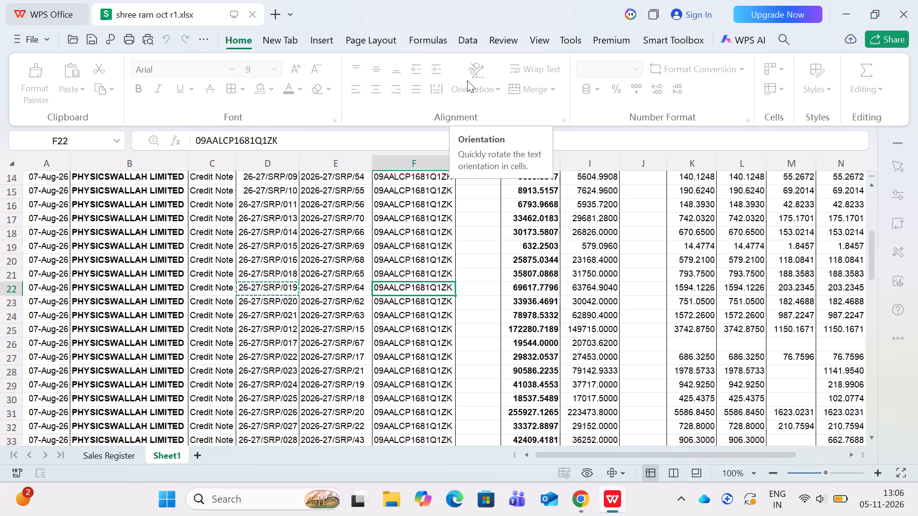
key(Left)
key(Left)
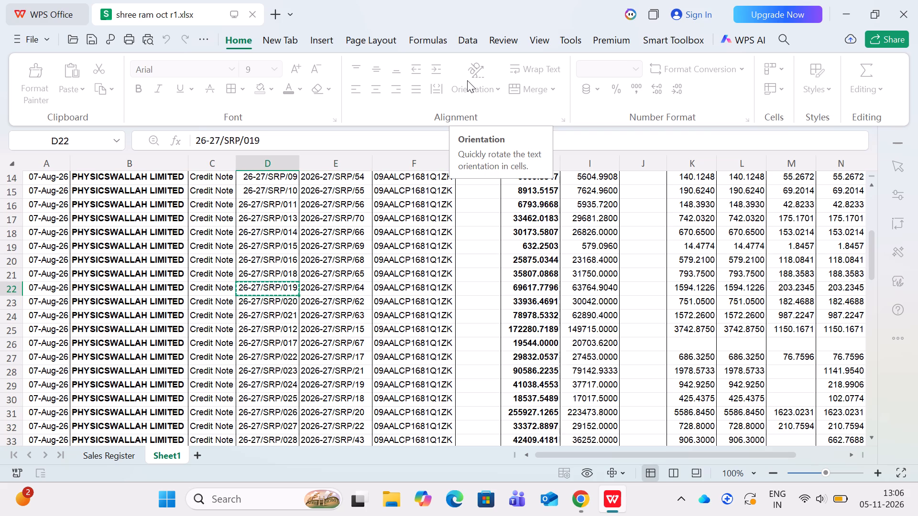
key(Right)
key(Right)
key(Right)
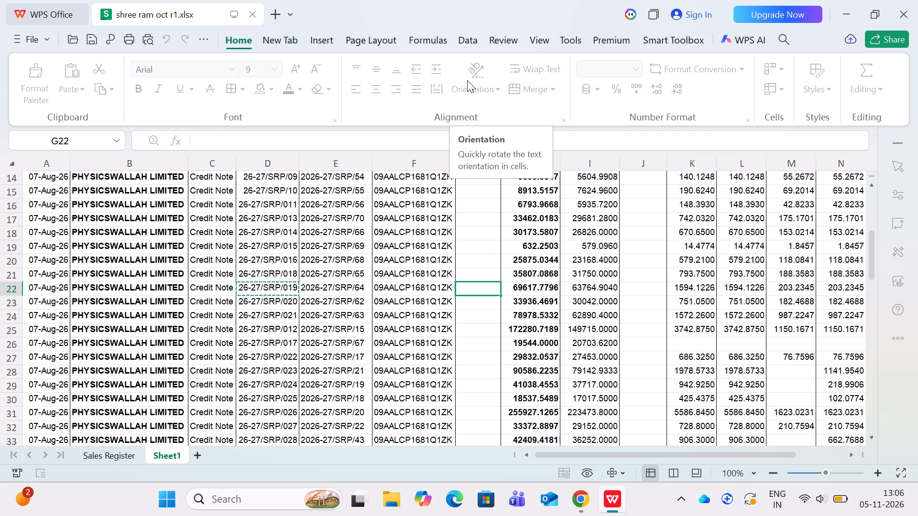
key(Right)
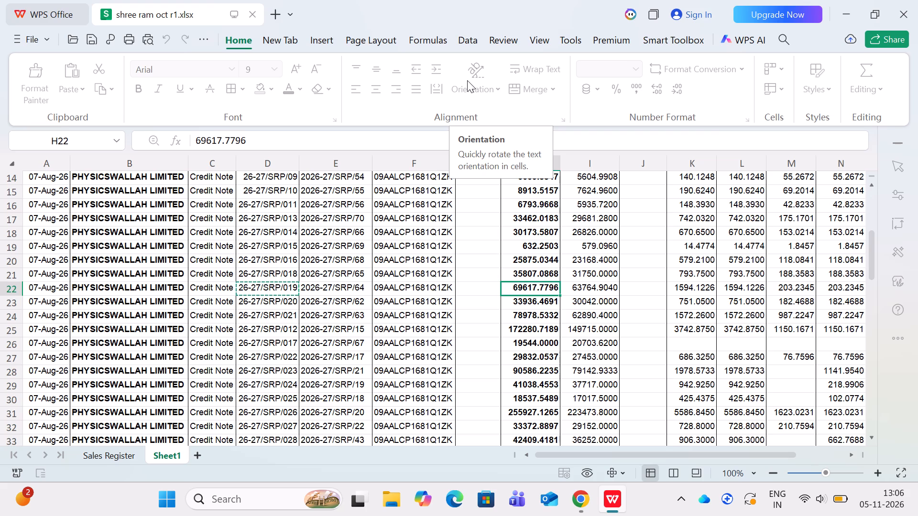
key(Left)
key(Left)
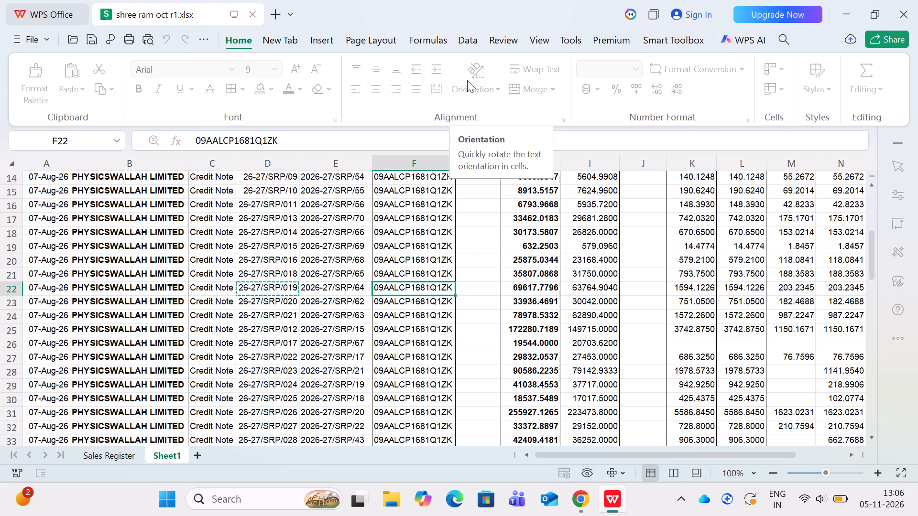
key(Left)
key(Left)
key(Left)
key(Right)
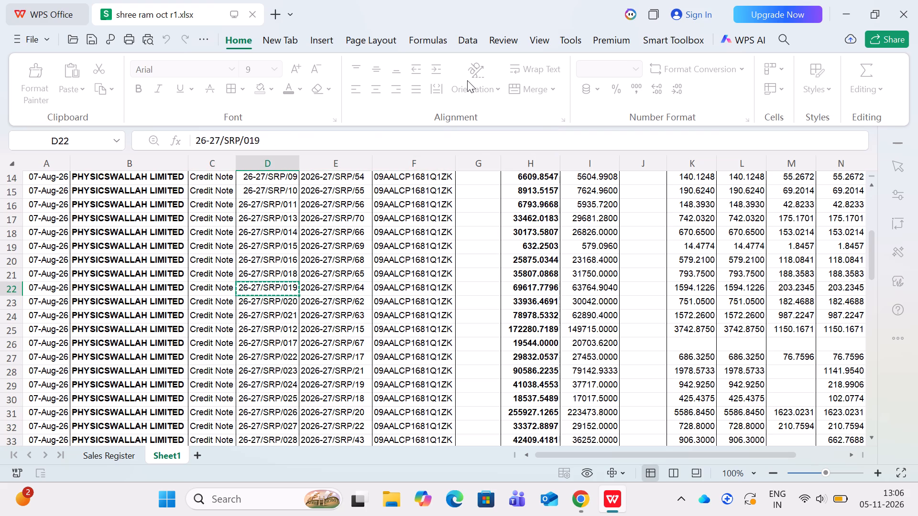
key(Right)
key(Right)
key(Right)
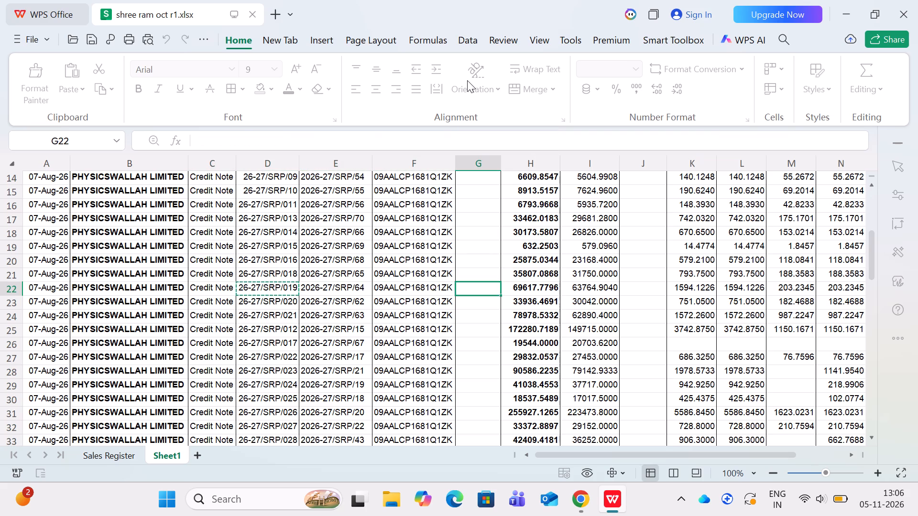
key(Right)
key(Left)
key(Left)
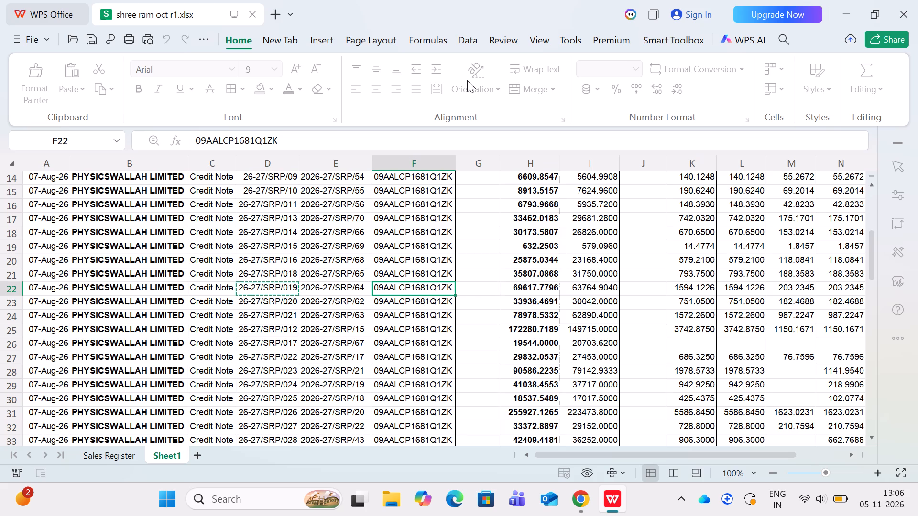
key(Right)
key(Right)
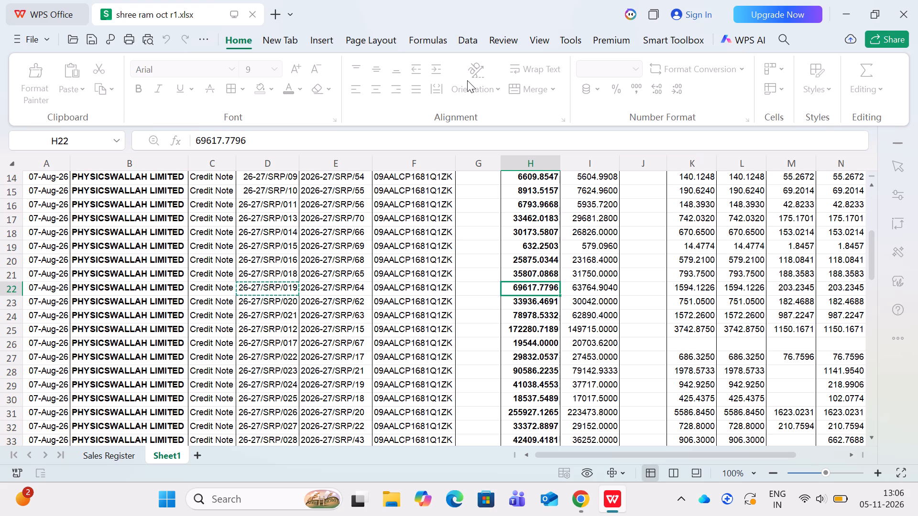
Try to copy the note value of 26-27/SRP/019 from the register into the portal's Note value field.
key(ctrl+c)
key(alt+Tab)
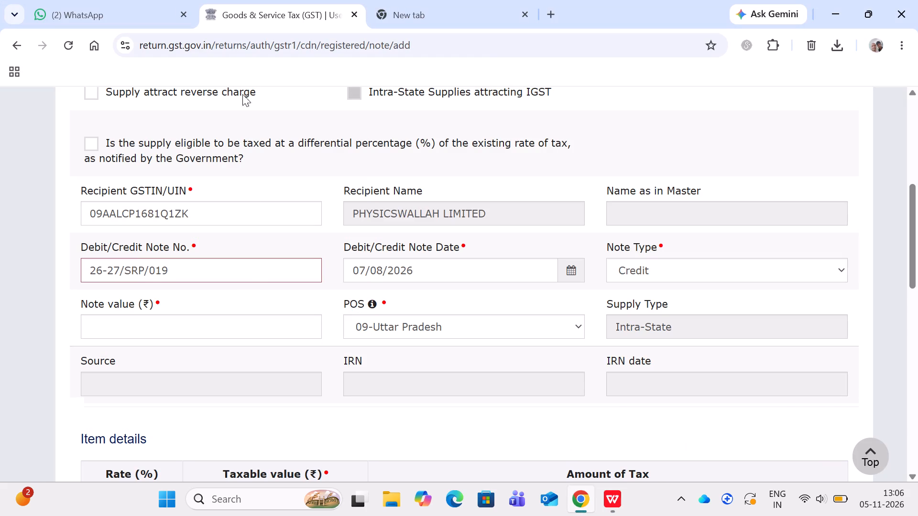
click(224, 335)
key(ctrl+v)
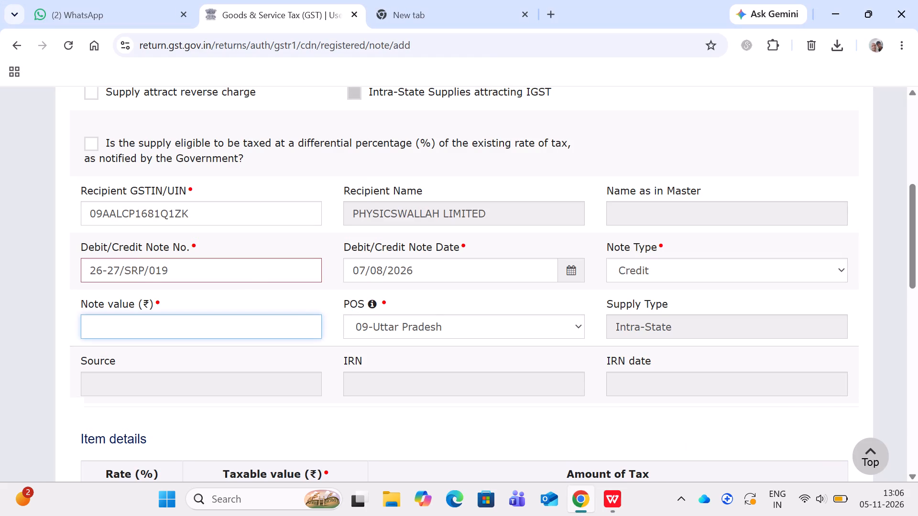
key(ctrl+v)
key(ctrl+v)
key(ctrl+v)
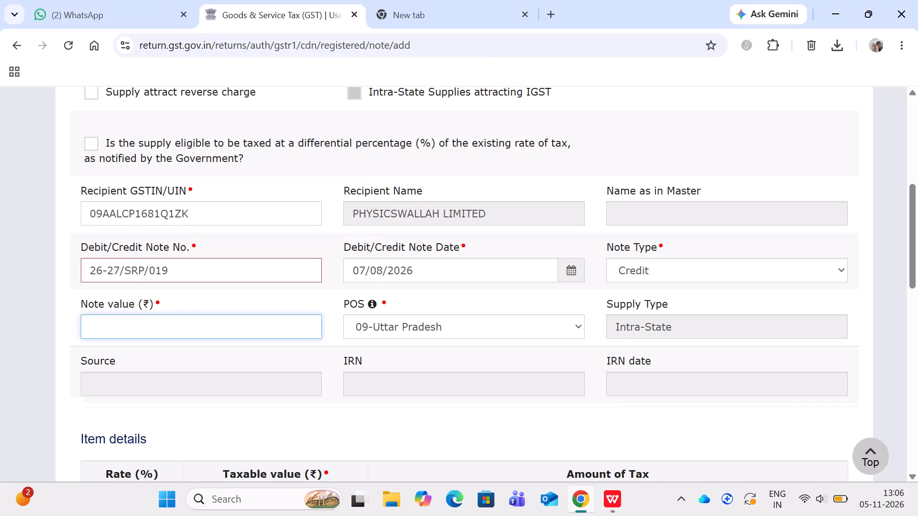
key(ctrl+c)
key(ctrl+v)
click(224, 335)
Enter 69617.77 as the Note value on the GST portal and compare it with the register.
key(alt+Tab)
key(alt+Tab)
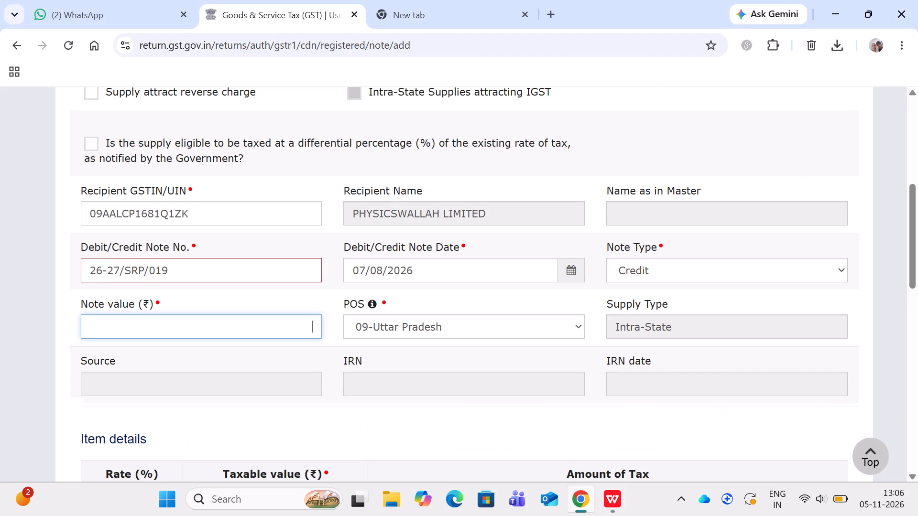
text(69617.)
key(alt+Tab)
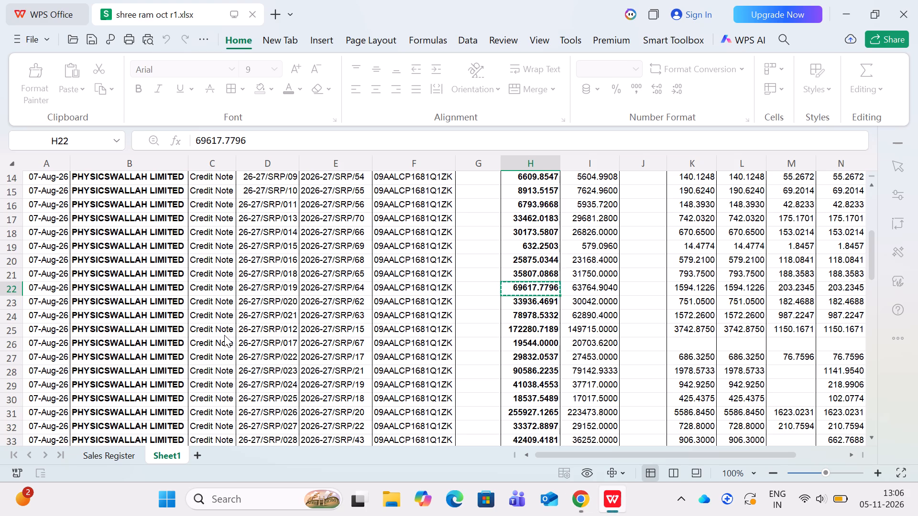
key(alt+Tab)
key(BackSpace)
key(BackSpace)
key(BackSpace)
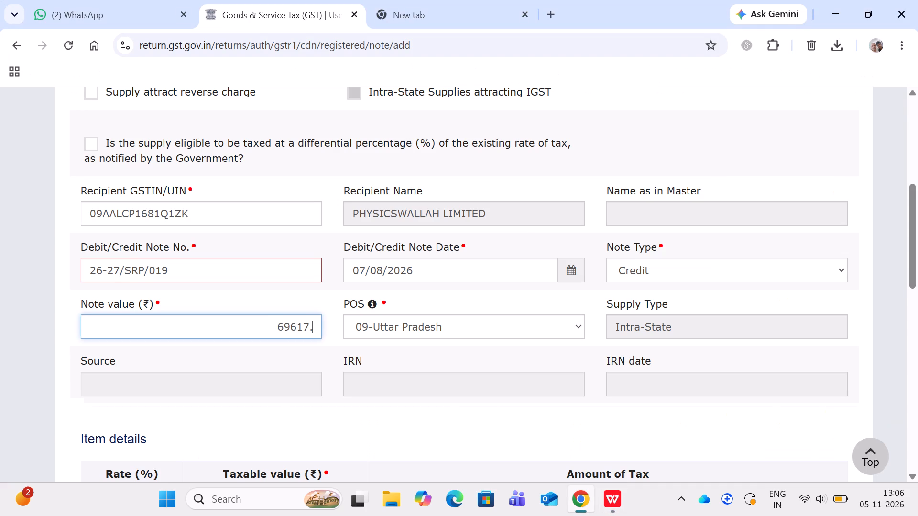
text(77)
key(alt+Tab)
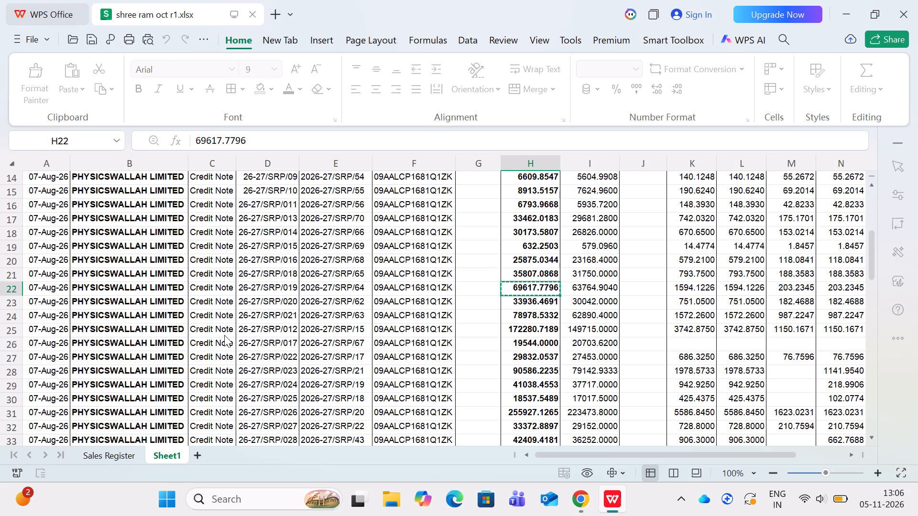
key(alt+Tab)
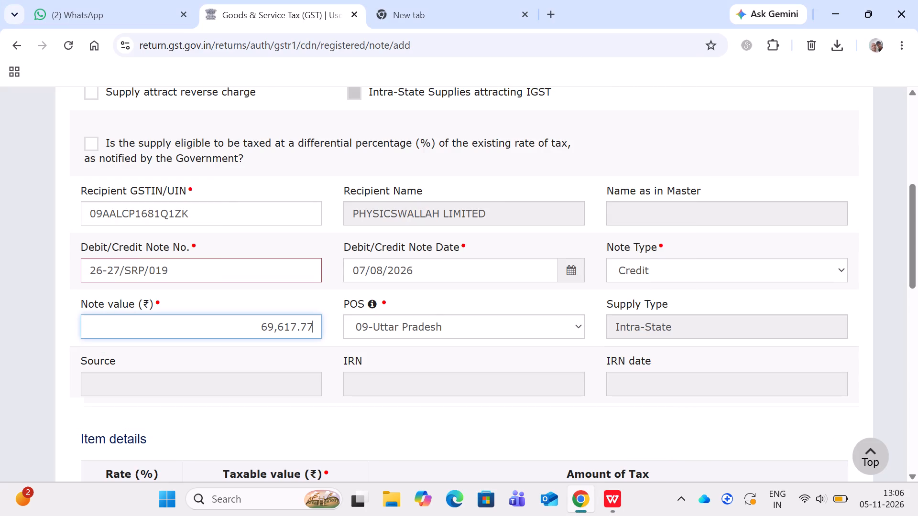
key(alt+Tab)
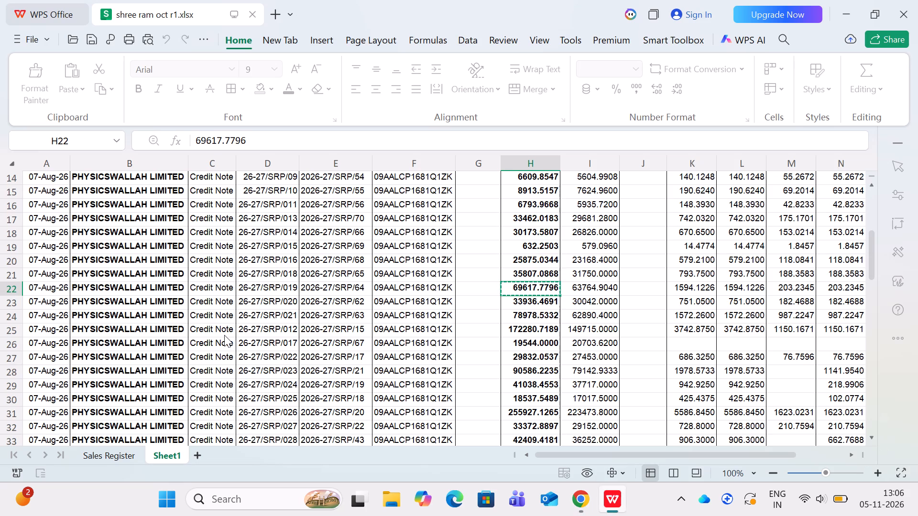
key(alt+Tab)
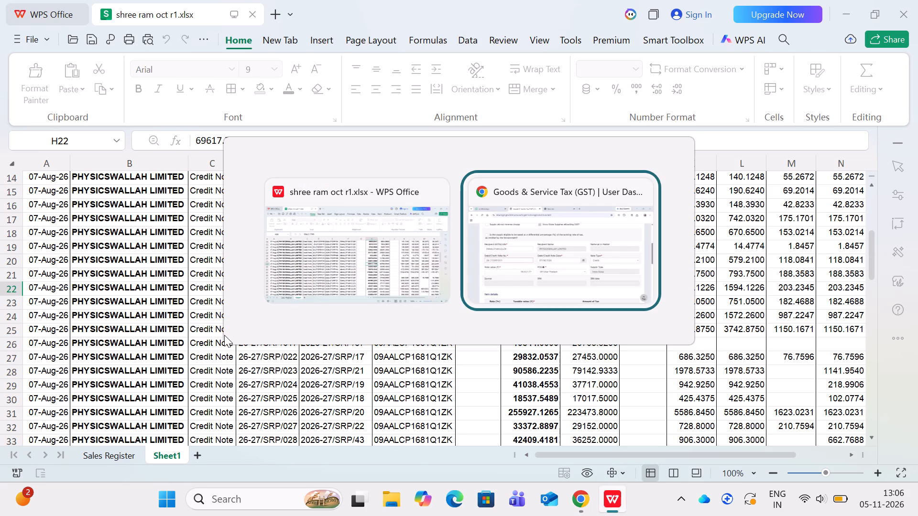
key(Return)
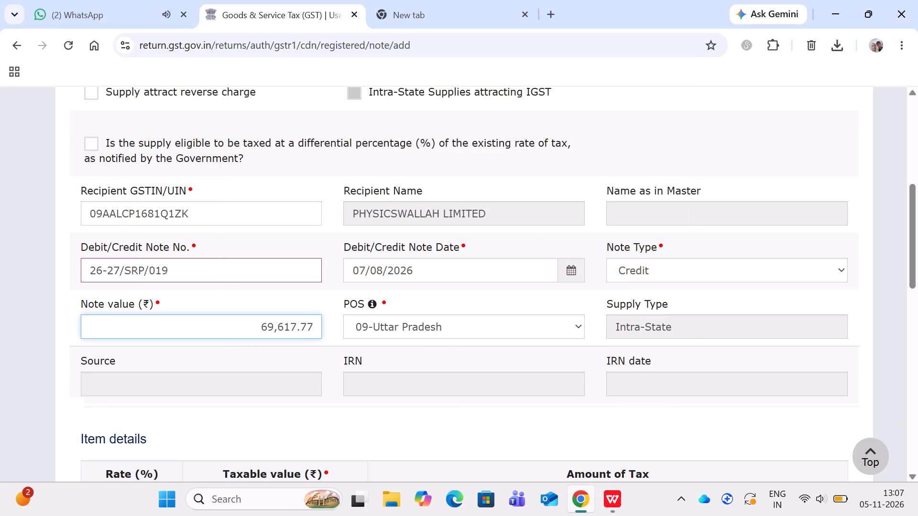
Look up the taxable value of 26-27/SRP/019 in the register and activate the portal's Taxable value field for the 5% rate.
key(alt+Tab)
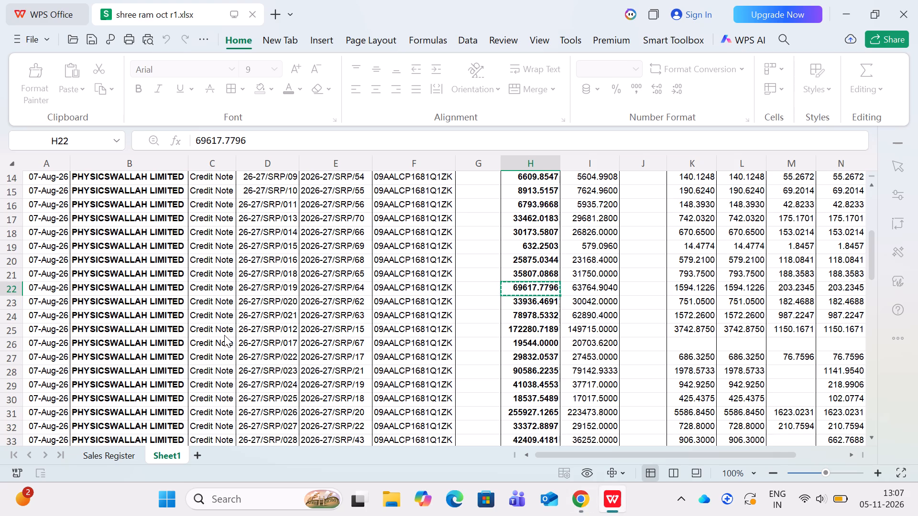
key(Right)
key(Right)
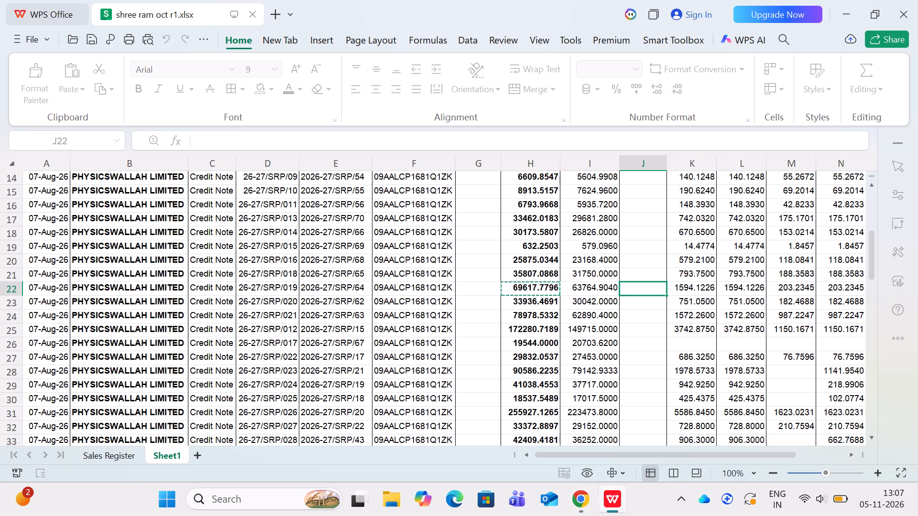
key(Right)
key(Left)
key(Left)
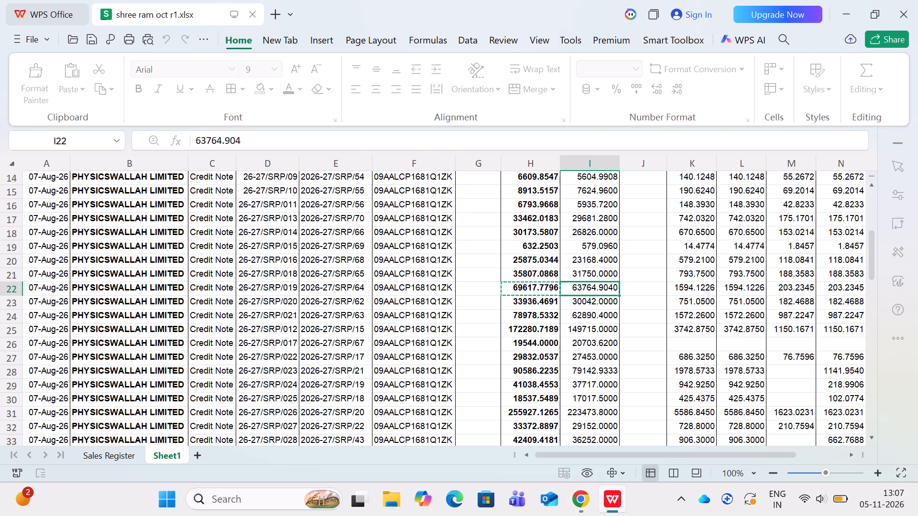
key(alt+Tab)
scroll(224, 335, down, 5)
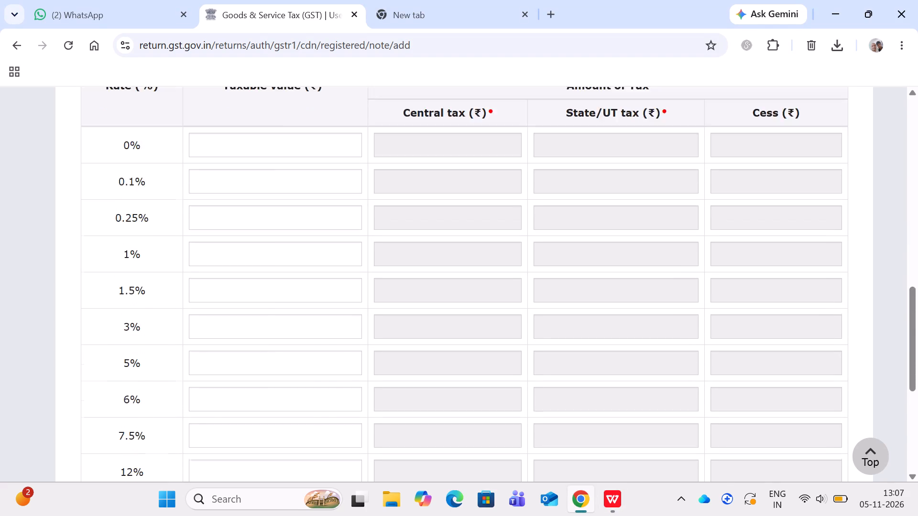
scroll(224, 335, down, 2)
click(263, 177)
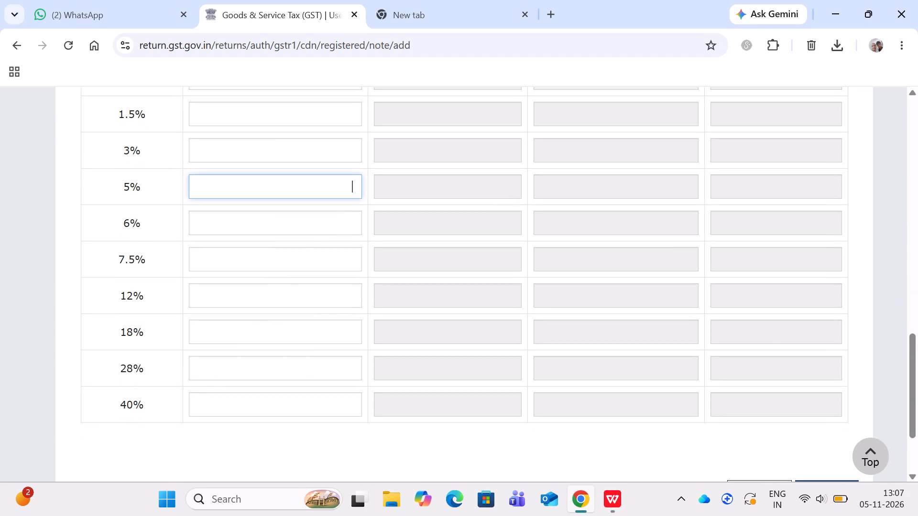
Copy the credit note number 26-27/SRP/019 from its row in the WPS register.
key(alt+Tab)
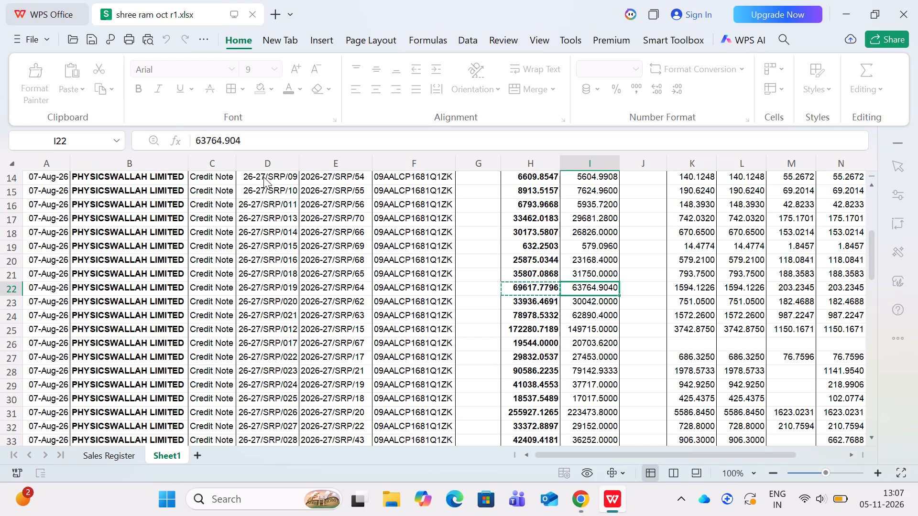
key(Left)
key(Left)
key(Left)
key(Left)
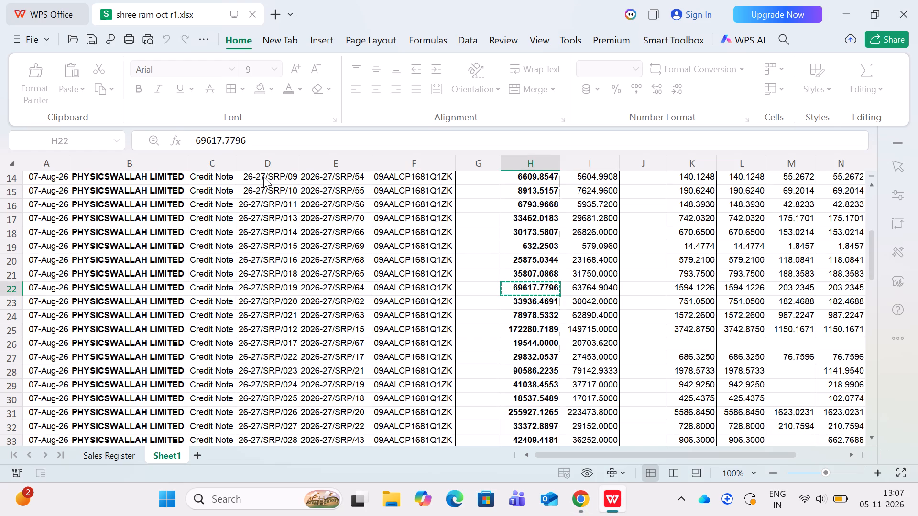
key(Left)
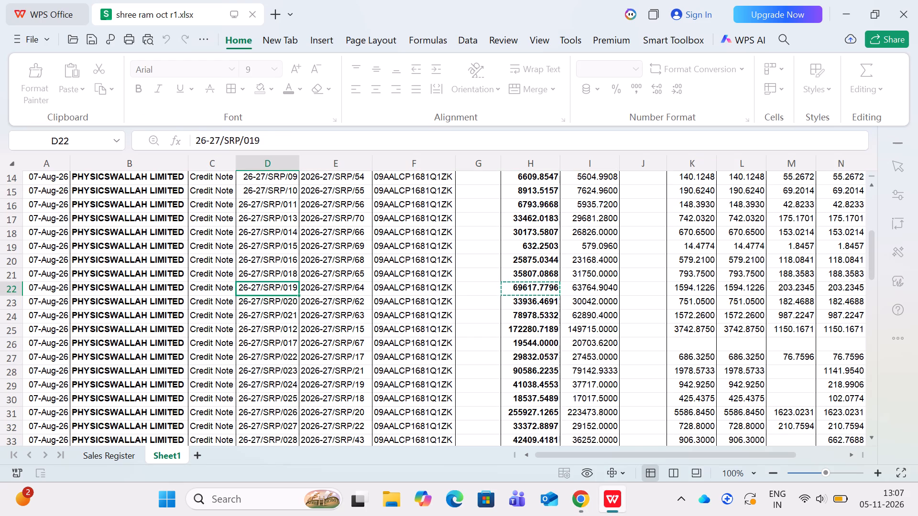
key(ctrl+c)
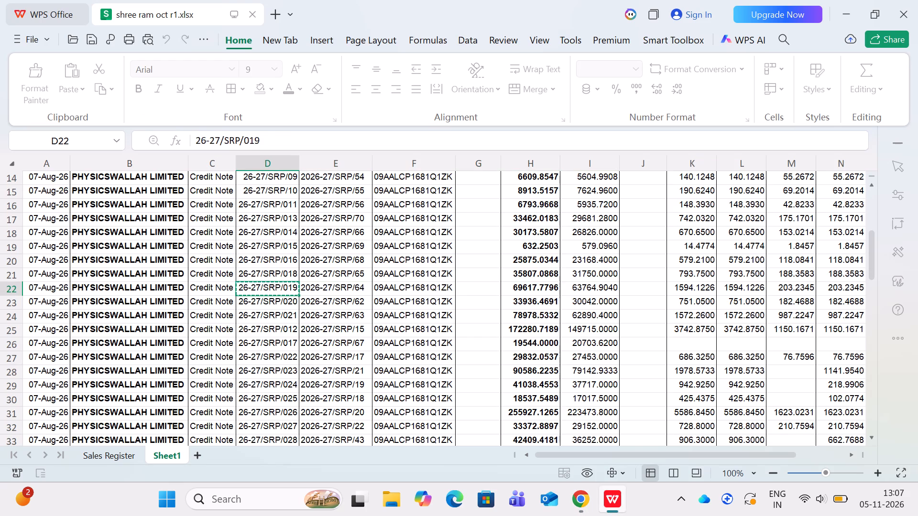
Look up the taxable value of 26-27/SRP/019 in the register and enter 63764.90 as the portal's 5% taxable value.
key(Right)
key(Right)
key(Right)
key(Right)
key(Right)
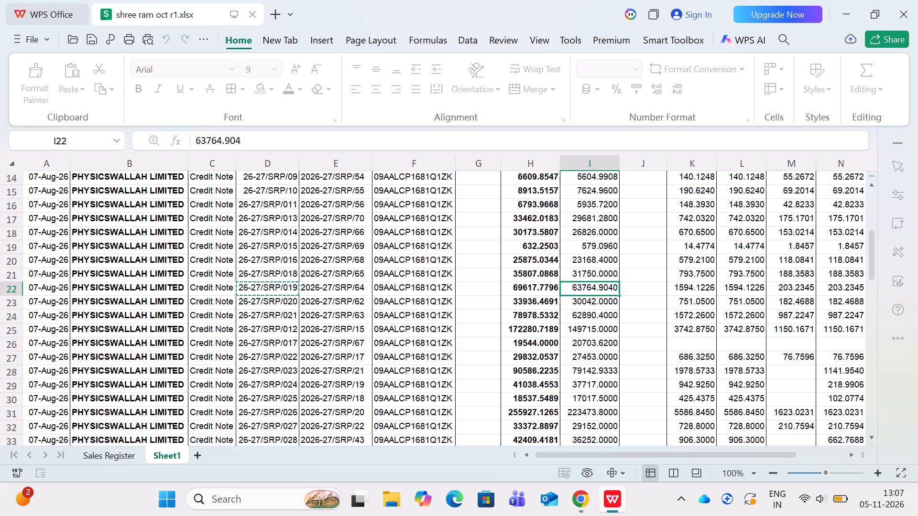
key(alt+Tab)
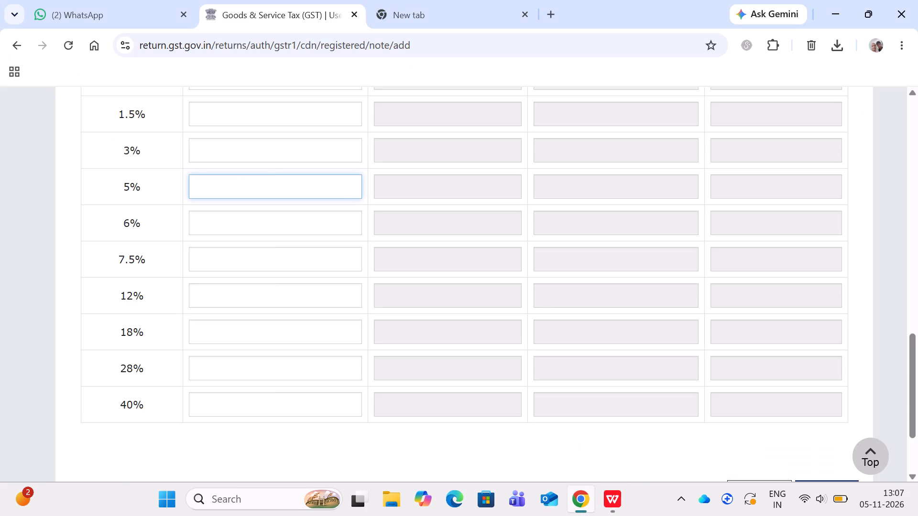
text(63764.)
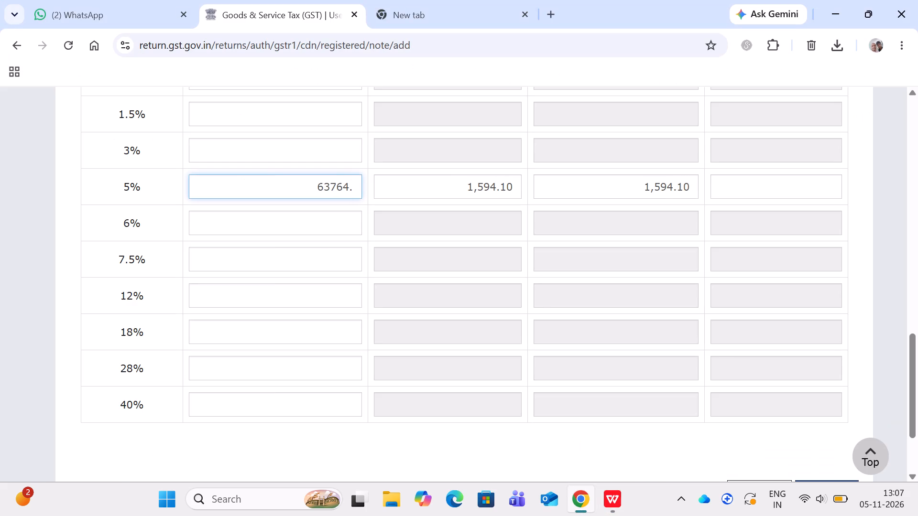
key(alt+Tab)
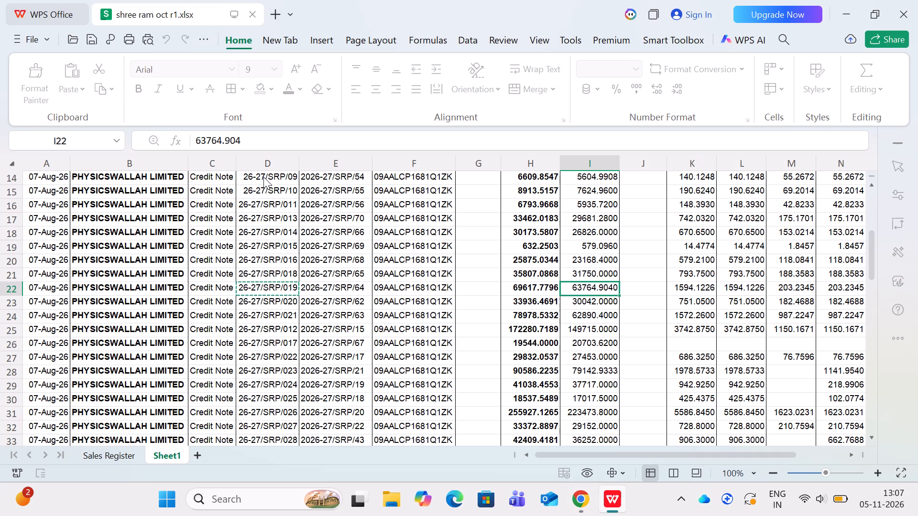
key(alt+Tab)
key(alt+Tab)
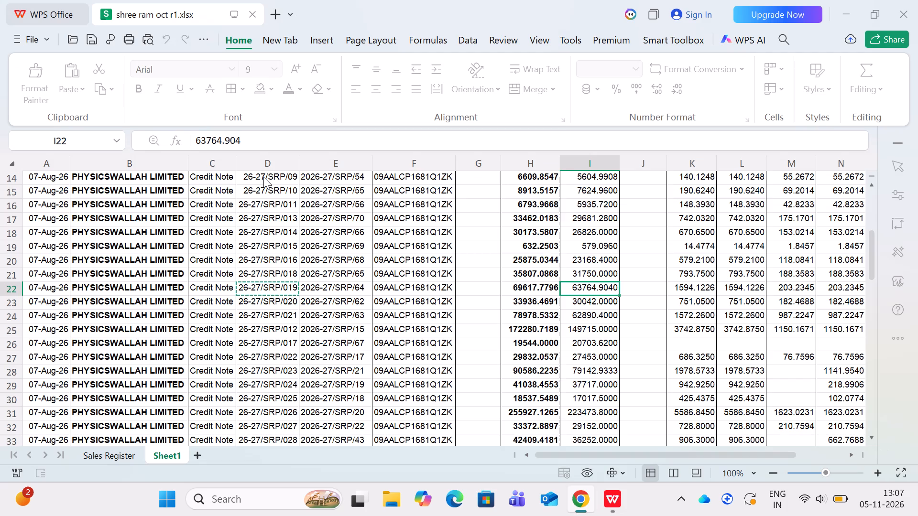
key(alt+Tab)
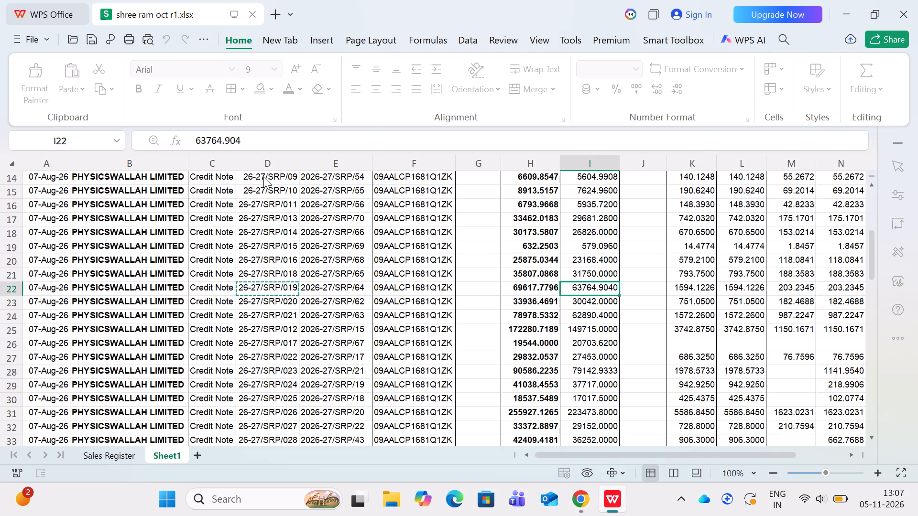
key(BackSpace)
key(BackSpace)
key(BackSpace)
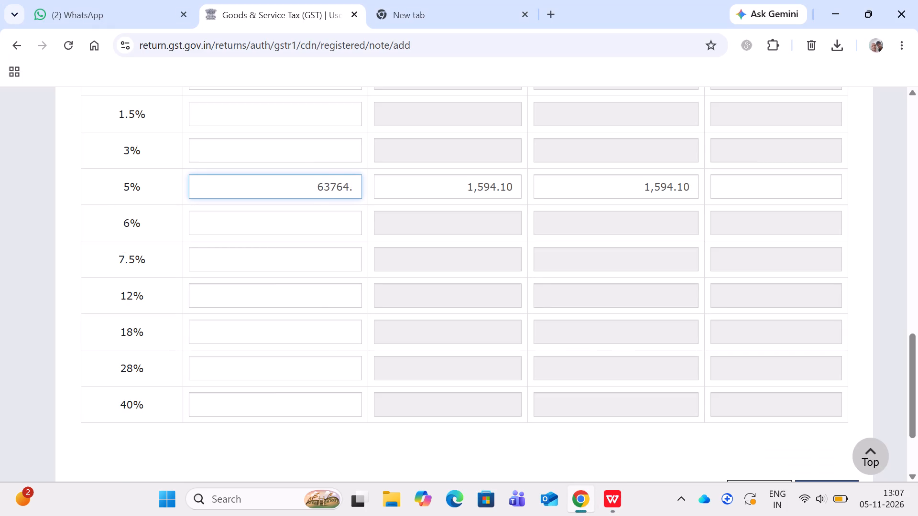
text(90)
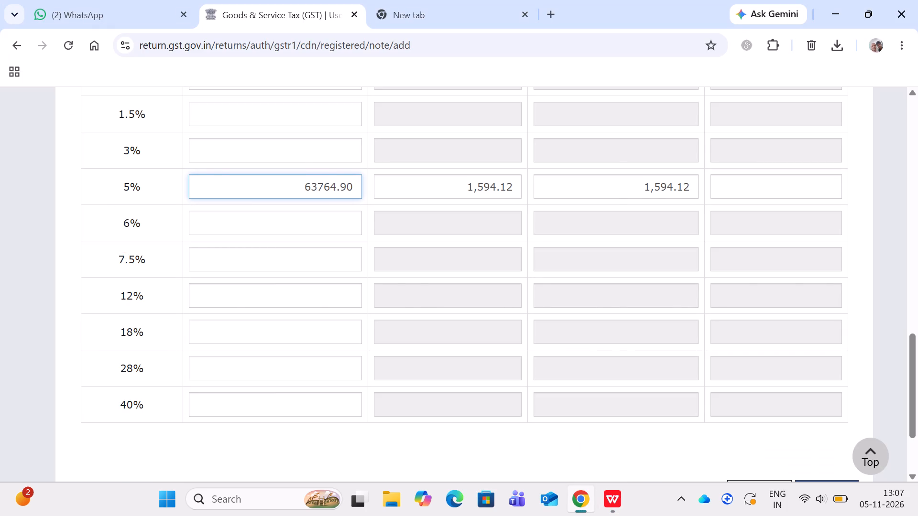
key(alt+Tab)
key(alt+Tab)
Find the remaining taxable amount in the register row of 26-27/SRP/019 and enter 2258.16 as the portal's 18% taxable value.
key(alt+Tab)
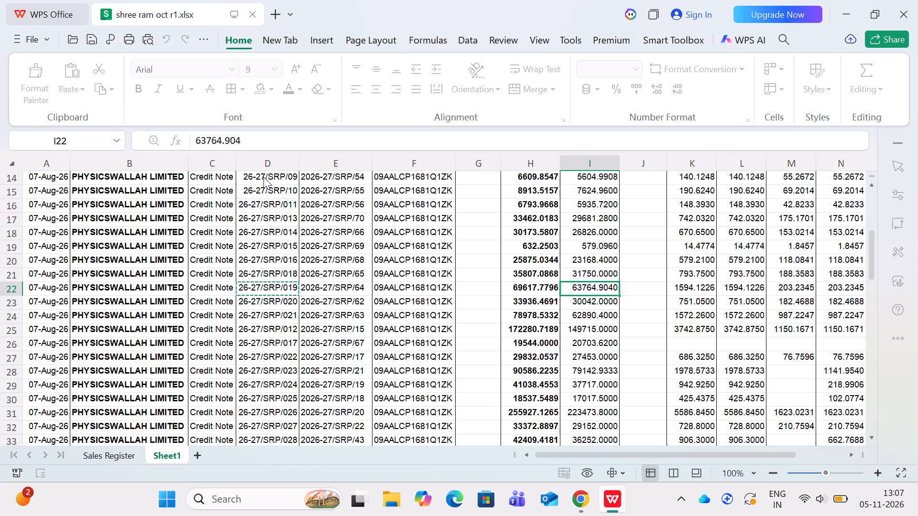
key(Right)
key(Right)
key(Right)
key(Right)
key(Right)
key(Right)
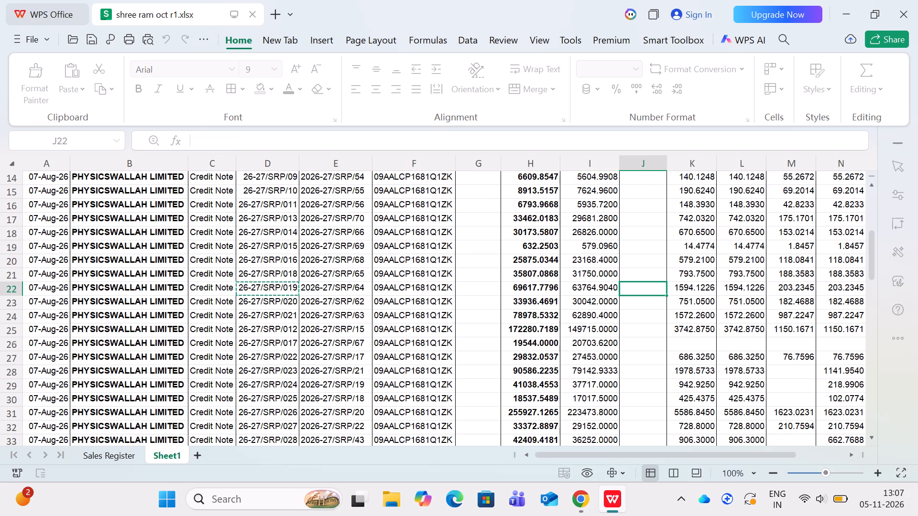
key(Right)
key(Right)
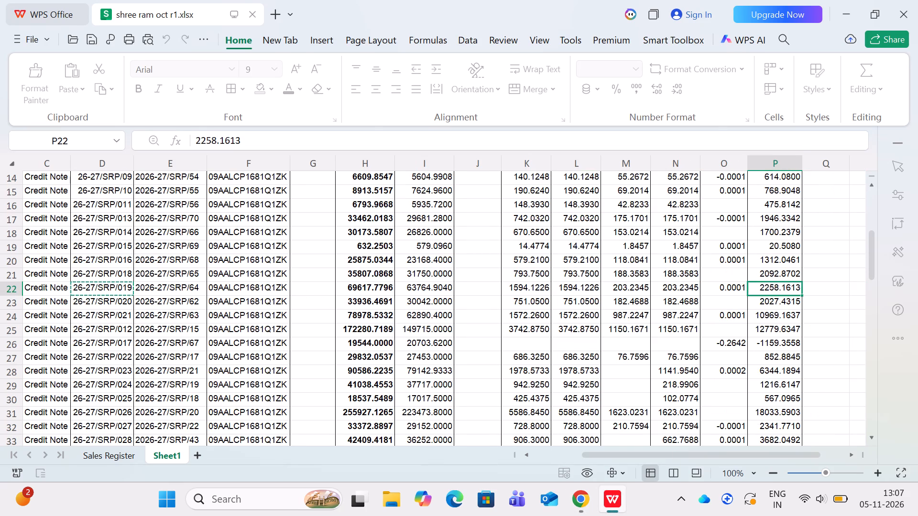
key(alt+Tab)
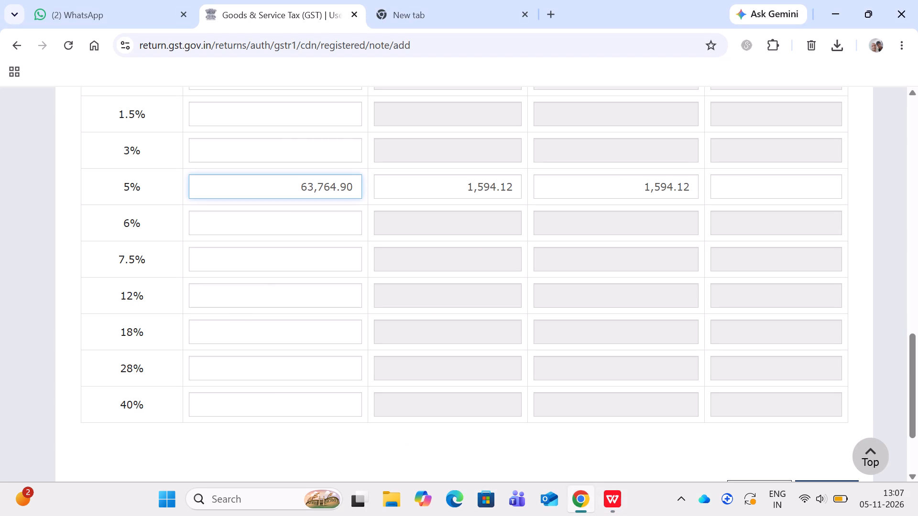
click(260, 327)
text(22)
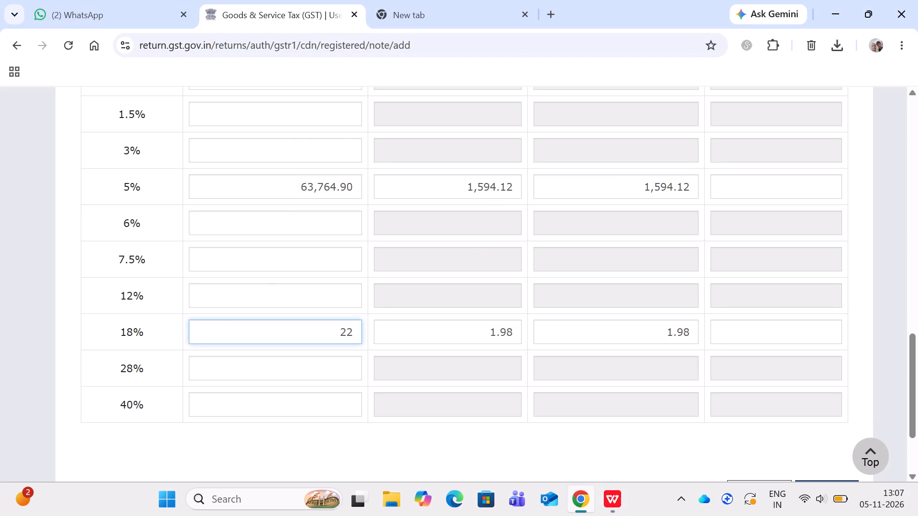
text(58.)
key(alt+Tab)
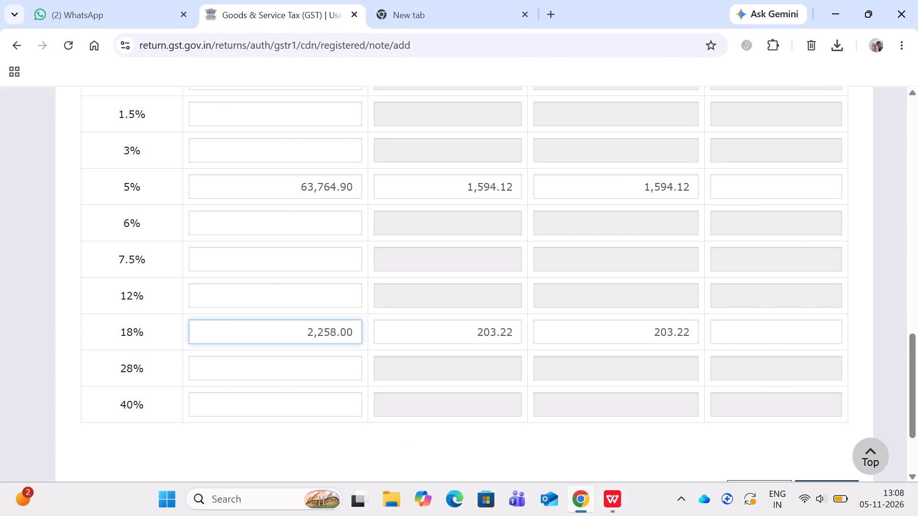
key(alt+Tab)
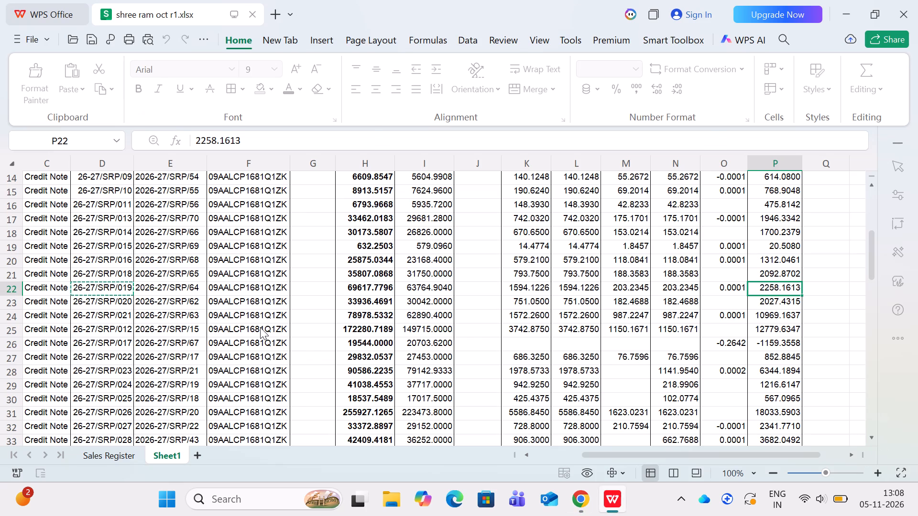
key(BackSpace)
key(BackSpace)
key(BackSpace)
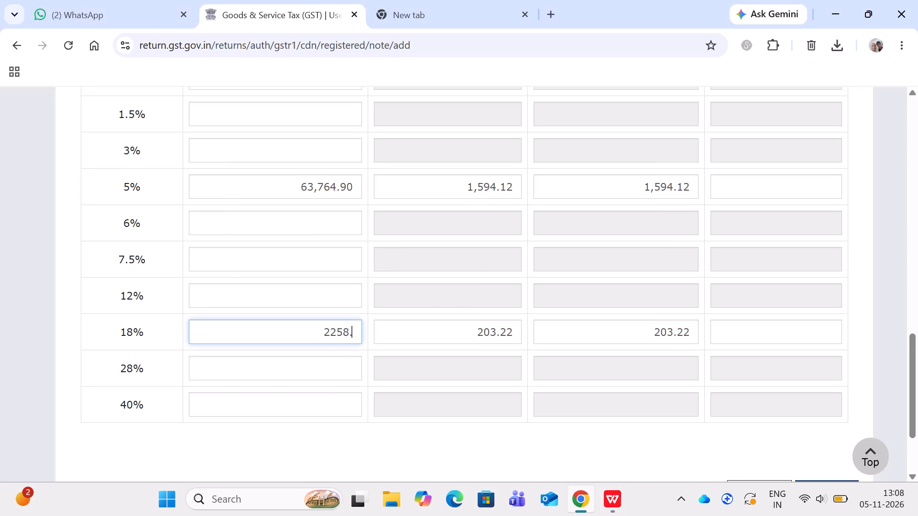
text(16)
Compare the 5% and 18% taxable values and tax amounts on the portal with the register row of 26-27/SRP/019.
scroll(260, 327, down, 1)
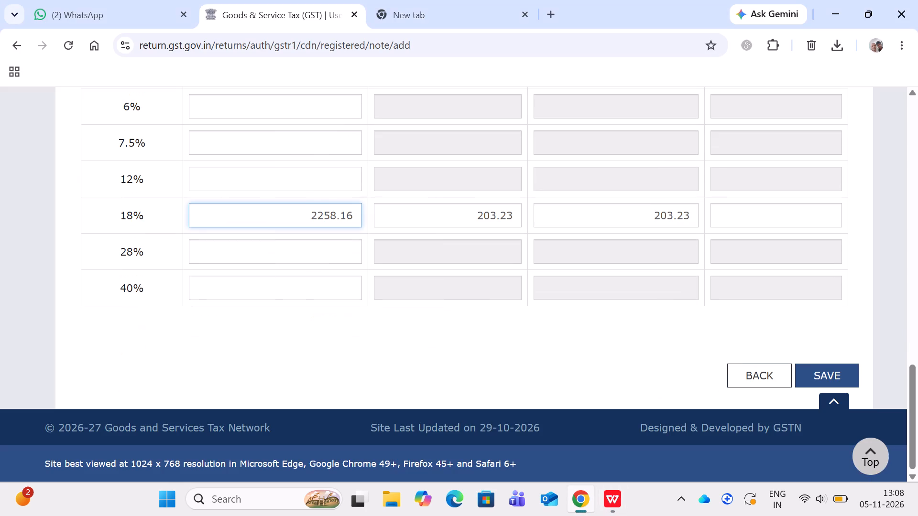
scroll(260, 327, down, 2)
scroll(260, 327, up, 3)
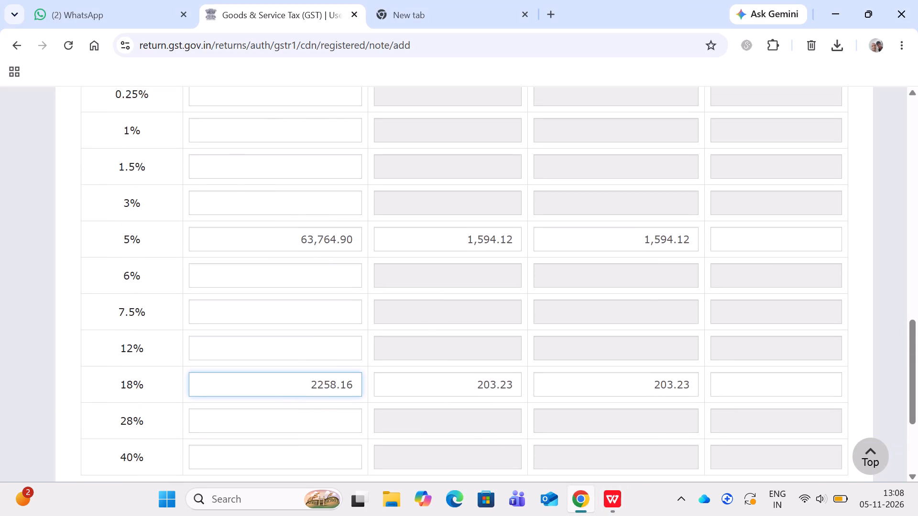
scroll(431, 335, up, 1)
scroll(431, 335, down, 3)
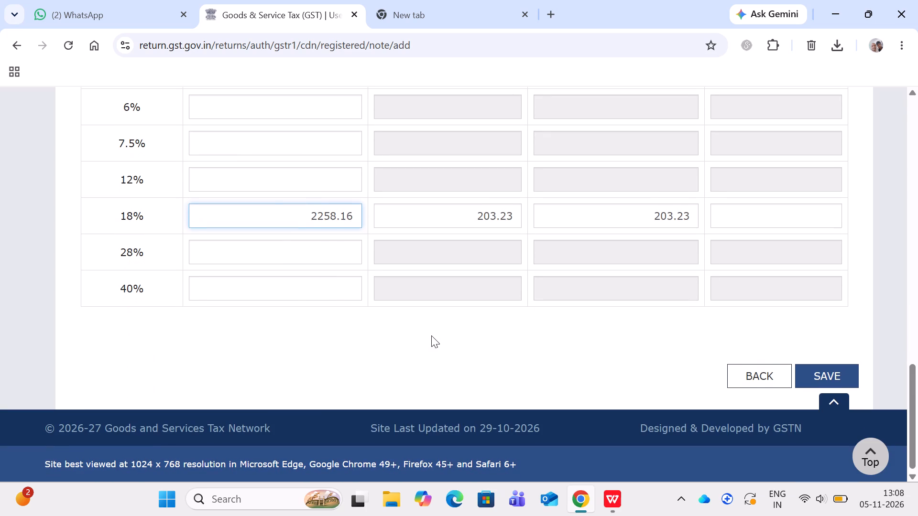
scroll(431, 335, down, 1)
key(alt+Tab)
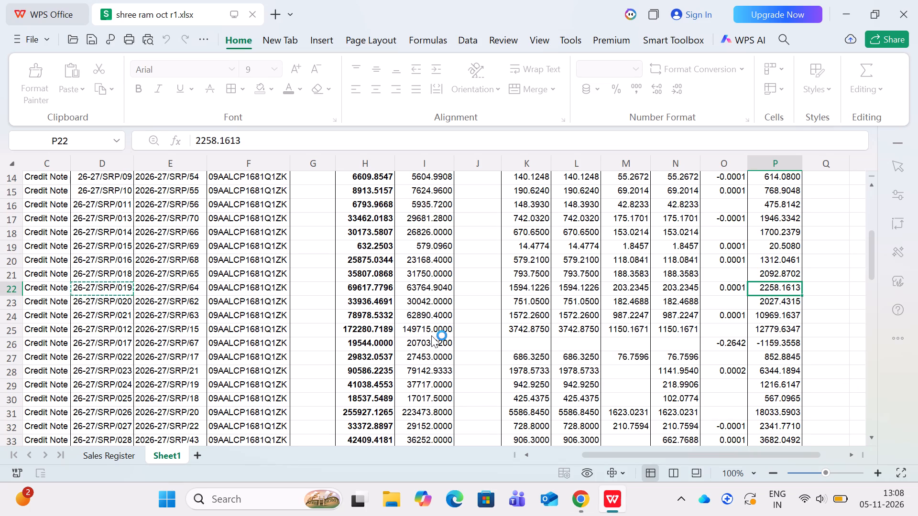
key(alt+Tab)
key(alt+Tab)
key(alt+Tab)
scroll(431, 335, up, 3)
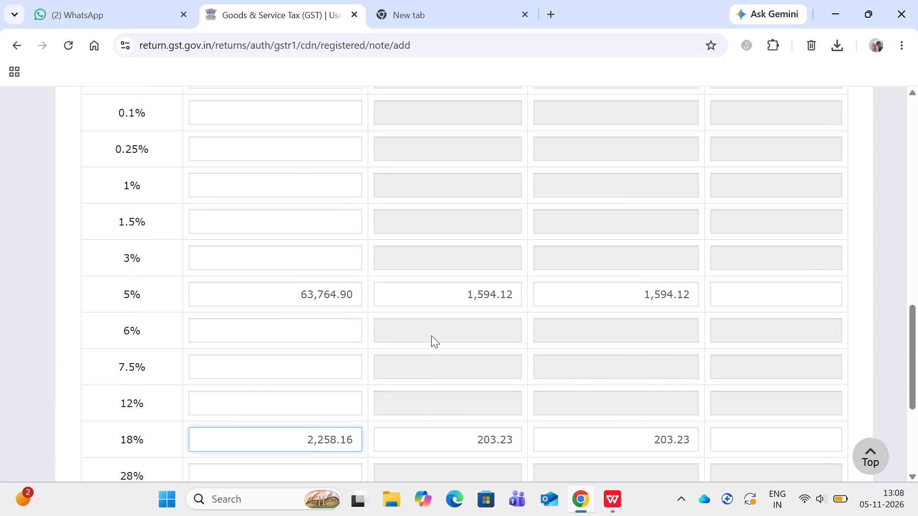
key(alt+Tab)
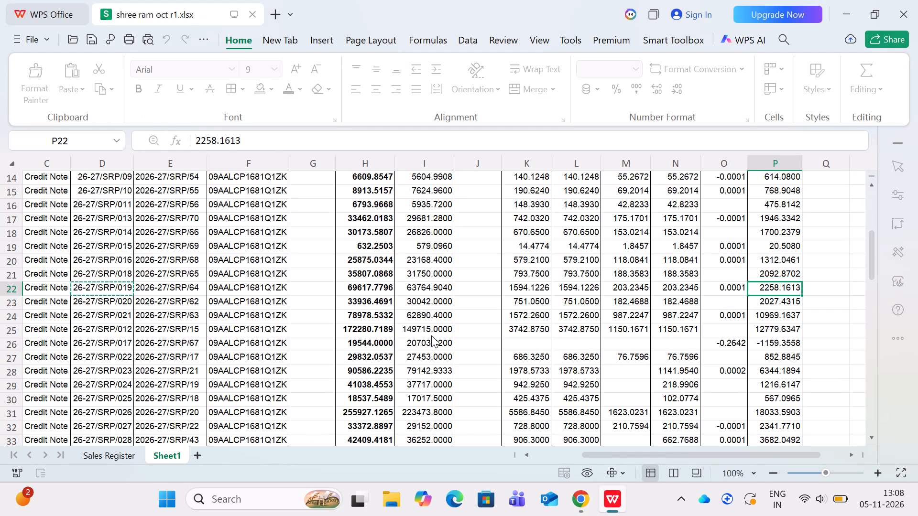
key(alt+Tab)
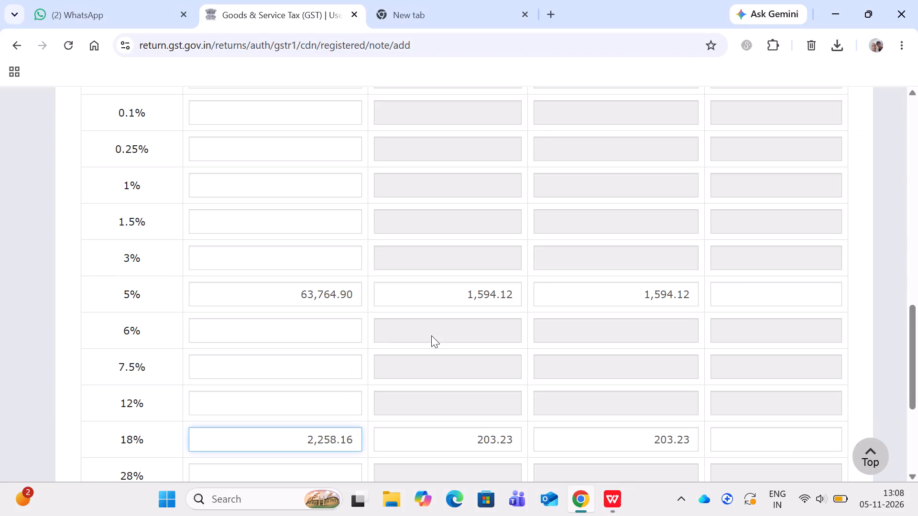
Save the credit note 26-27/SRP/019 on the GST portal.
scroll(431, 335, down, 4)
click(829, 371)
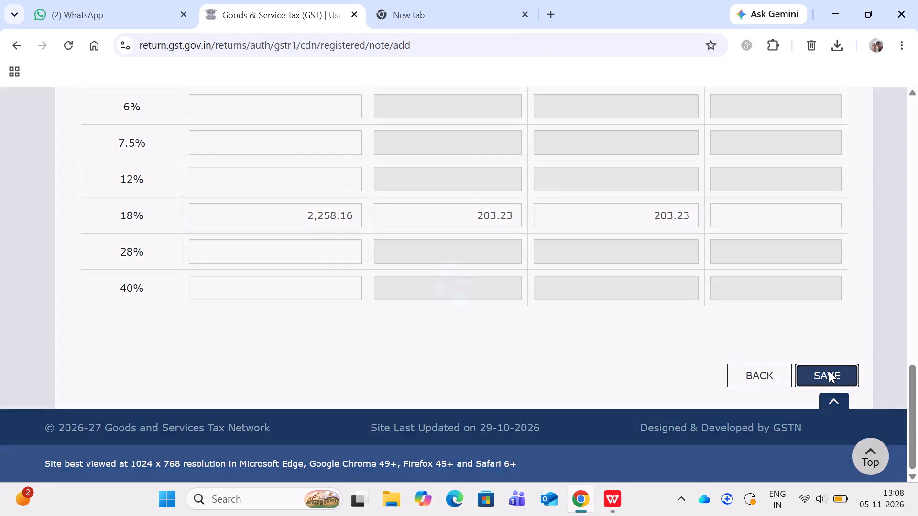
Copy the next note number, 26-27/SRP/020, from the register into the portal's blank Debit/Credit Note No. field.
scroll(829, 371, down, 1)
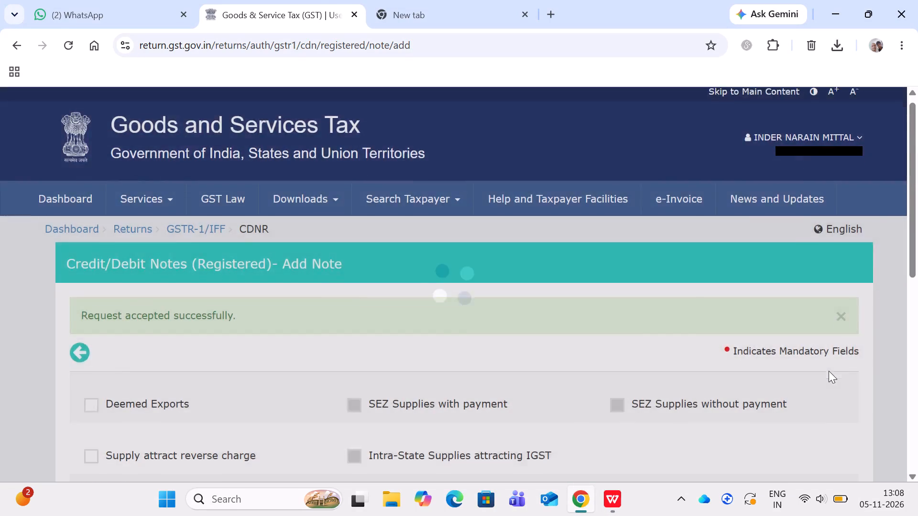
scroll(829, 371, down, 3)
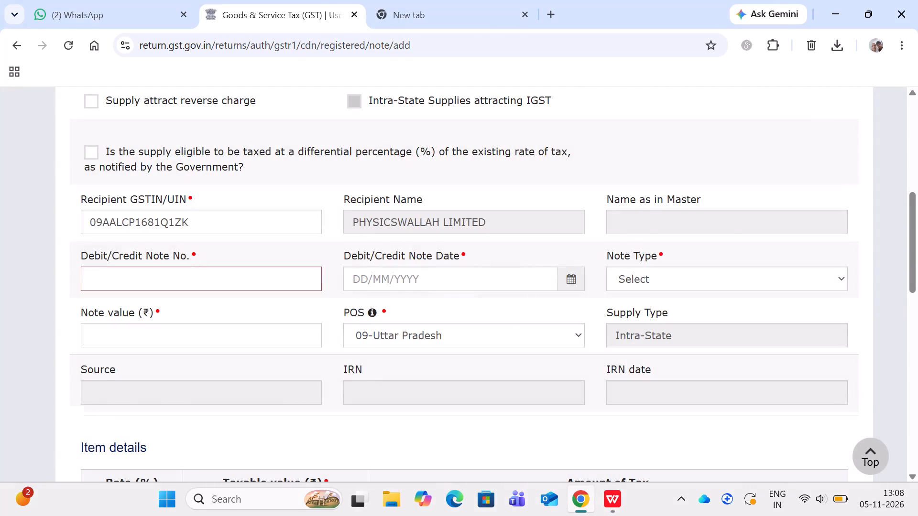
click(190, 289)
key(alt+Tab)
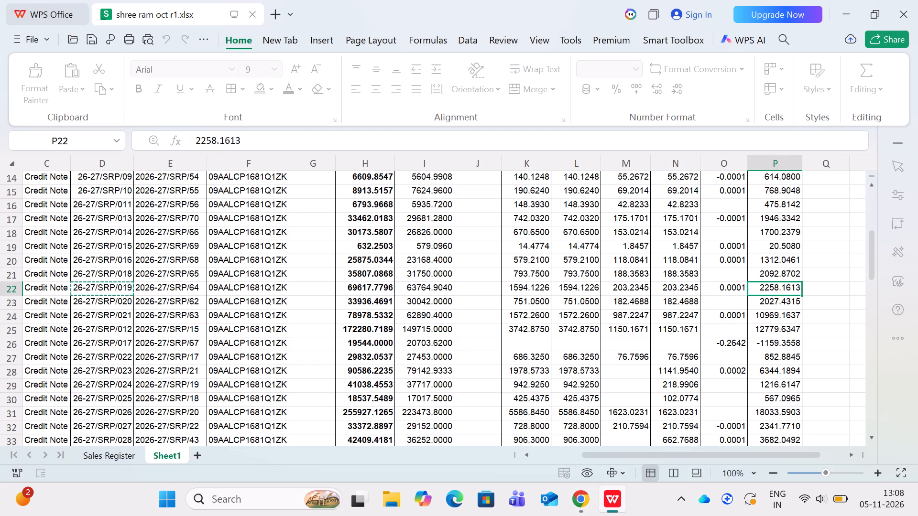
click(98, 285)
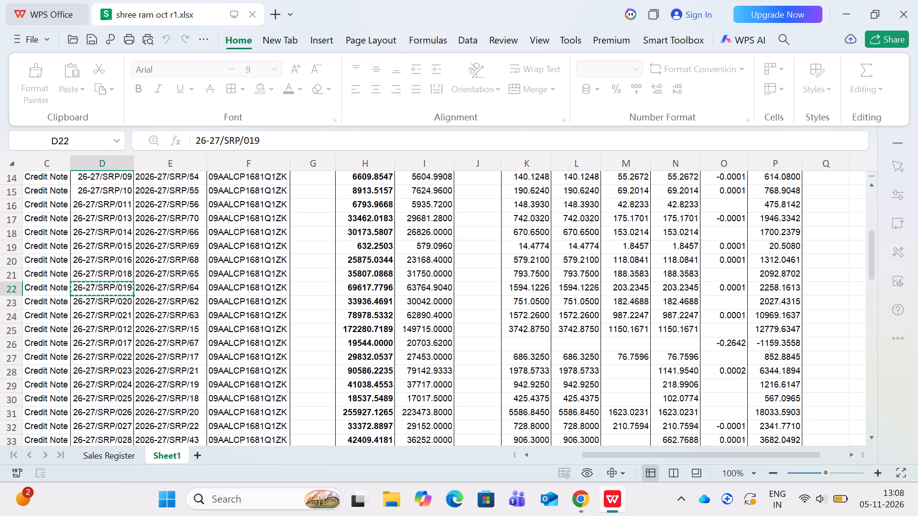
key(Down)
key(Up)
key(Up)
key(Down)
key(Down)
key(ctrl+c)
key(alt+Tab)
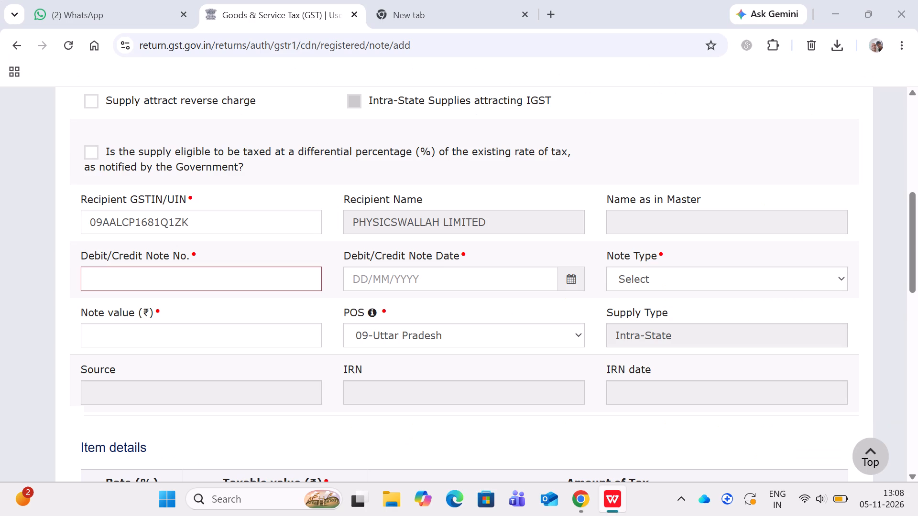
key(ctrl+v)
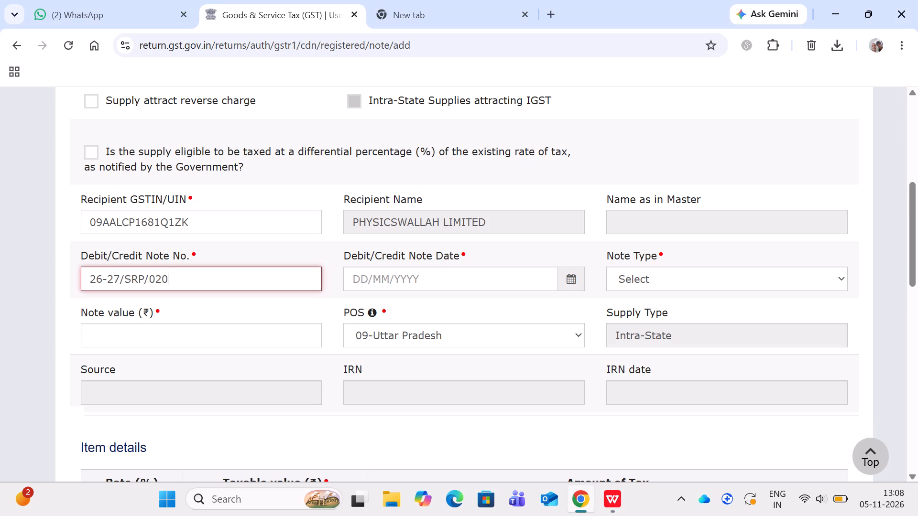
Look up the date of credit note 26-27/SRP/020 in the register and start entering it as the portal's Debit/Credit Note Date.
key(Right)
key(alt+Tab)
scroll(164, 299, right, 2)
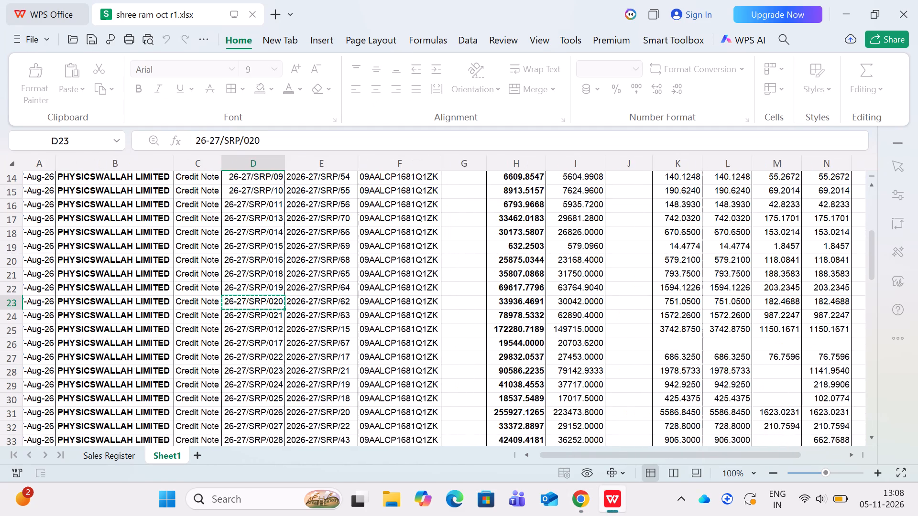
scroll(164, 299, right, 3)
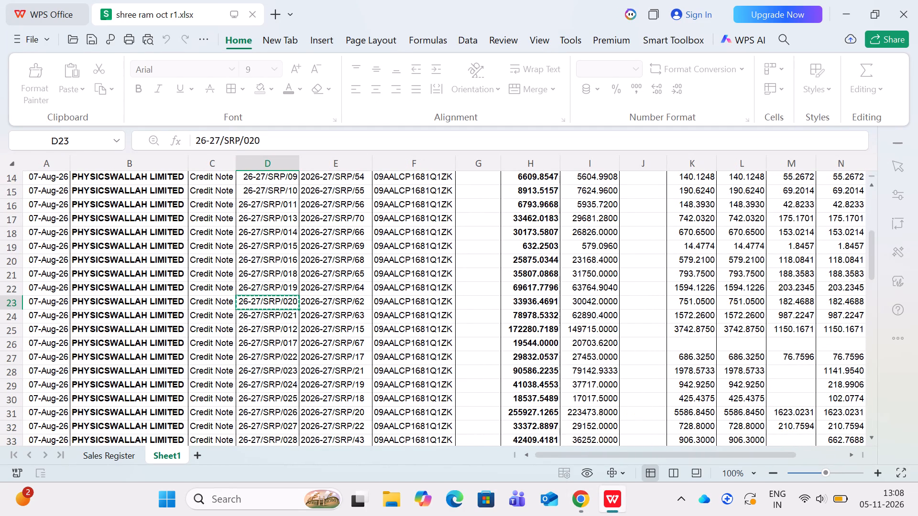
key(alt+Tab)
text(0708)
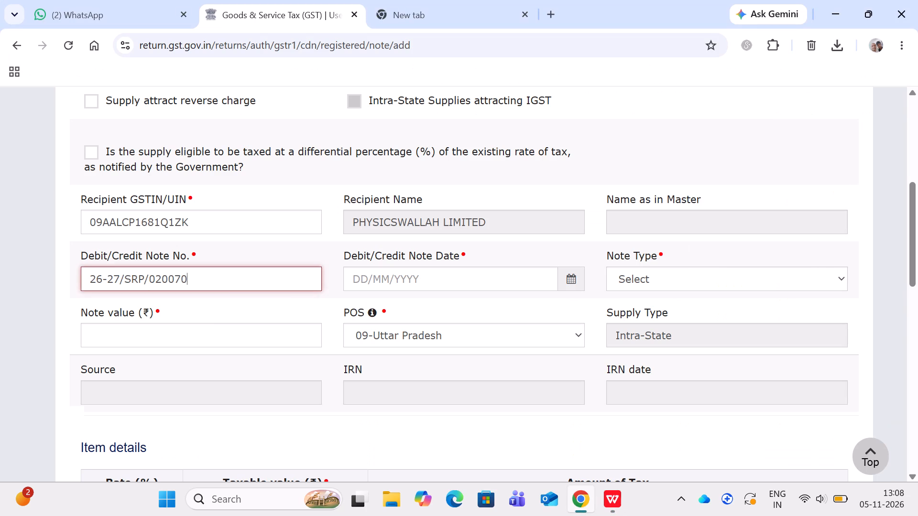
key(BackSpace)
key(BackSpace)
click(449, 272)
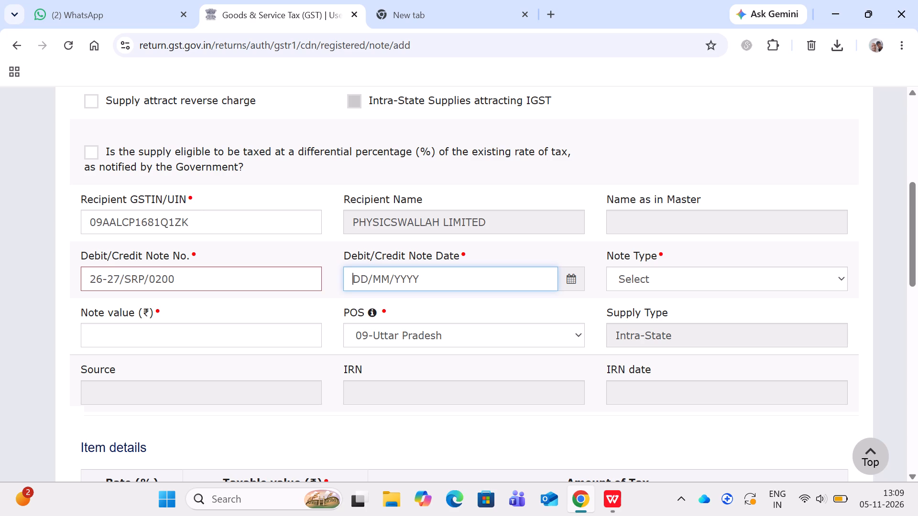
key(alt+Tab)
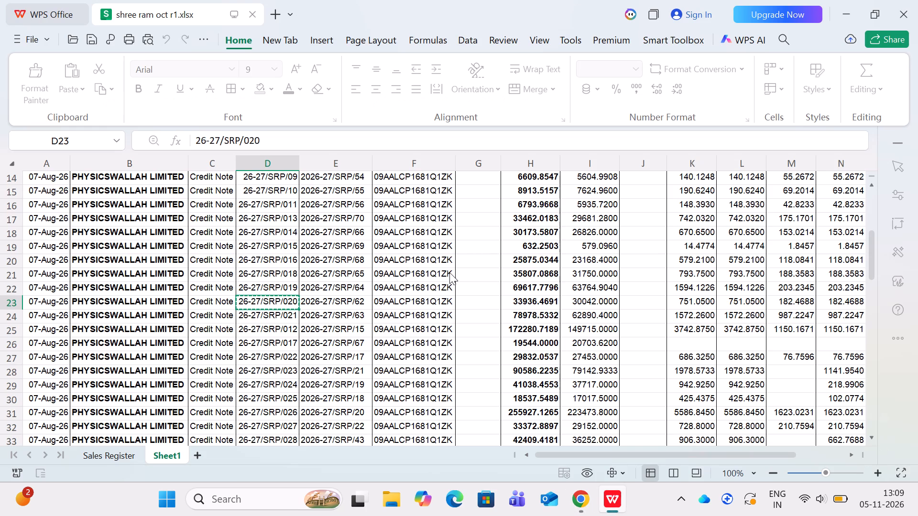
key(alt+Tab)
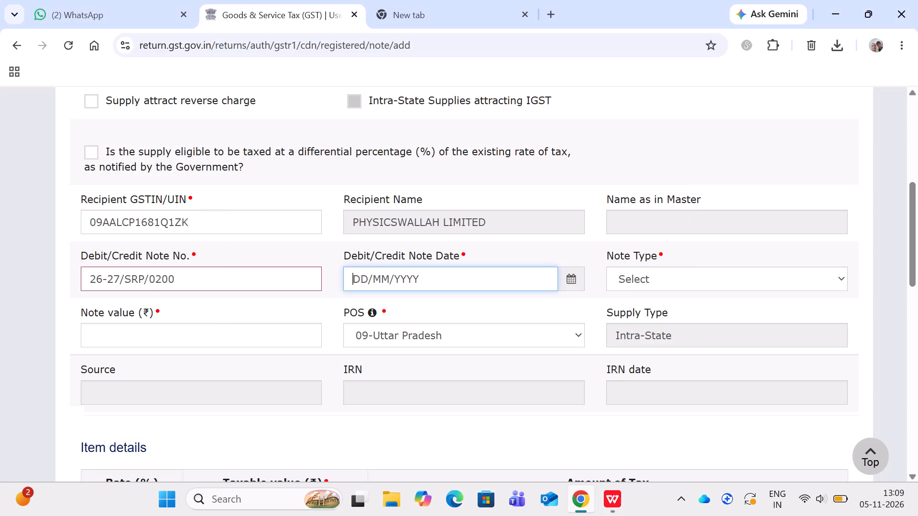
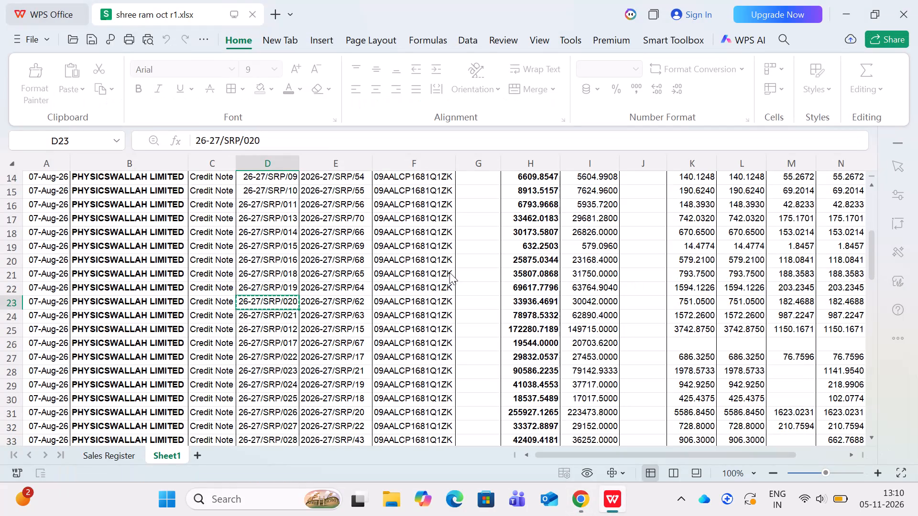
Enter 07/08/2026 as the Debit/Credit Note Date on the GST portal and set the Note Type to Credit.
key(alt+Tab)
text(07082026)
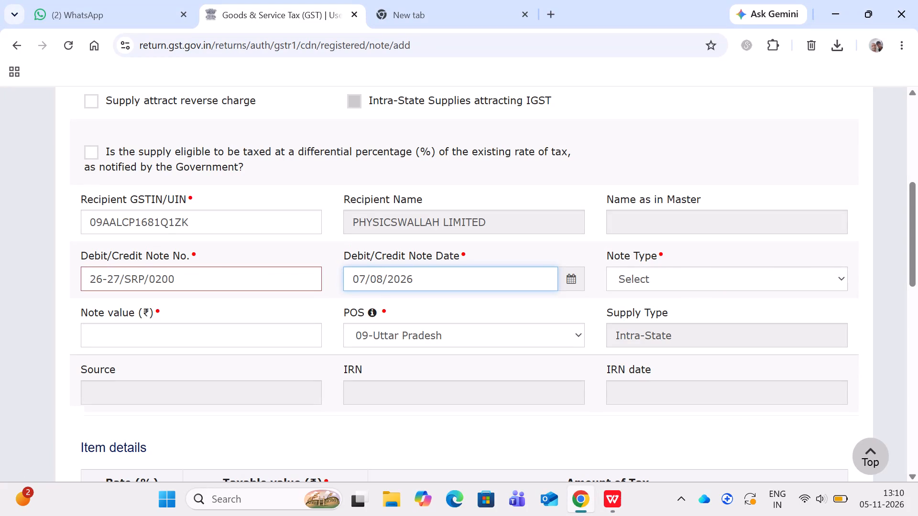
click(662, 280)
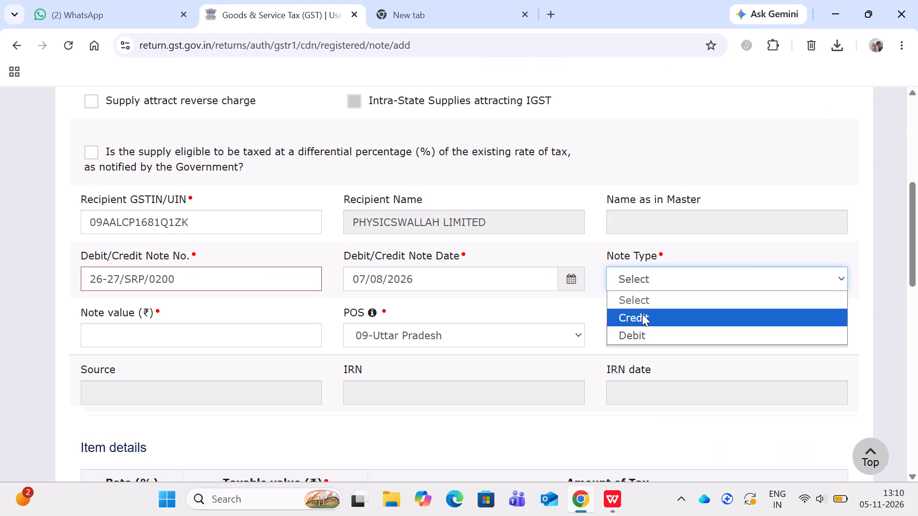
click(642, 314)
Look up the total value of credit note 26-27/SRP/020 in the register for the portal's blank Note value field.
click(123, 333)
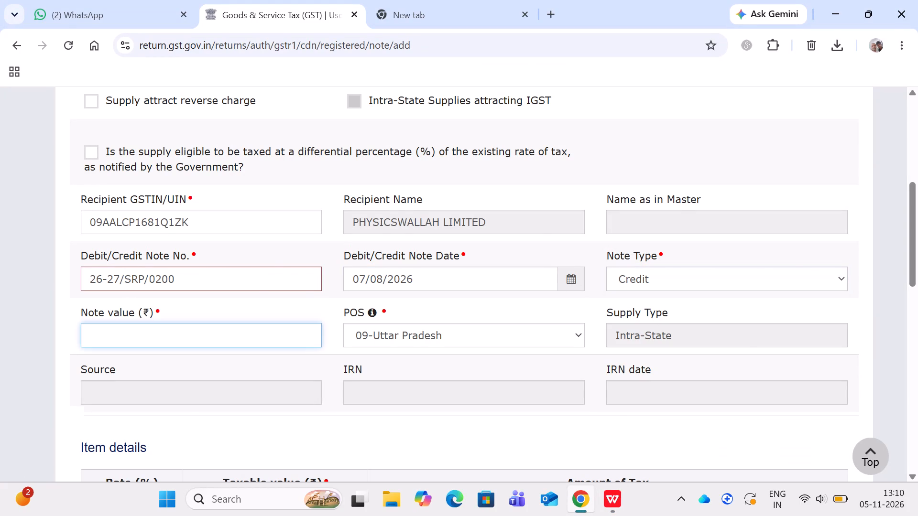
key(alt+Tab)
key(Right)
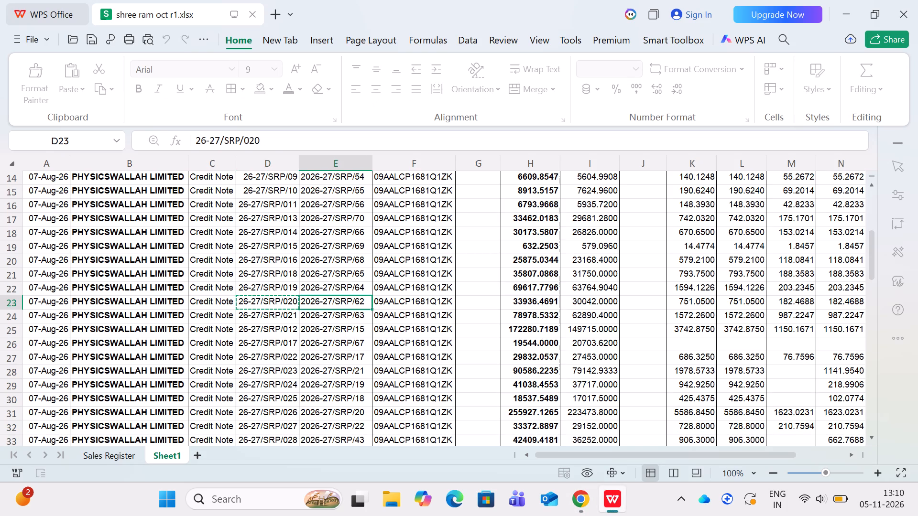
key(Right)
key(Right)
key(Right)
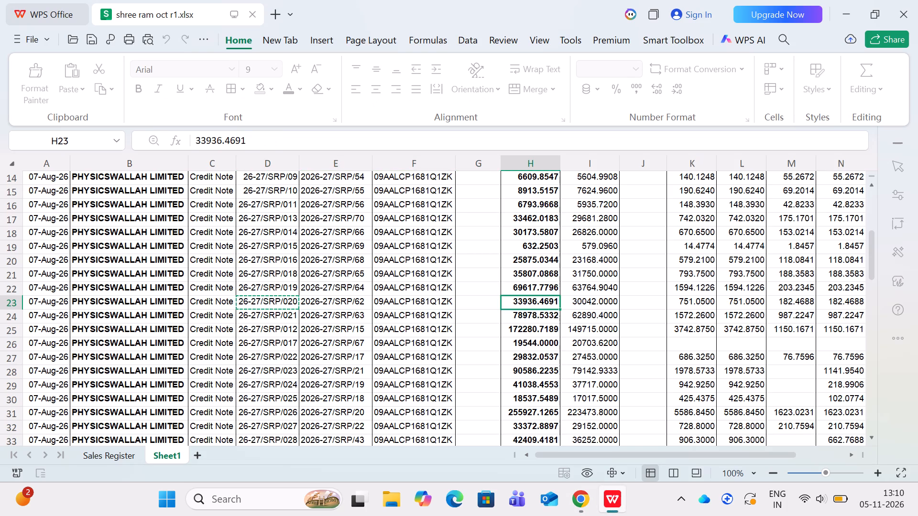
key(alt+Tab)
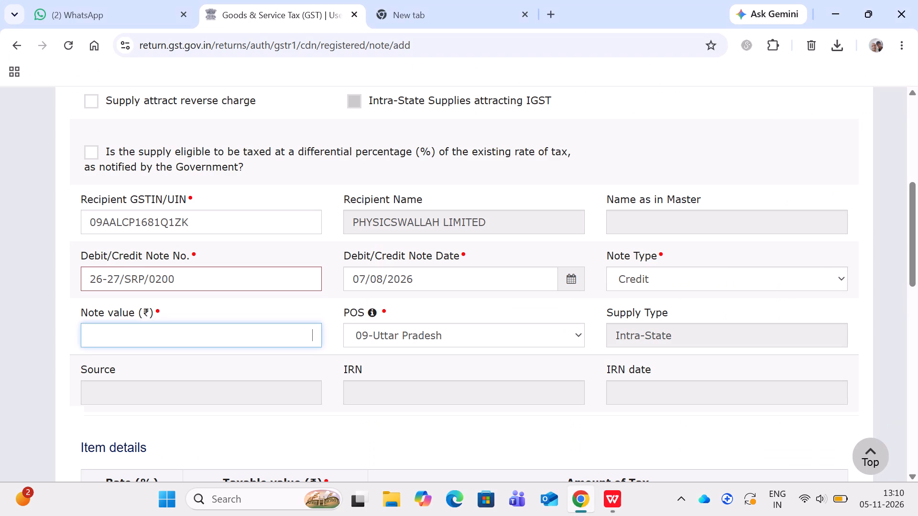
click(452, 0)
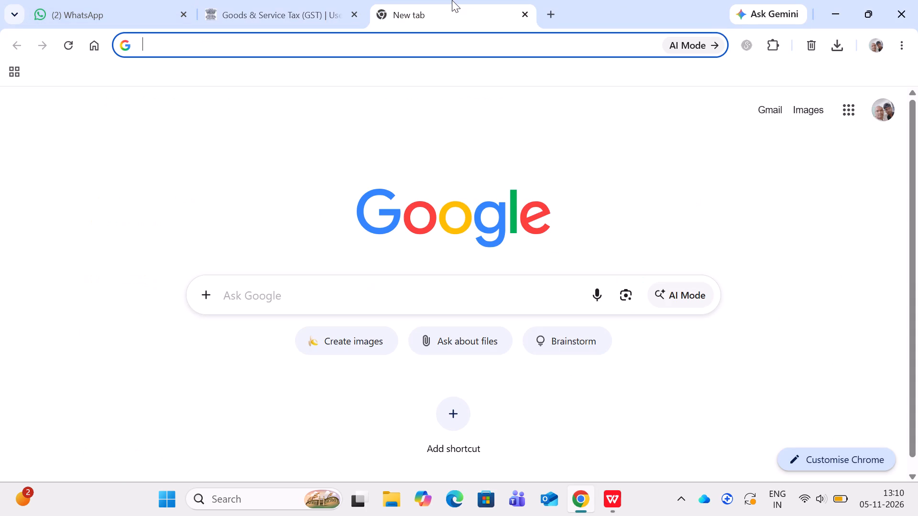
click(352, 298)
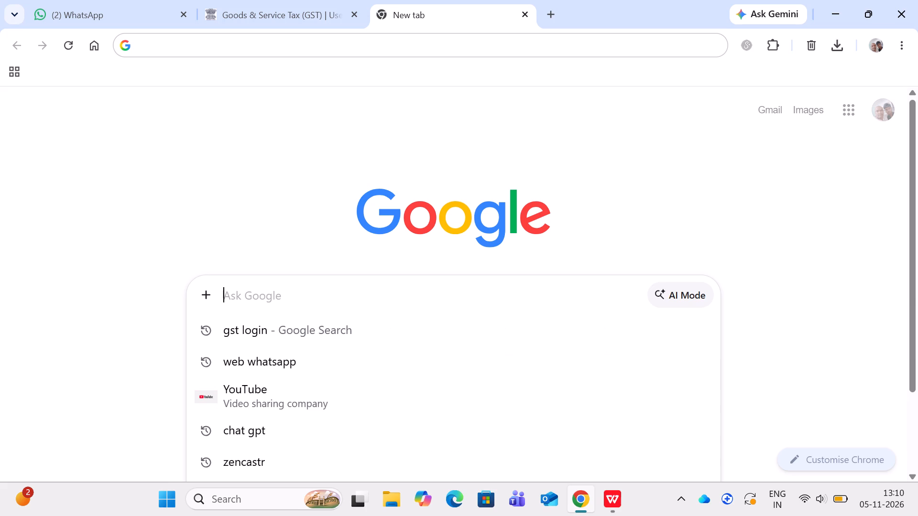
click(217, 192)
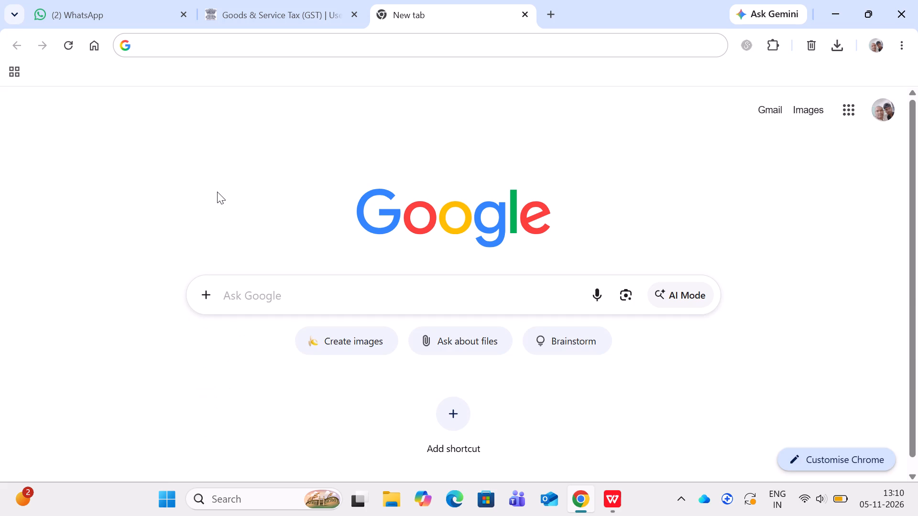
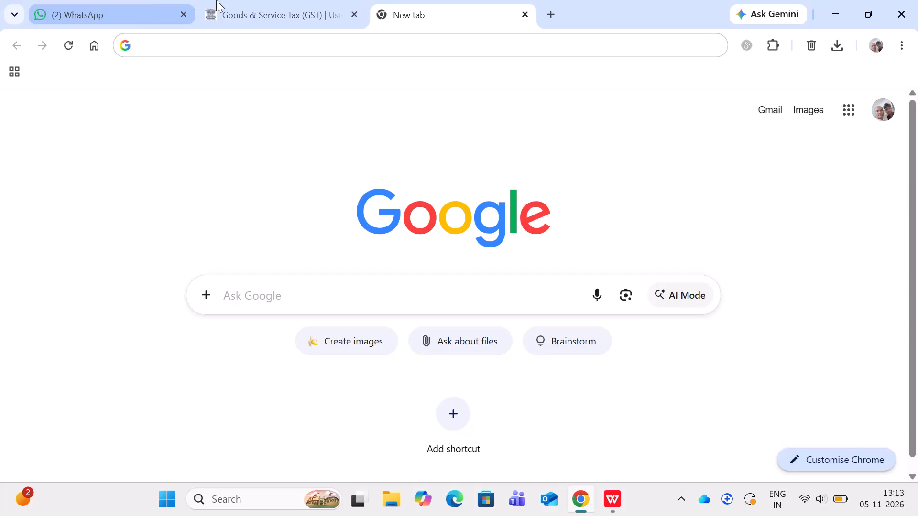
Enter 33936.46 as the Note value on the GST portal, taking it from the register row of credit note 26-27/SRP/020.
click(263, 4)
key(alt+Tab)
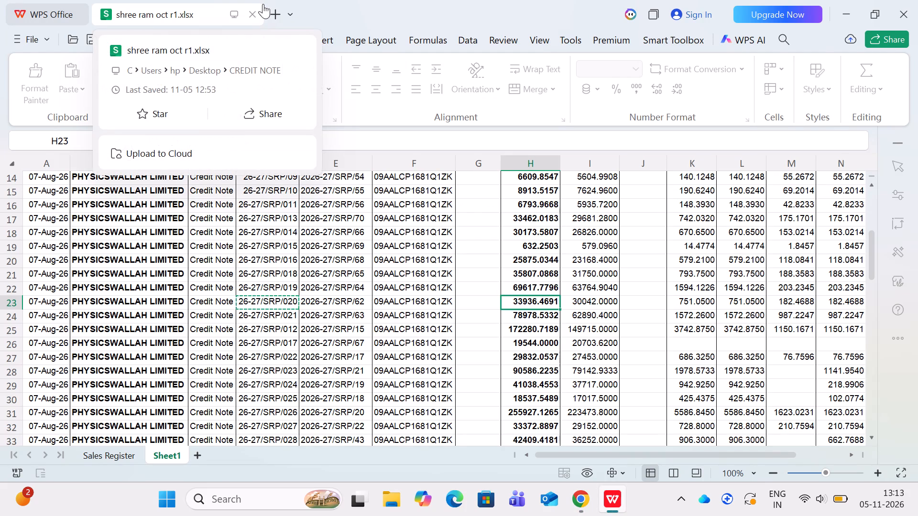
key(alt+Tab)
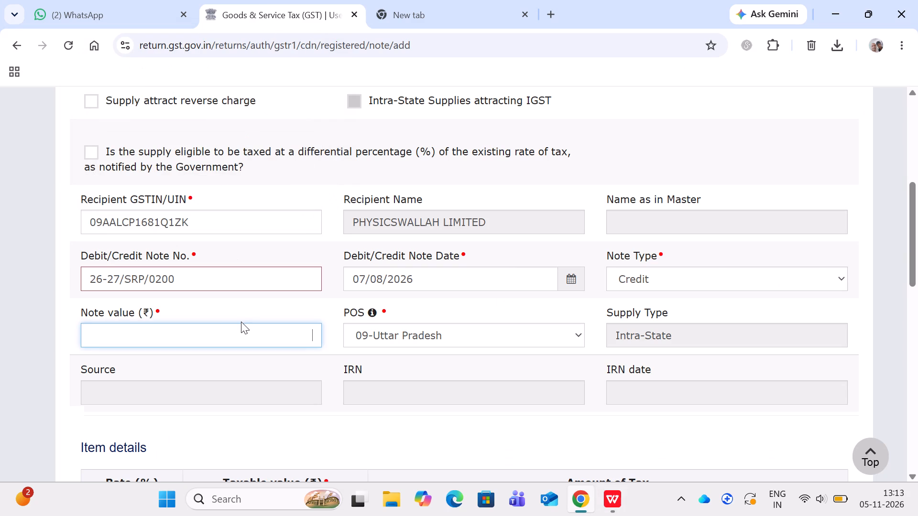
click(243, 334)
text(33)
key(alt+Tab)
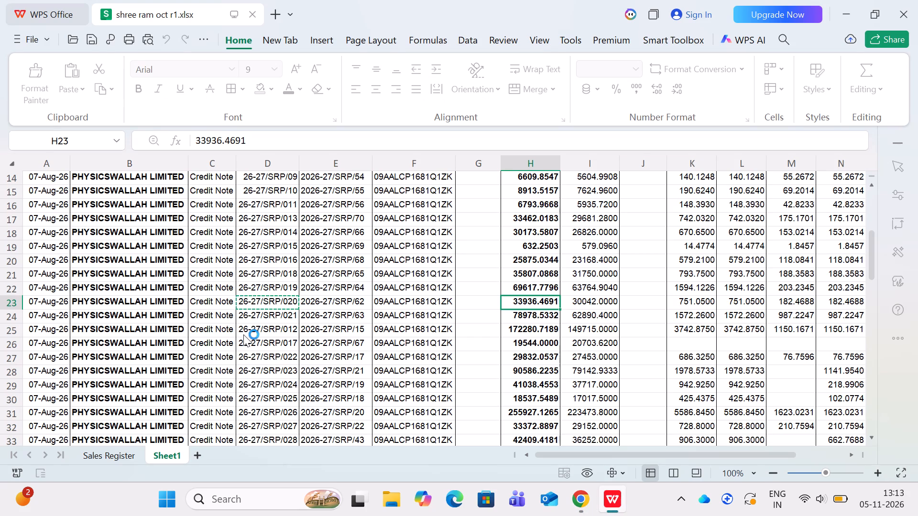
key(alt+Tab)
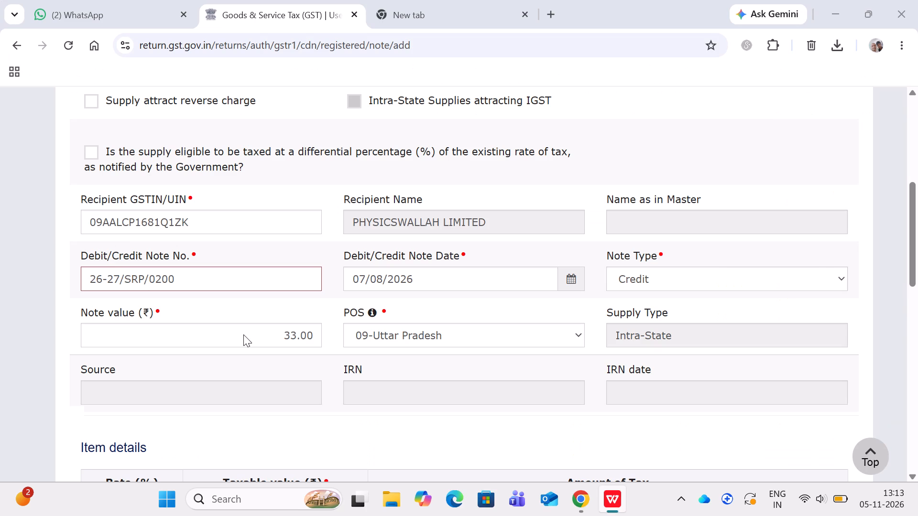
key(BackSpace)
key(BackSpace)
key(BackSpace)
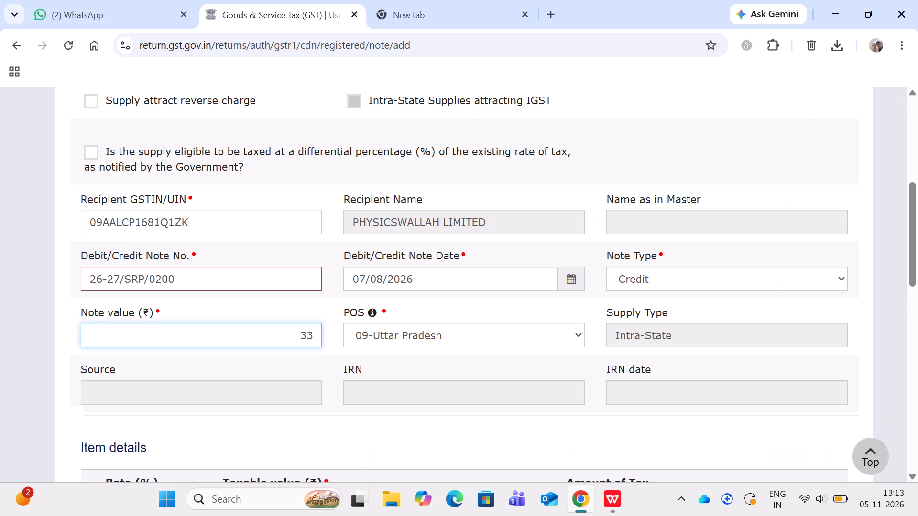
text(936)
key(period)
key(7)
key(alt+Tab)
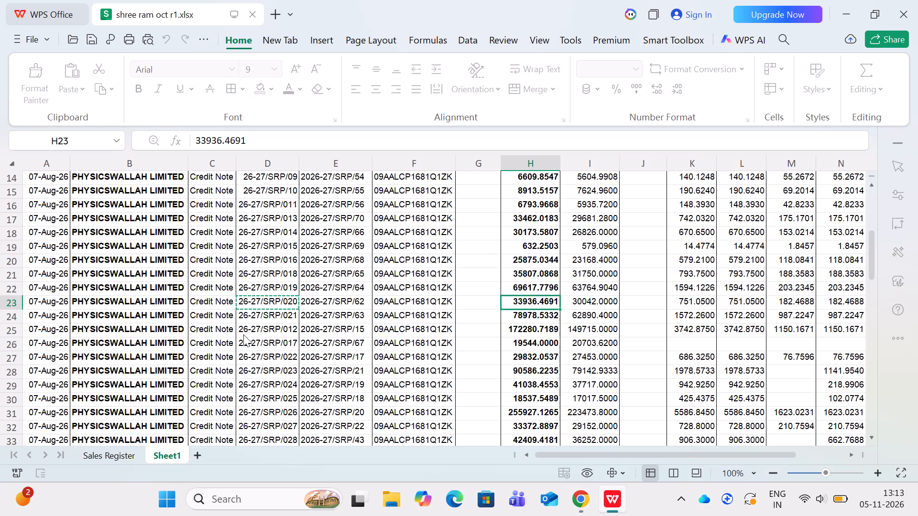
key(alt+Tab)
key(BackSpace)
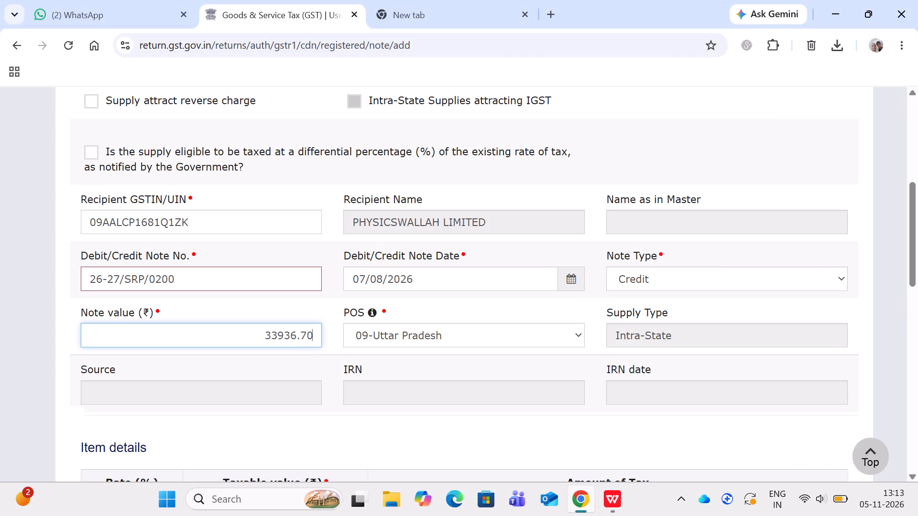
key(BackSpace)
key(BackSpace)
text(46)
Enter the register's taxable value of 30042 for the 5% rate in the item details.
scroll(243, 334, down, 5)
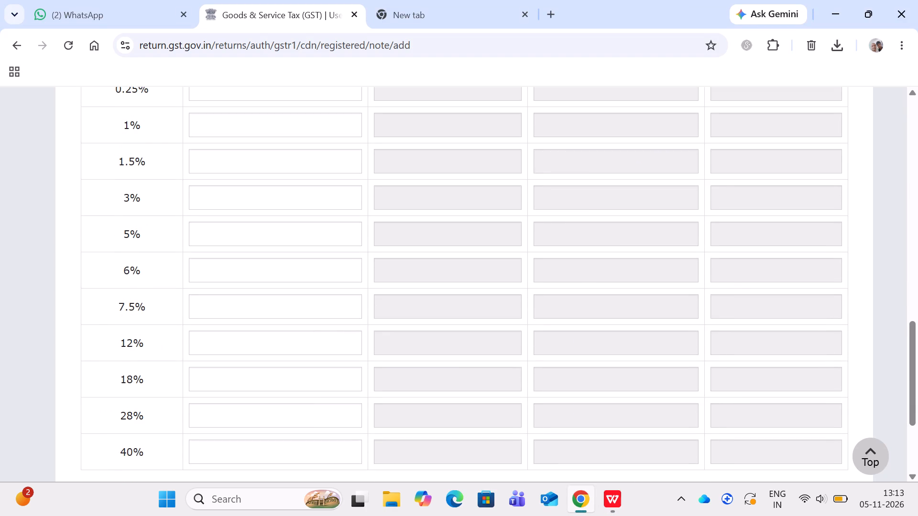
click(289, 234)
key(alt+Tab)
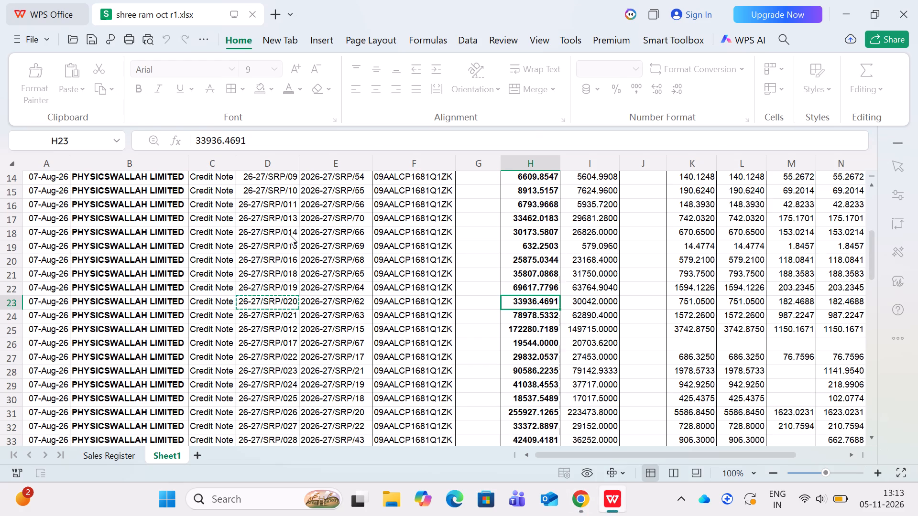
key(alt+Tab)
text(30042)
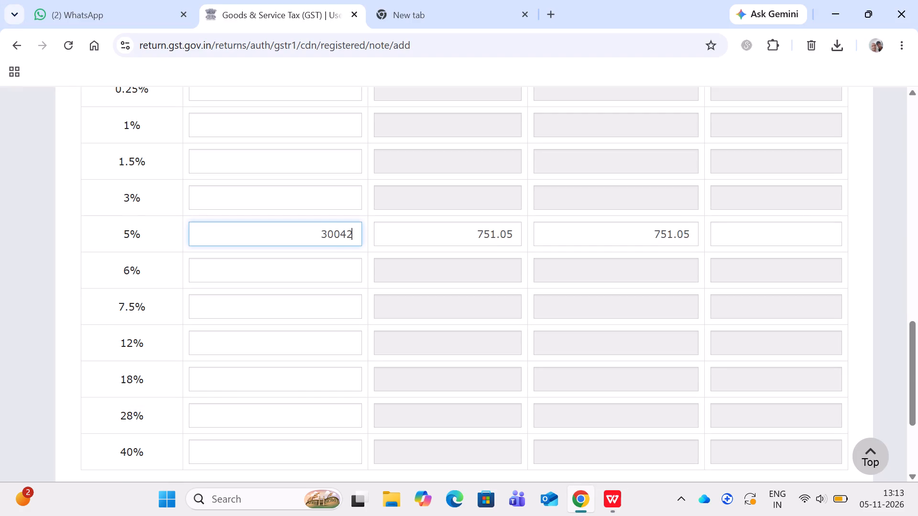
Look up the remaining taxable amount for 26-27/SRP/020 in the register and enter 2027.43 for the 18% rate.
scroll(289, 234, down, 1)
click(260, 256)
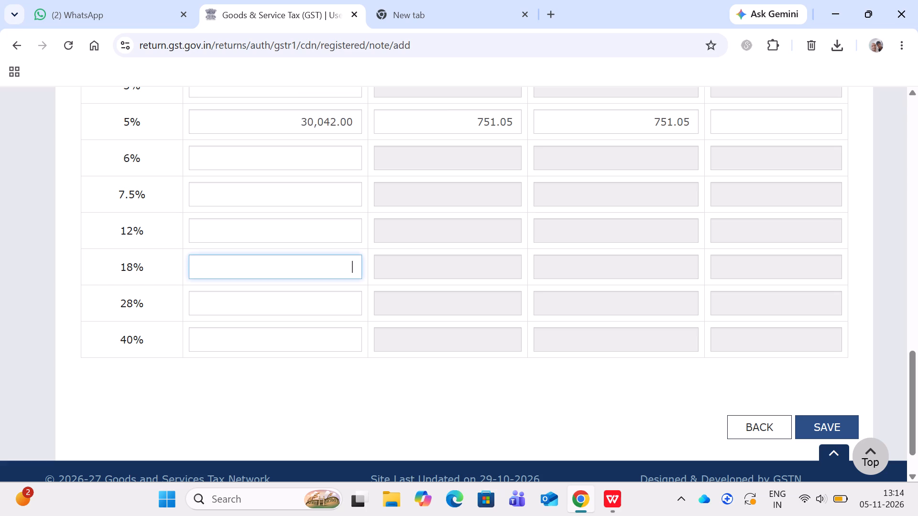
key(alt+Tab)
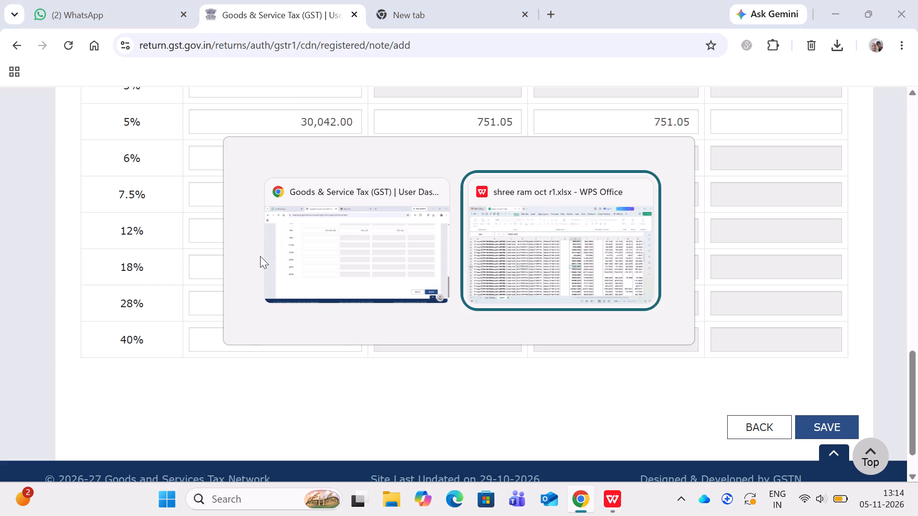
key(Return)
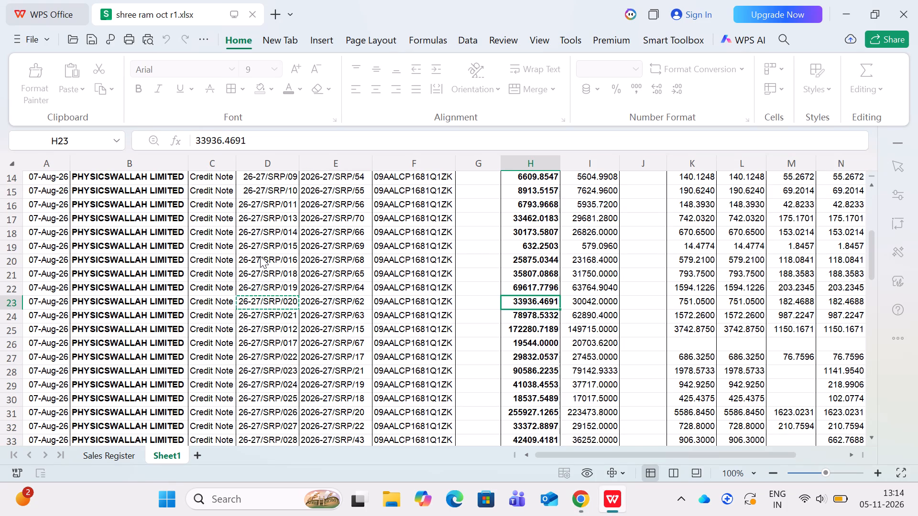
key(Right)
key(Right)
key(Right)
key(Right)
key(Right)
key(Right)
key(Right)
key(Right)
key(Right)
key(Right)
key(Right)
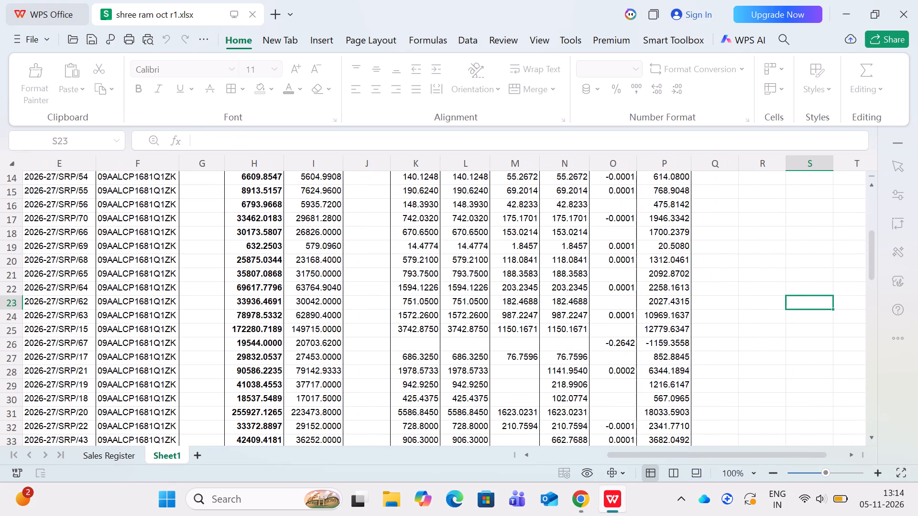
key(Left)
key(Left)
key(Left)
key(Left)
key(Right)
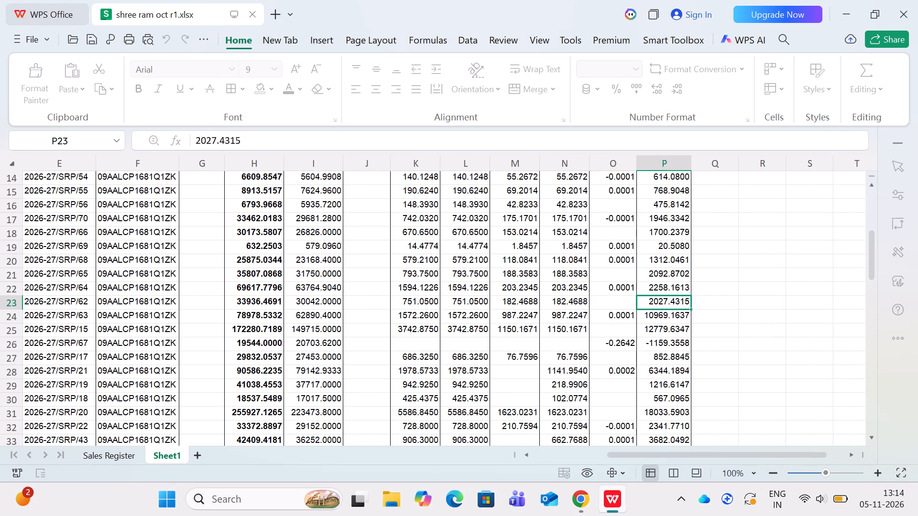
key(alt+Tab)
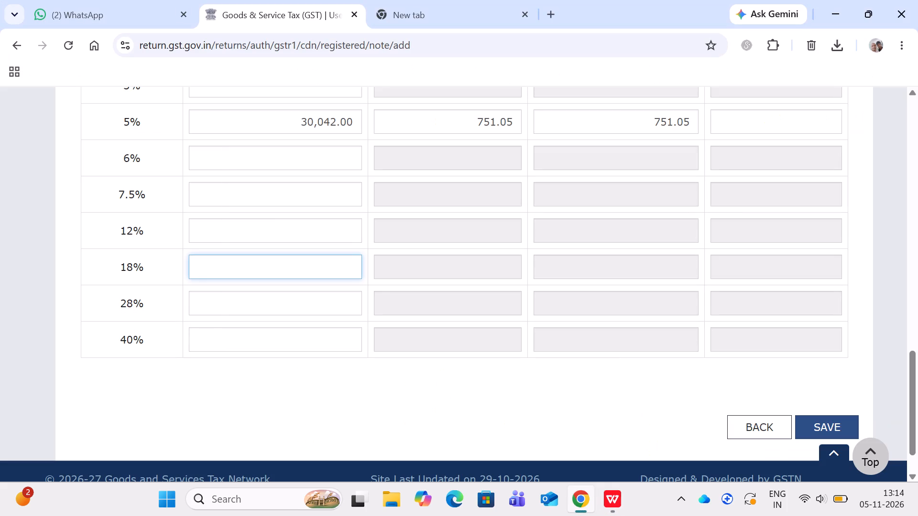
text(2027.)
text(43)
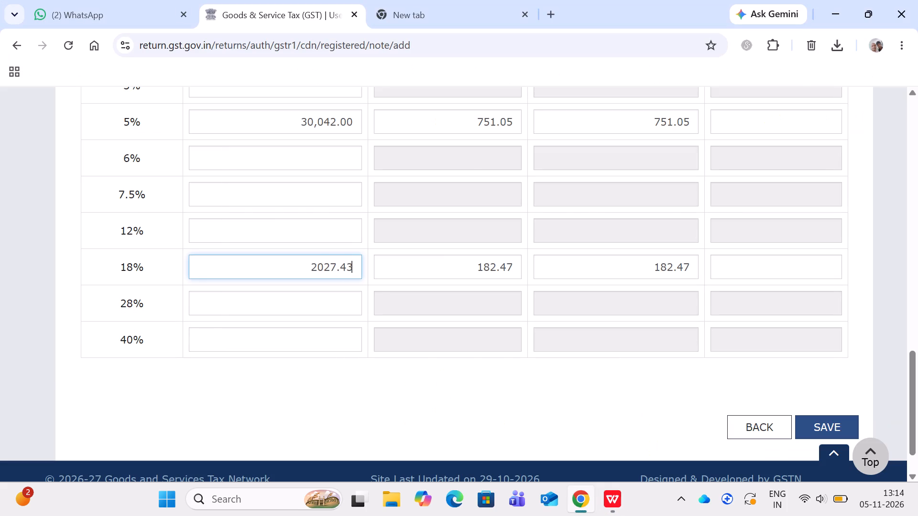
Check the tax figures against the register and save the credit note on the GST portal.
key(alt+Tab)
key(alt+Tab)
click(820, 423)
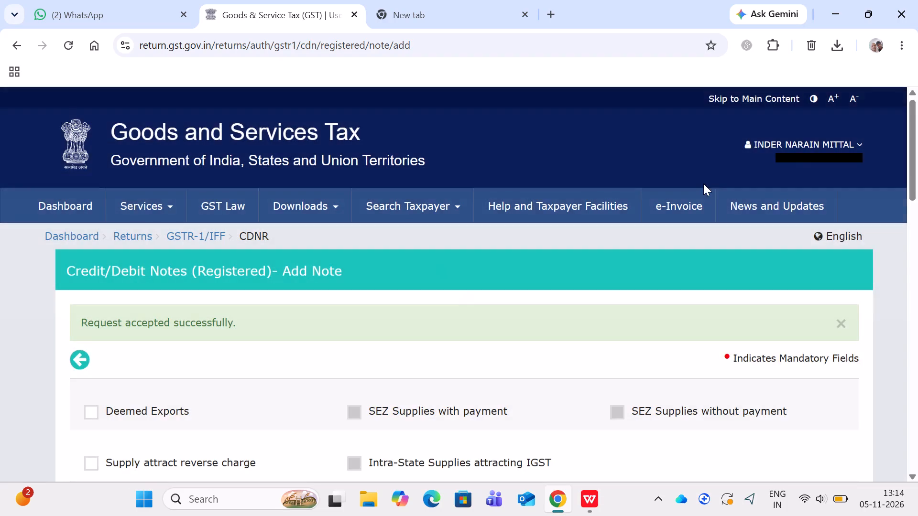
Copy credit note number 26-27/SRP/021 from the register into the new note's blank Debit/Credit Note No. field.
scroll(243, 328, down, 4)
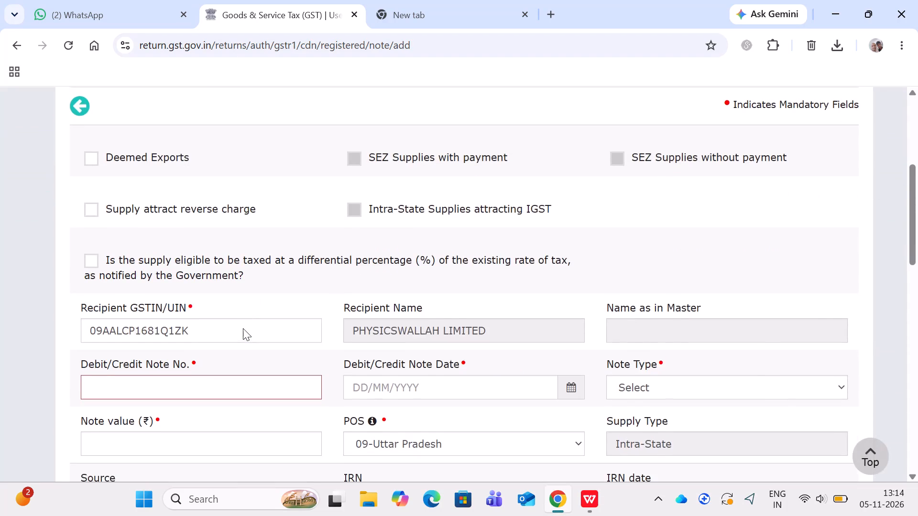
scroll(243, 328, down, 1)
click(162, 322)
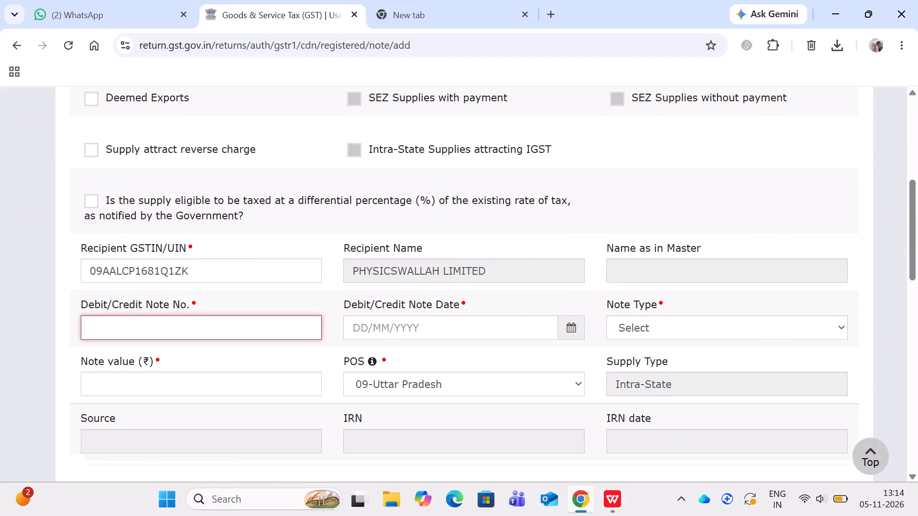
key(alt+Tab)
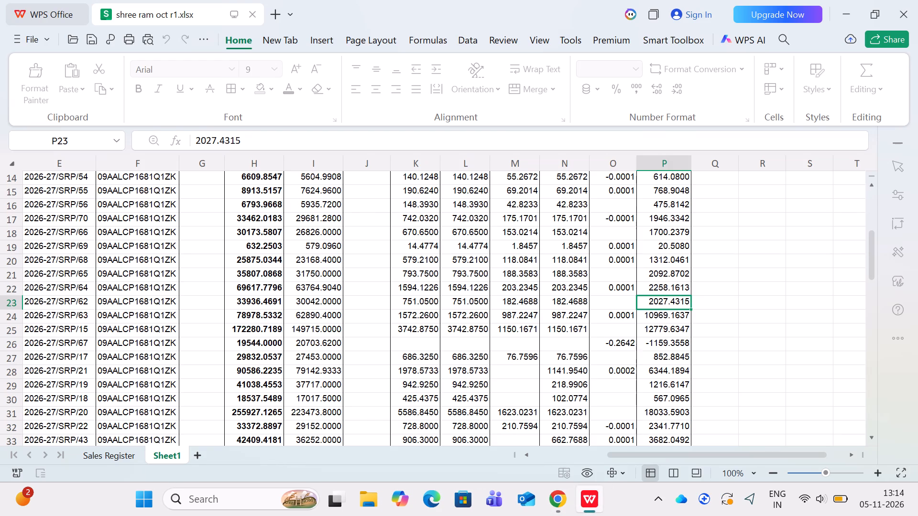
key(Left)
key(Left)
key(Left)
key(Left)
key(Left)
key(Left)
key(Left)
key(Left)
key(Left)
key(Left)
key(Left)
key(Left)
key(Left)
key(Left)
key(Left)
key(Left)
key(Left)
key(Left)
key(Left)
key(Left)
key(Left)
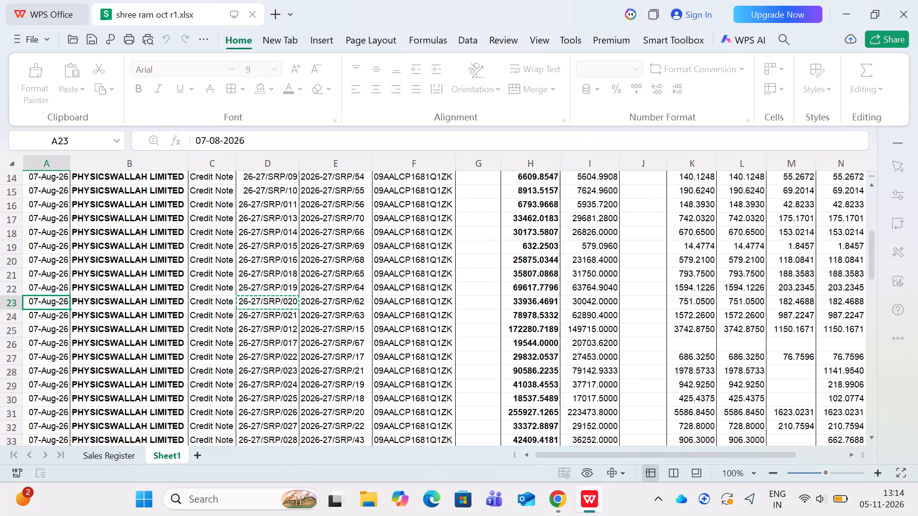
key(Right)
key(Right)
key(Right)
key(Down)
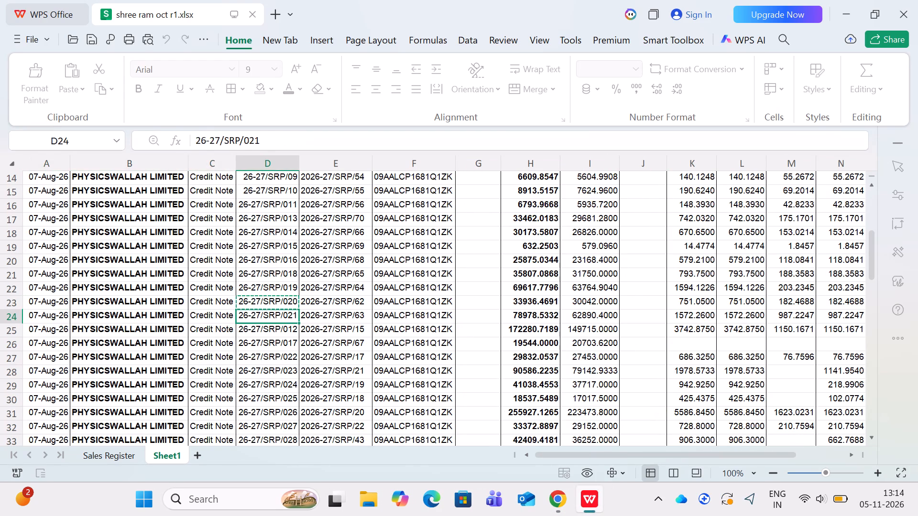
key(ctrl+c)
key(alt+Tab)
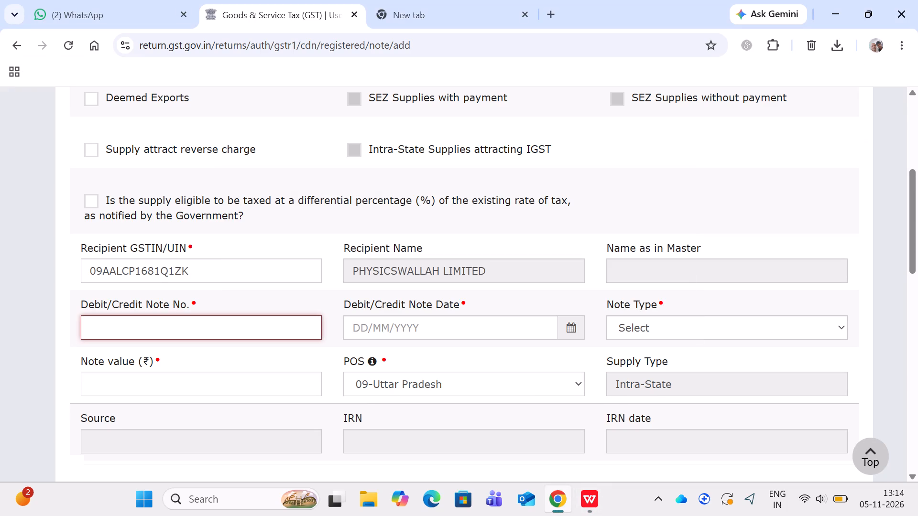
key(ctrl+v)
key(alt+Tab)
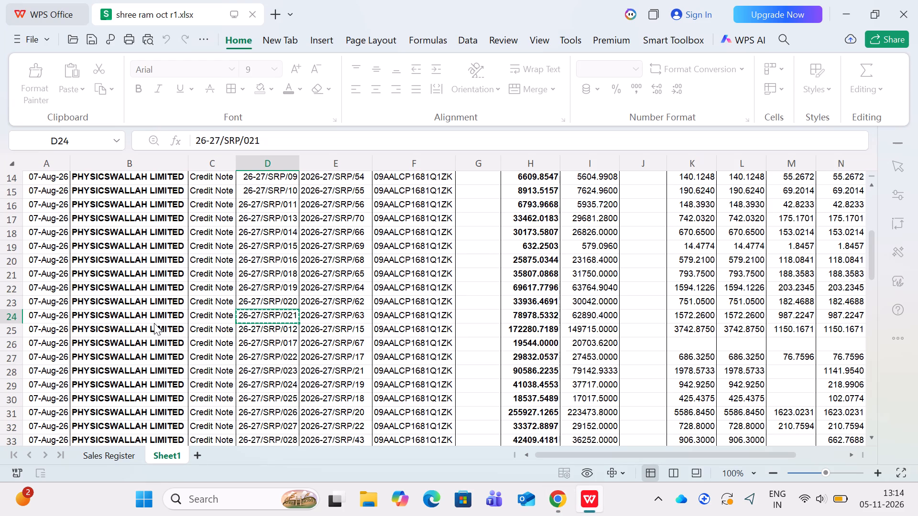
key(alt+Tab)
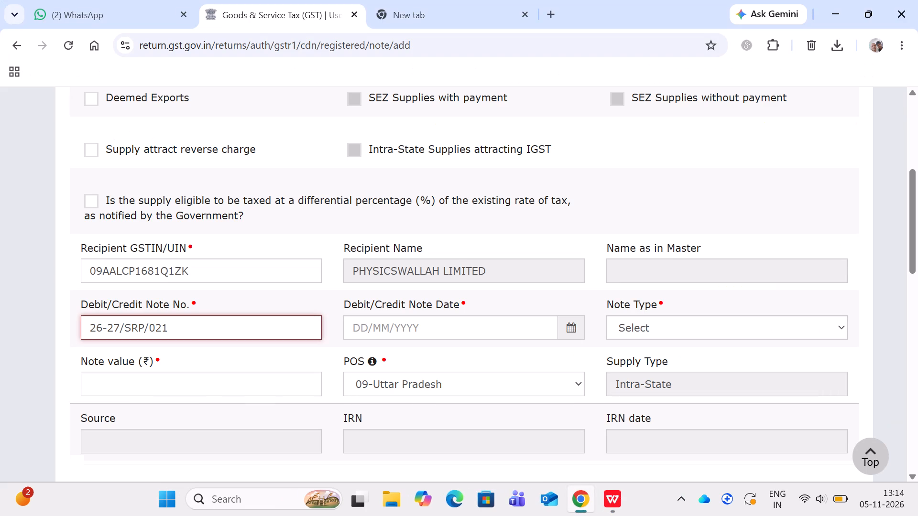
click(419, 4)
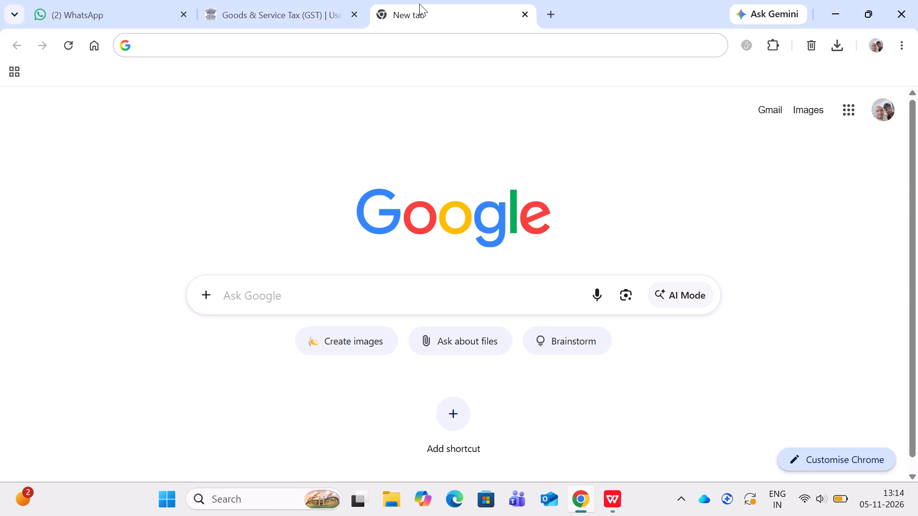
click(323, 21)
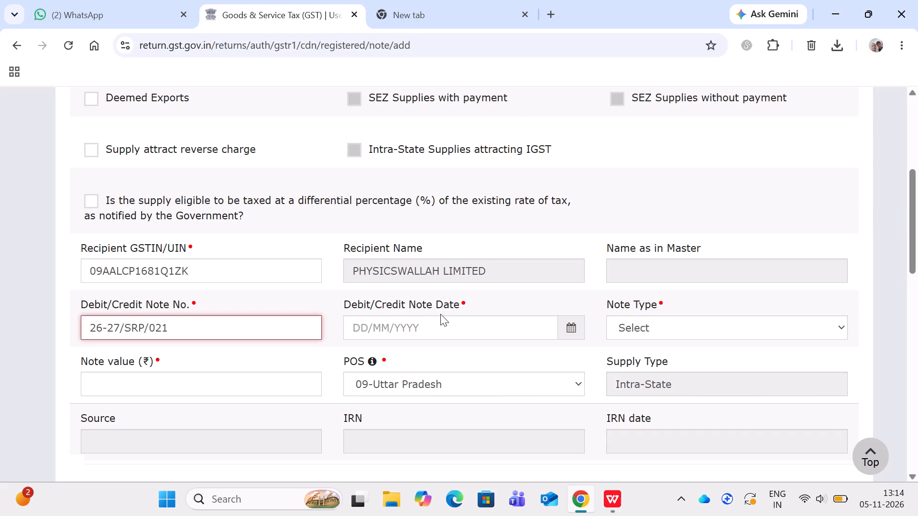
Check the date of 26-27/SRP/021 in the register and enter 07/08/2026 as the Debit/Credit Note Date.
click(435, 337)
key(alt+Tab)
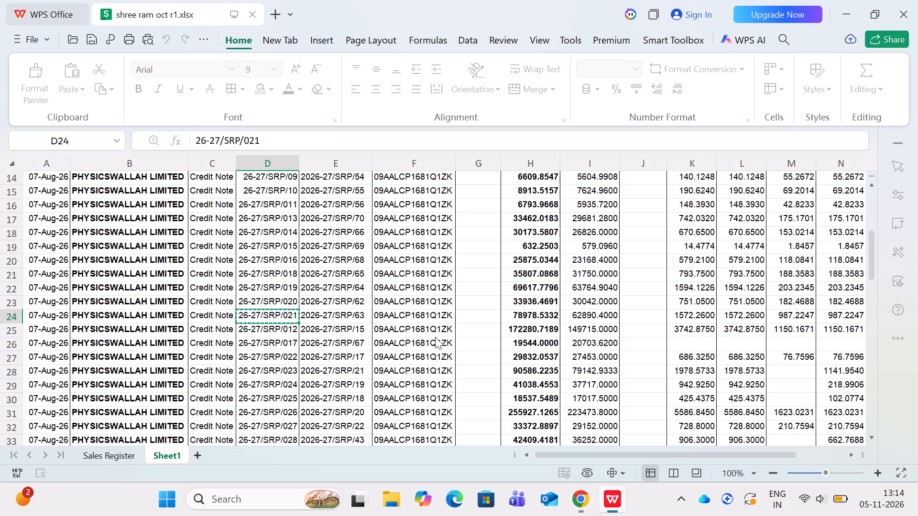
key(Left)
key(Left)
key(Left)
key(Left)
key(Left)
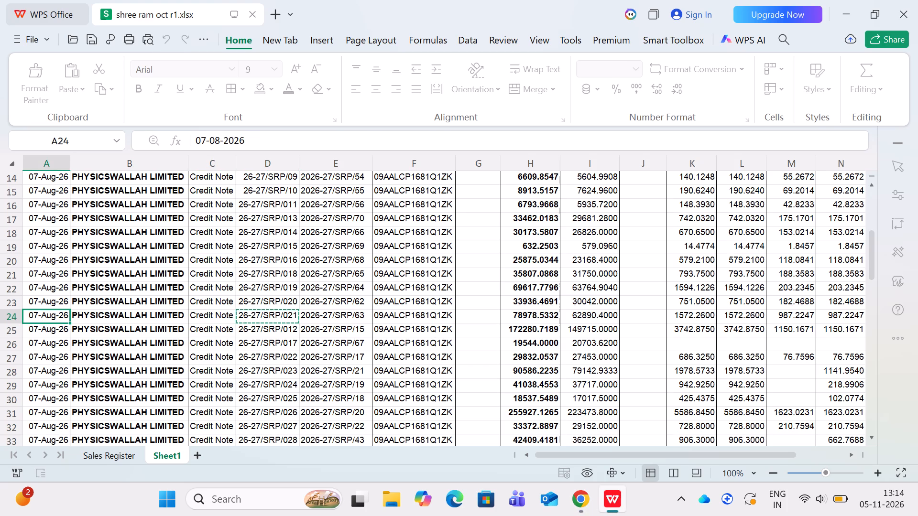
key(alt+Tab)
text(0707)
key(BackSpace)
text(82026)
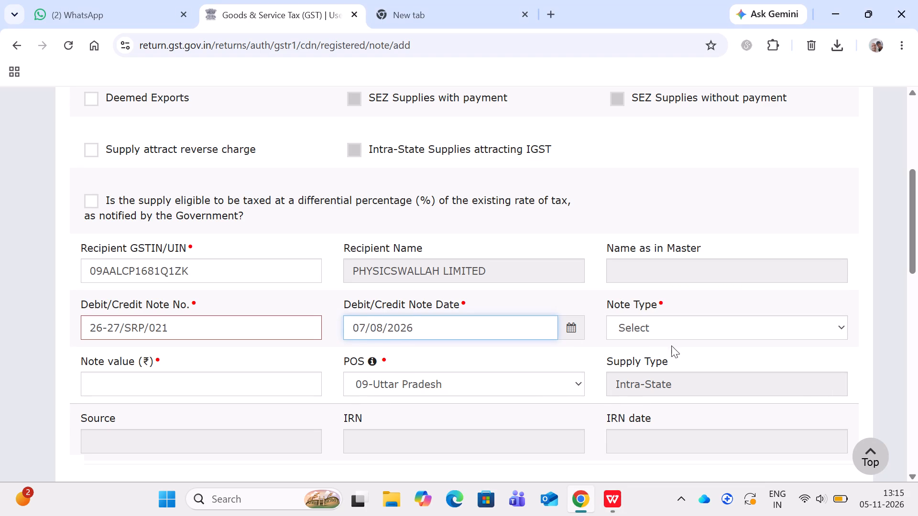
Set the Note Type of 26-27/SRP/021 to Credit.
click(676, 337)
click(671, 367)
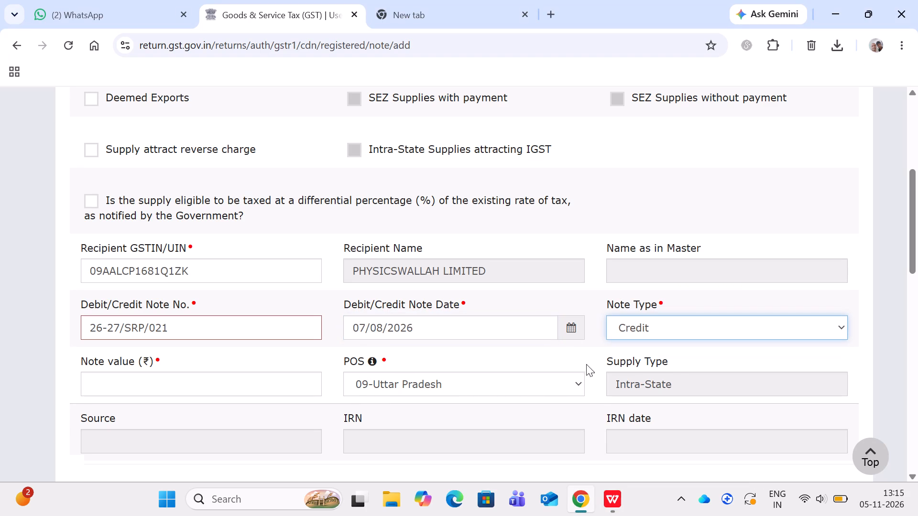
Look up the total of 26-27/SRP/021 in the register and enter 78978.53 as the note value on the GST portal.
click(165, 377)
key(alt+Tab)
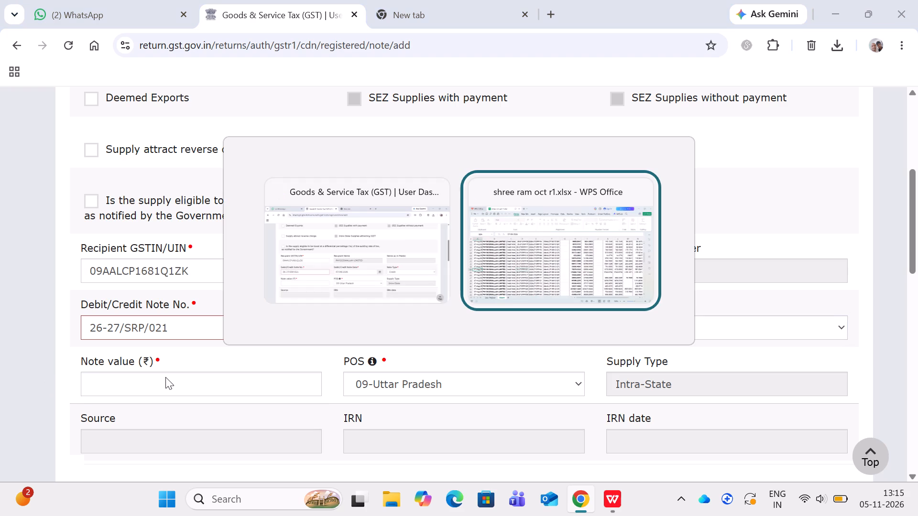
key(Return)
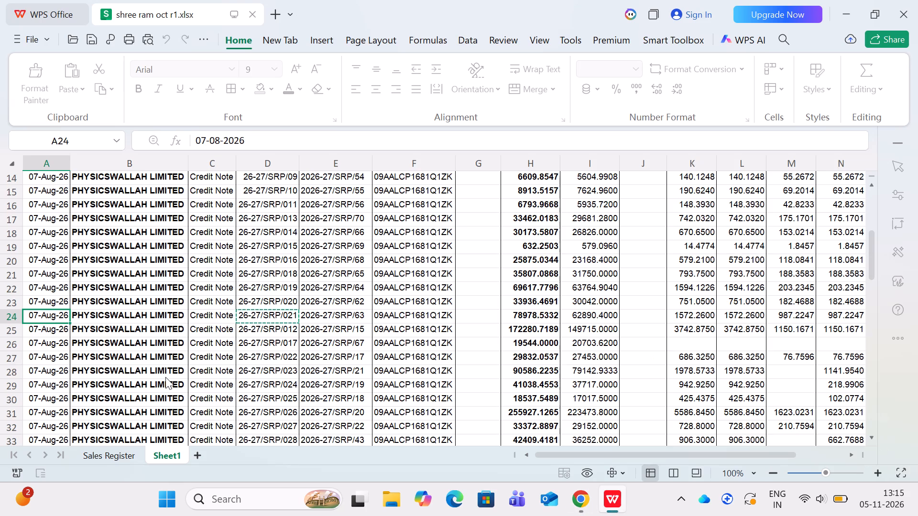
key(Right)
key(Right)
key(Right)
key(Right)
key(Right)
key(Right)
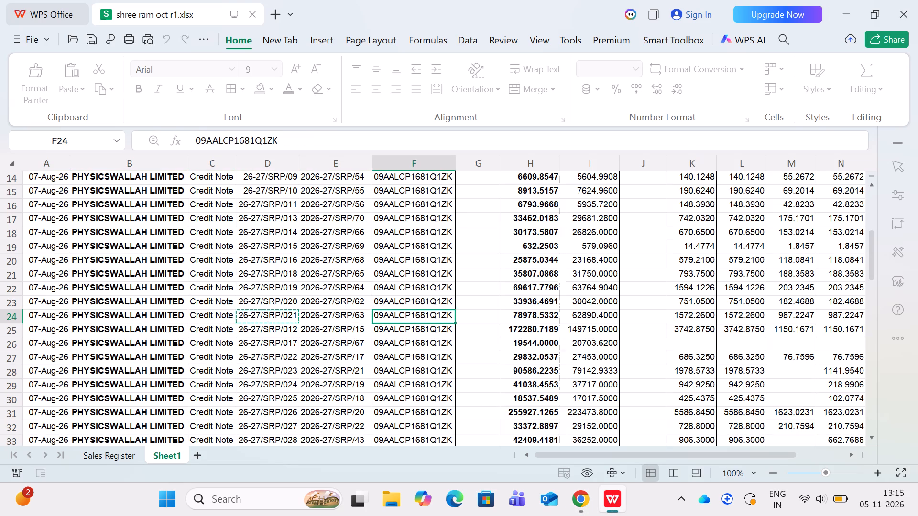
key(Right)
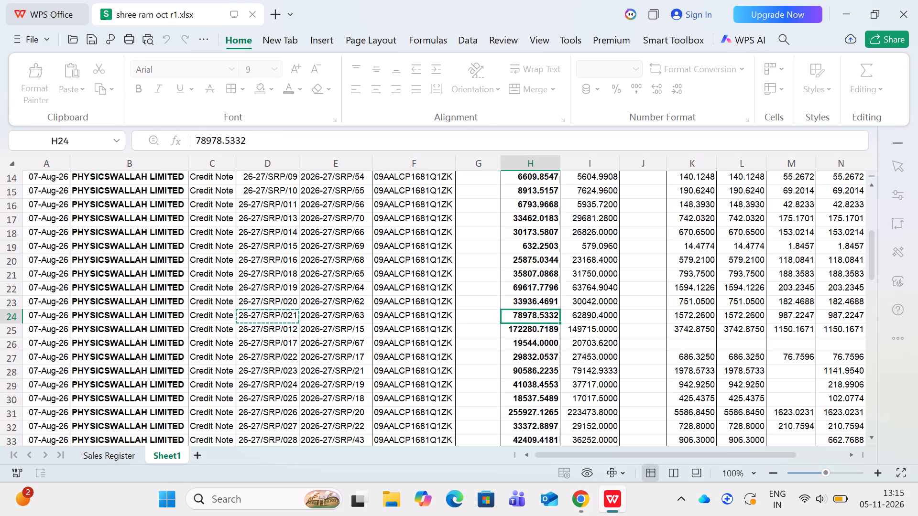
key(alt+Tab)
text(789)
key(Right)
text(78)
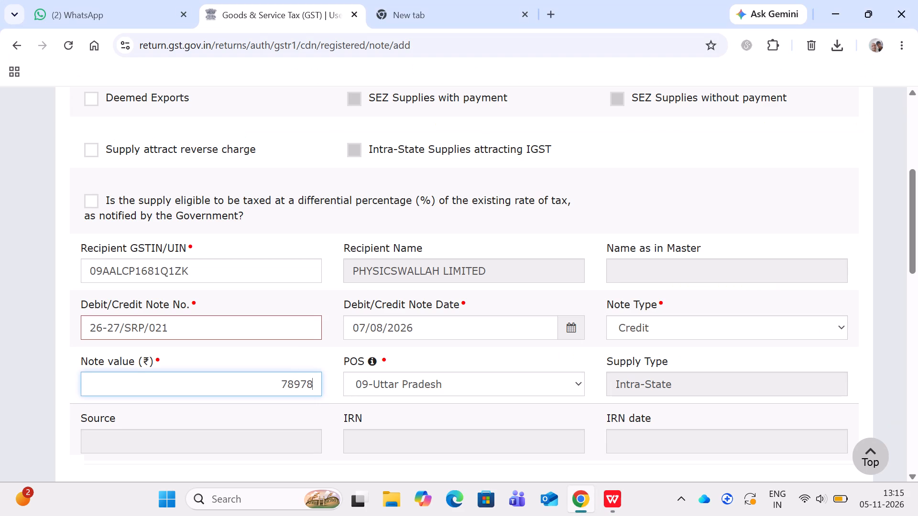
key(alt+Tab)
key(alt+Tab)
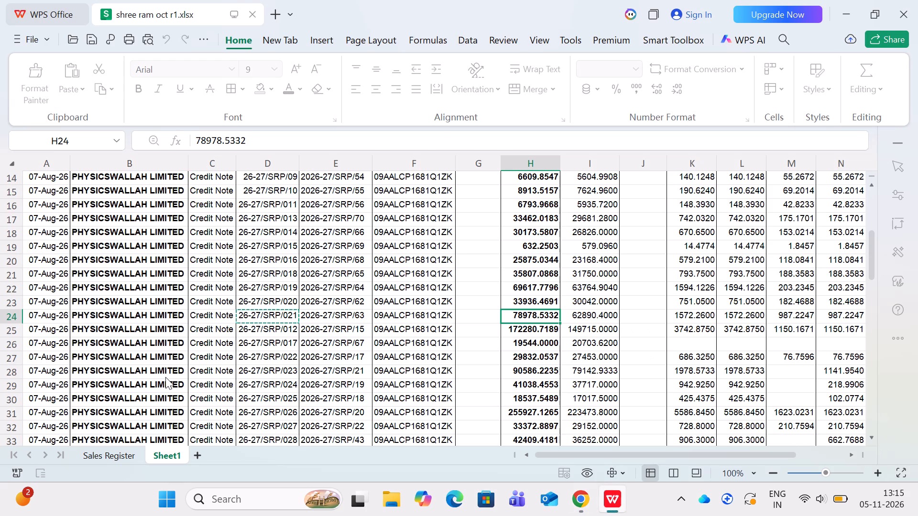
key(BackSpace)
key(BackSpace)
key(BackSpace)
text(53)
Check the register for the taxable amount of 26-27/SRP/021 and enter 62890.40 for the 5% rate.
scroll(301, 397, down, 2)
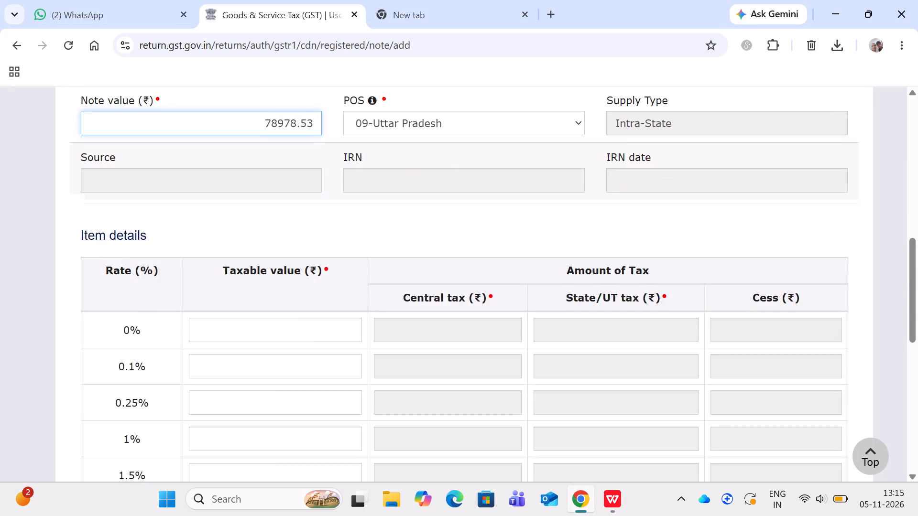
scroll(301, 397, down, 5)
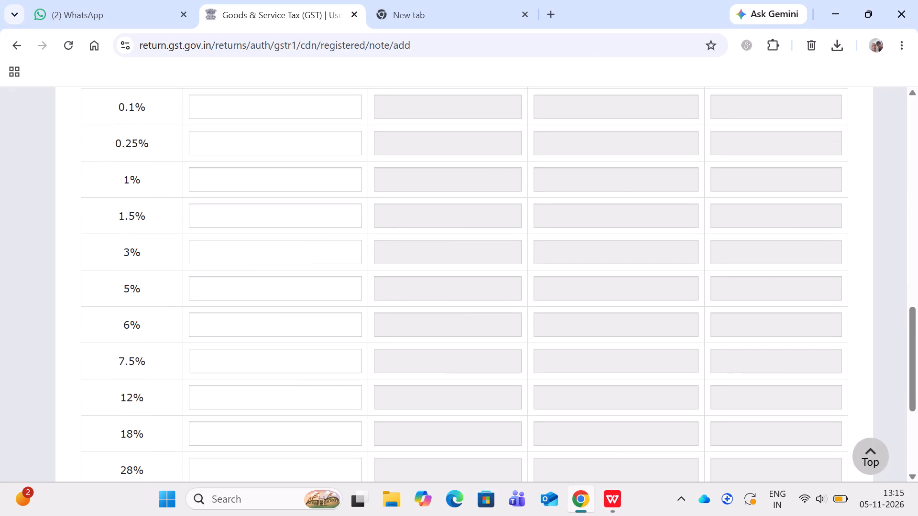
click(260, 295)
key(alt+Tab)
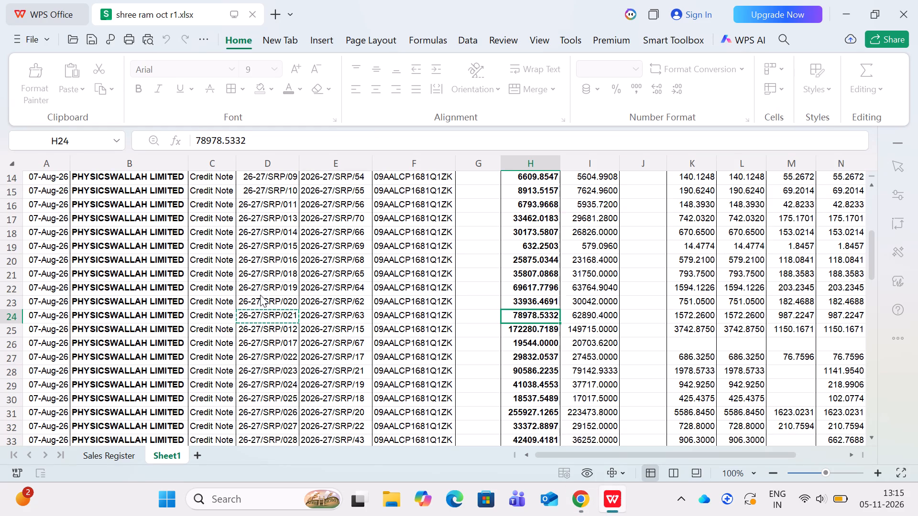
key(alt+Tab)
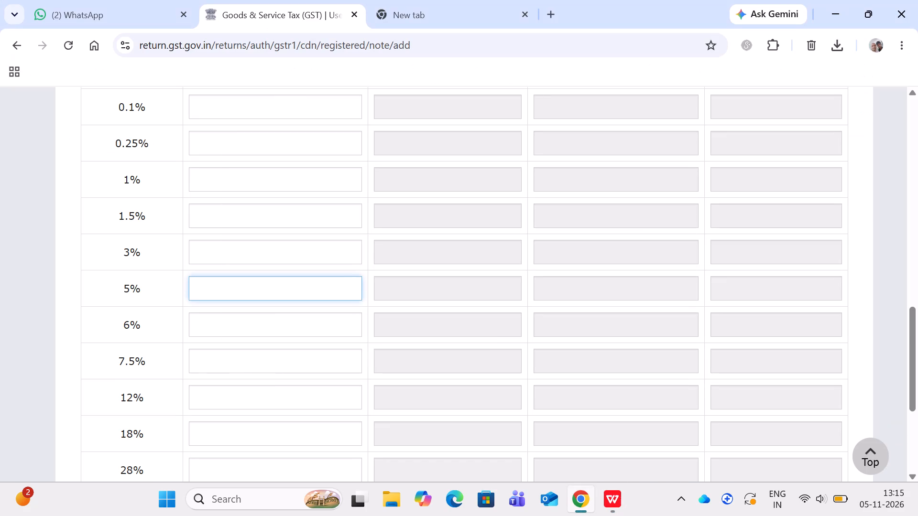
text(629)
key(BackSpace)
text(890)
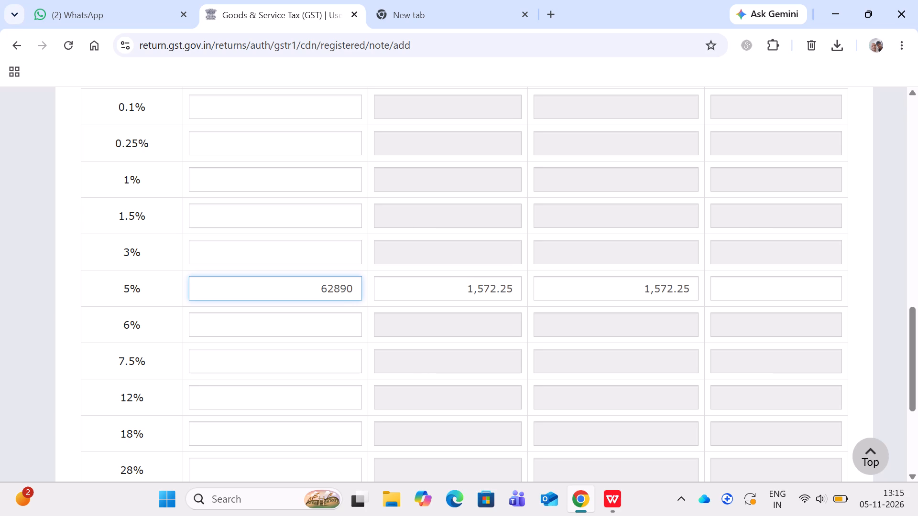
text(.20)
key(BackSpace)
key(BackSpace)
text(40)
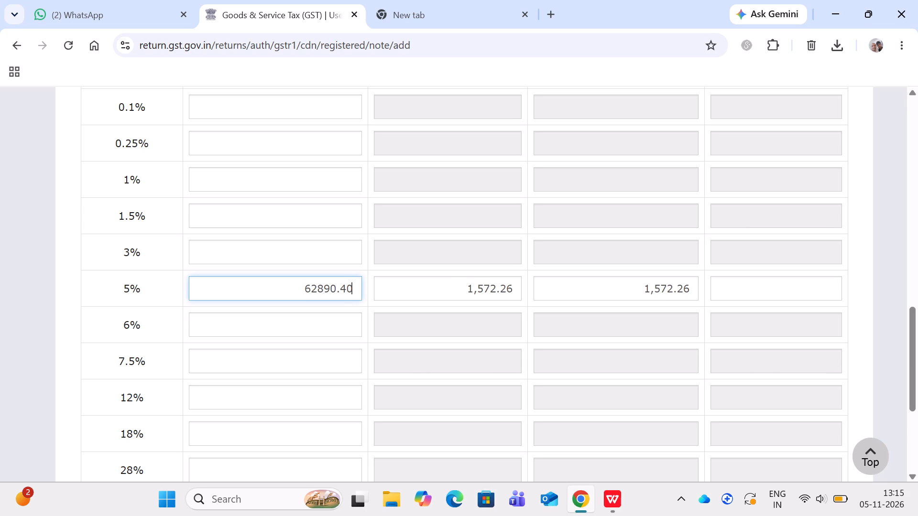
key(alt+Tab)
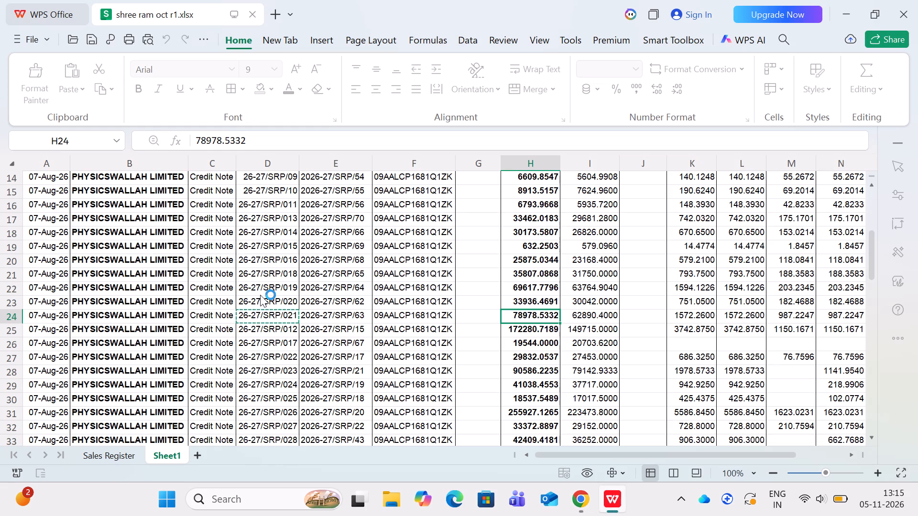
key(alt+Tab)
Look up the remaining taxable amount for 26-27/SRP/021 in the register and enter 10969.16 for the 18% rate.
scroll(260, 295, down, 2)
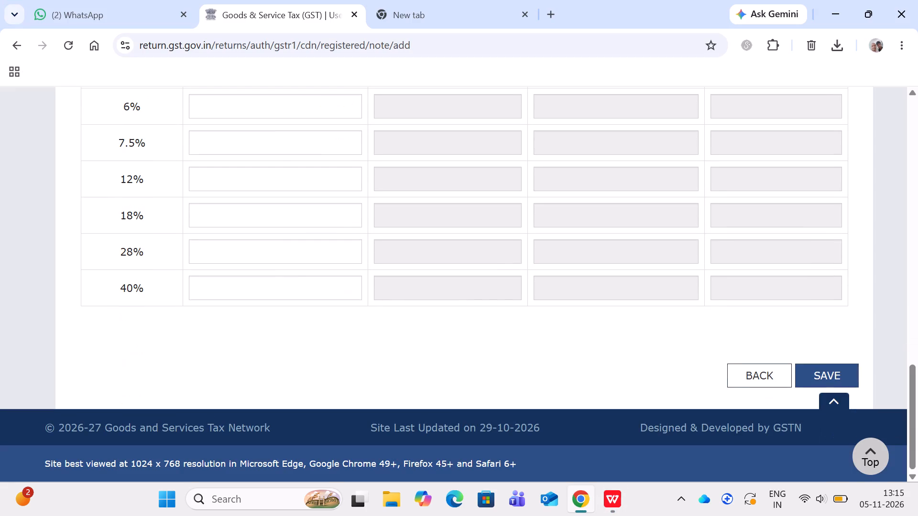
scroll(260, 295, down, 1)
click(273, 211)
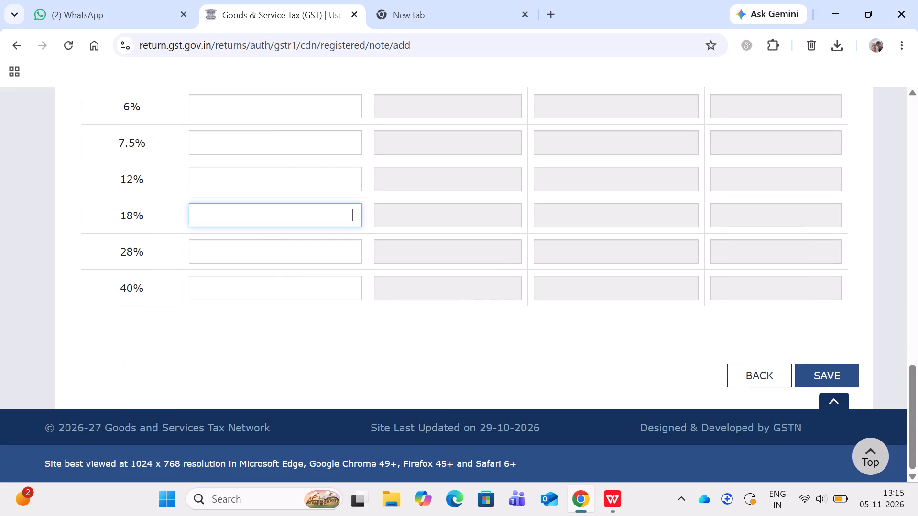
key(alt+Tab)
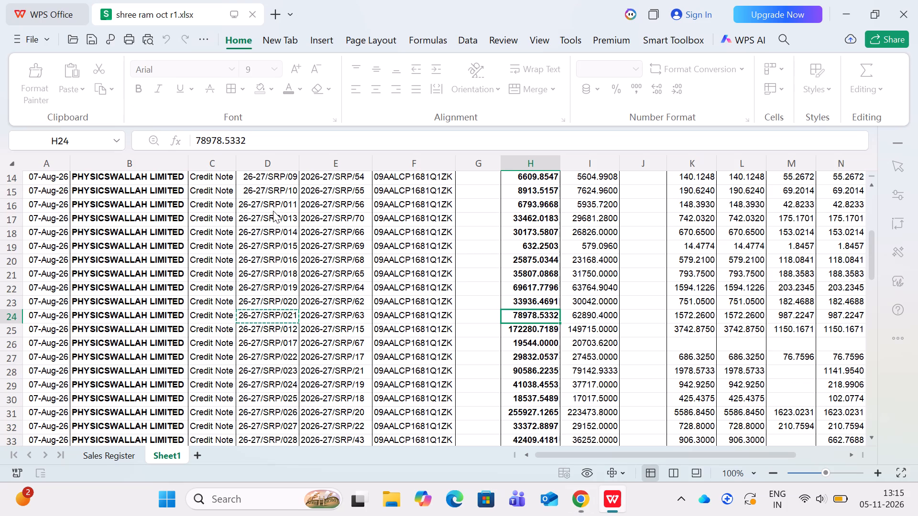
key(Right)
key(Right)
key(Right)
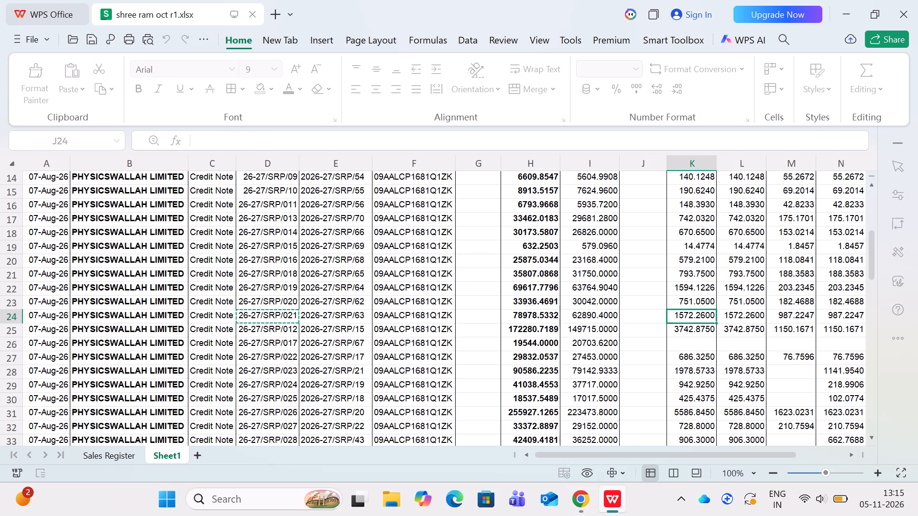
key(Right)
key(Right)
key(Right)
key(Right)
key(Right)
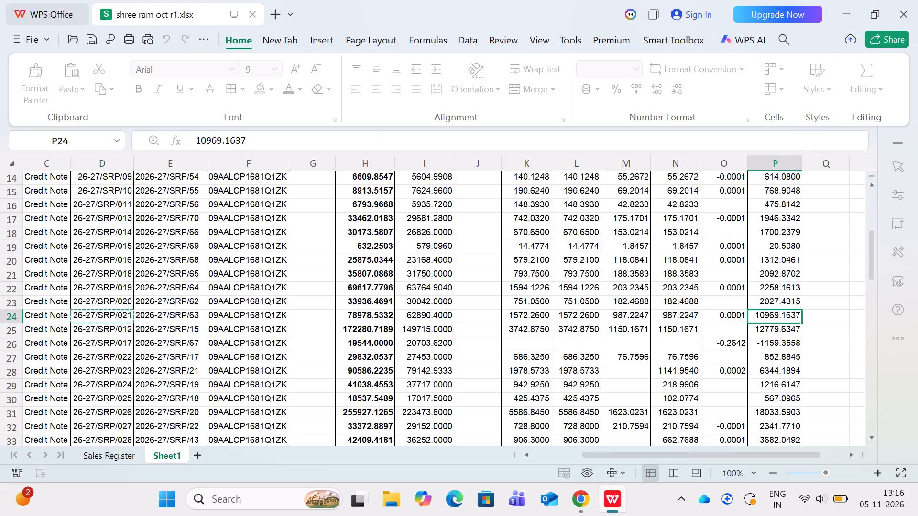
key(alt+Tab)
text(10)
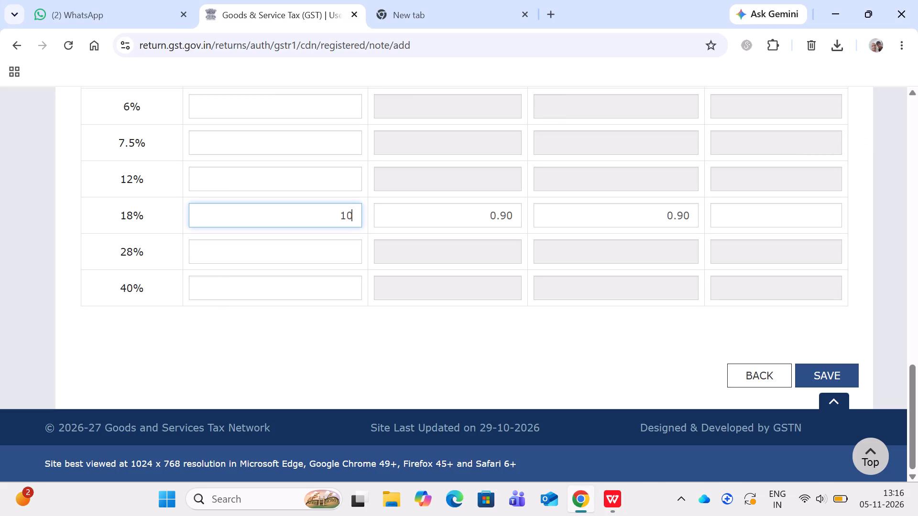
text(969)
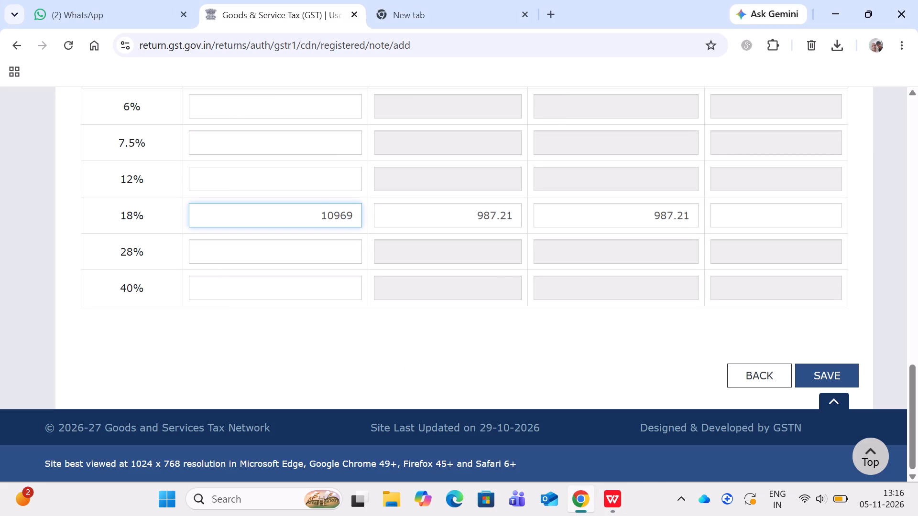
key(alt+Tab)
key(Return)
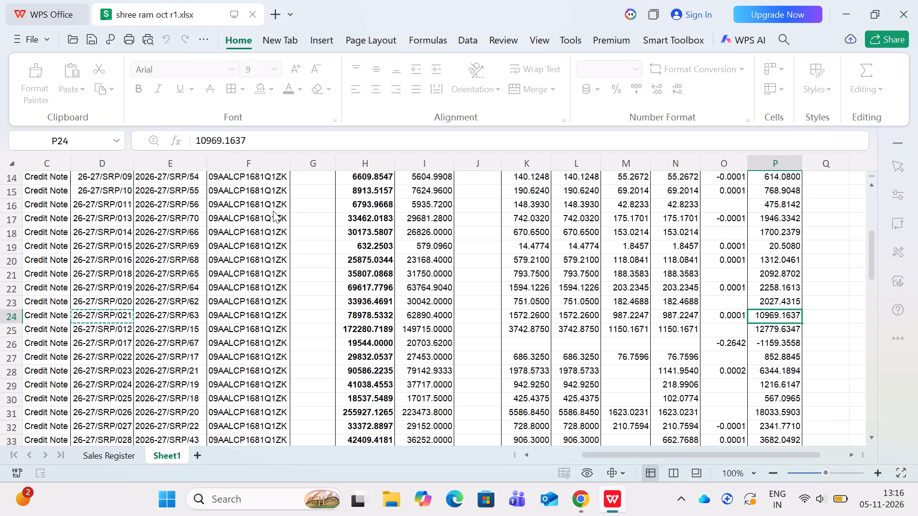
key(alt+Tab)
key(BackSpace)
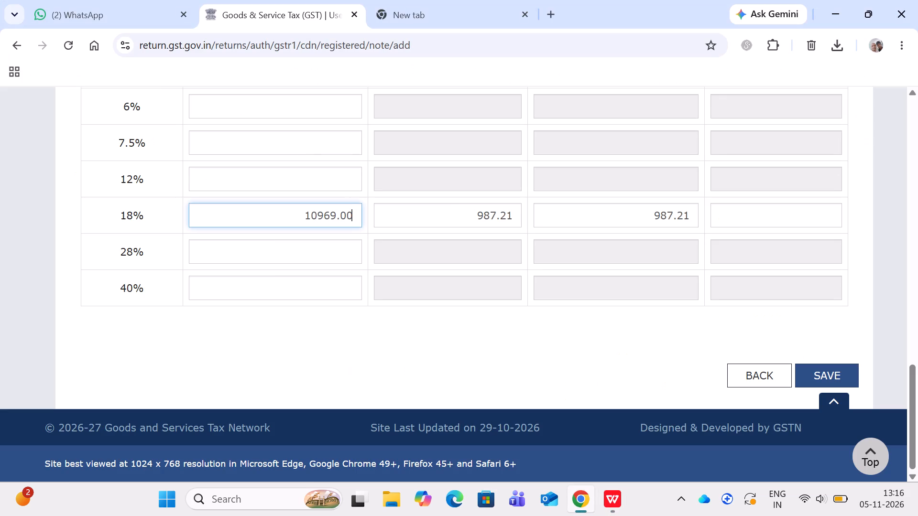
key(BackSpace)
key(BackSpace)
text(16)
Check the 18% figures against the register and save credit note 26-27/SRP/021 on the GST portal.
key(alt+Tab)
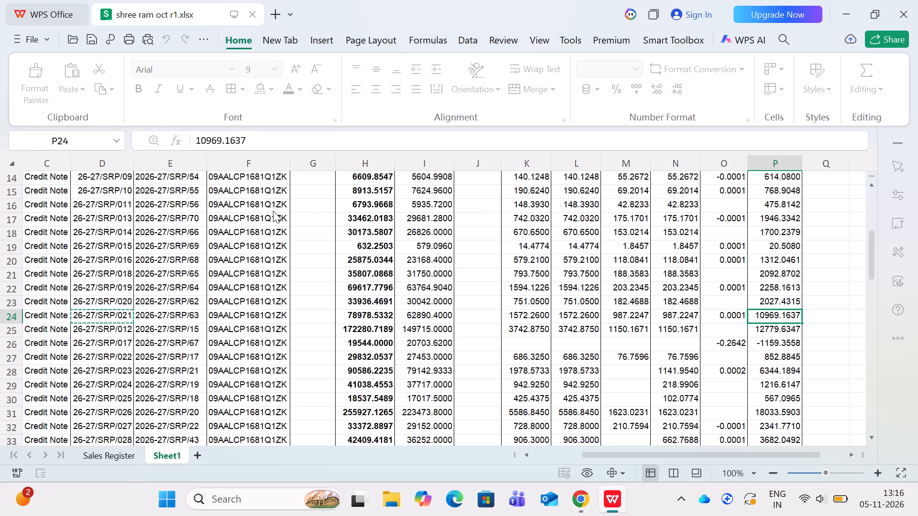
key(alt+Tab)
key(alt+Tab)
key(alt+Tab)
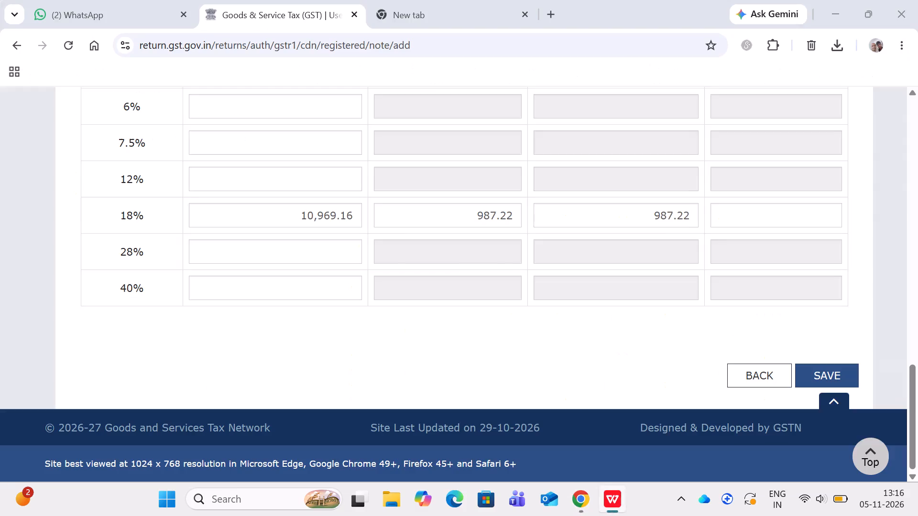
key(Return)
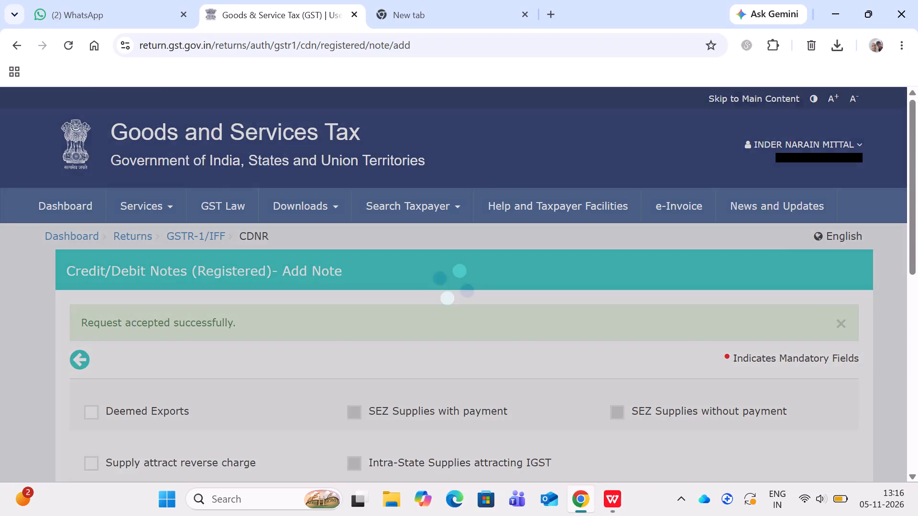
Copy the next credit note number, 26-27/SRP/012, from the row below 26-27/SRP/021 in the WPS register.
scroll(273, 211, down, 2)
key(alt+Tab)
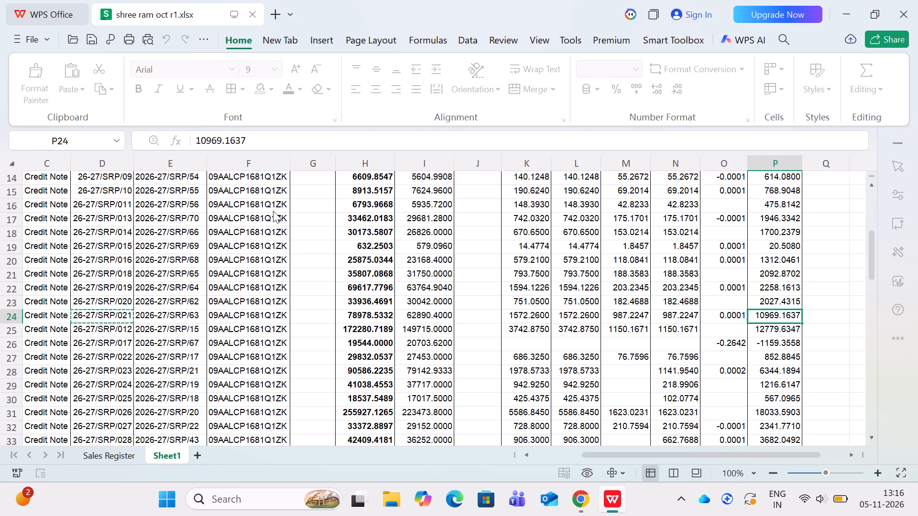
click(122, 317)
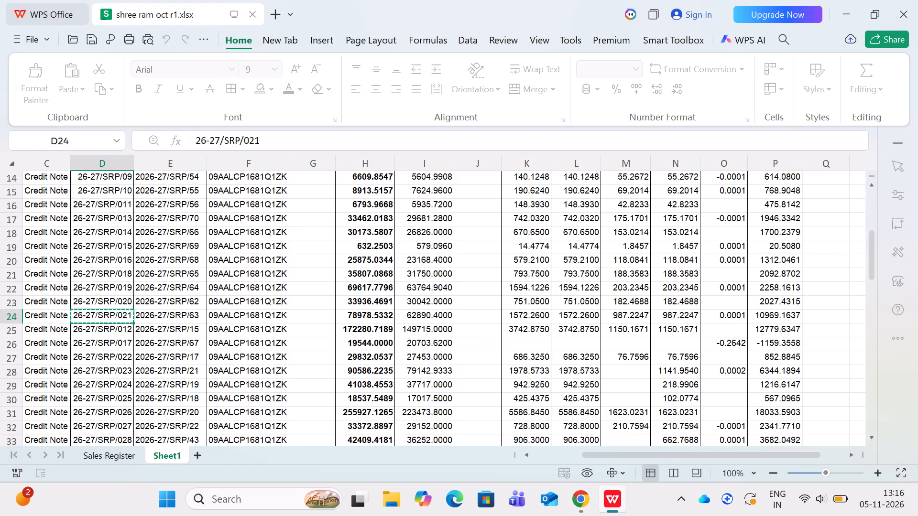
key(Down)
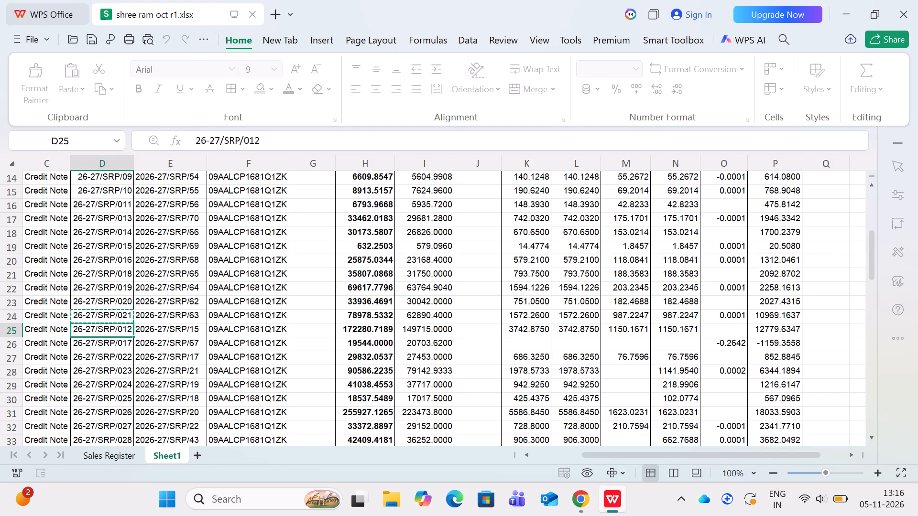
key(ctrl+c)
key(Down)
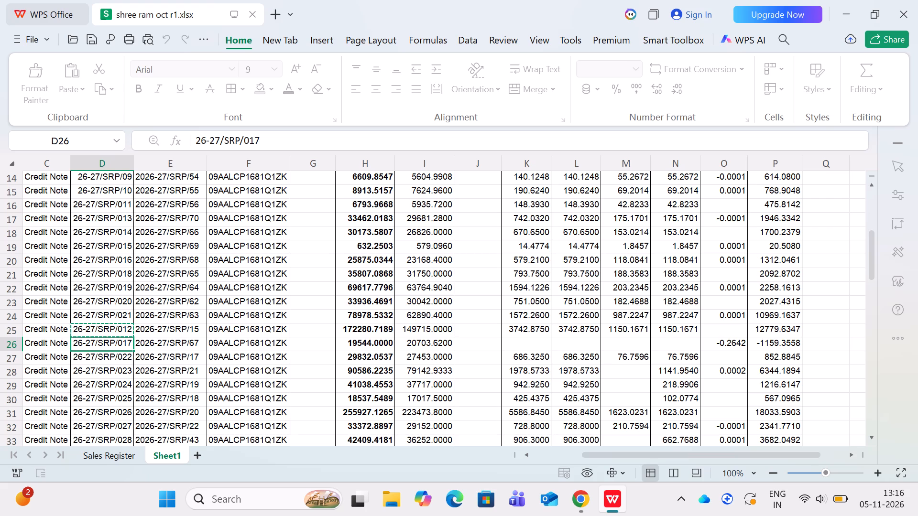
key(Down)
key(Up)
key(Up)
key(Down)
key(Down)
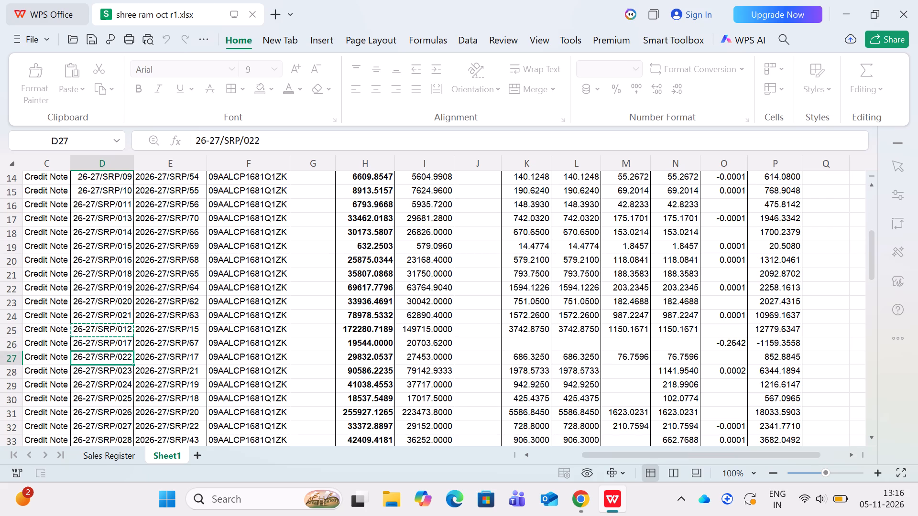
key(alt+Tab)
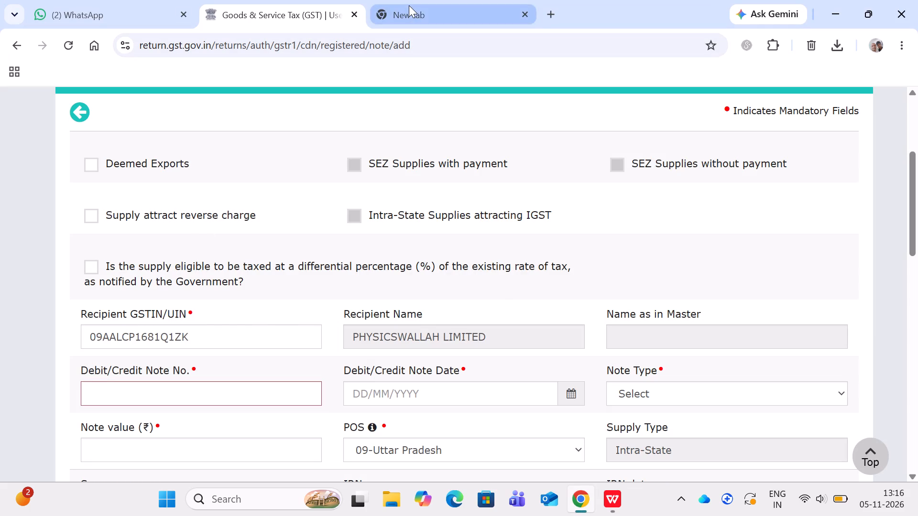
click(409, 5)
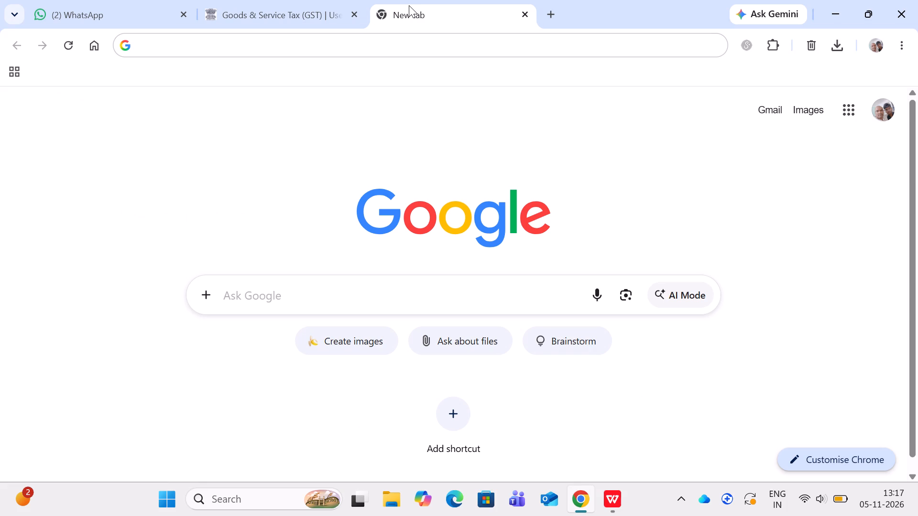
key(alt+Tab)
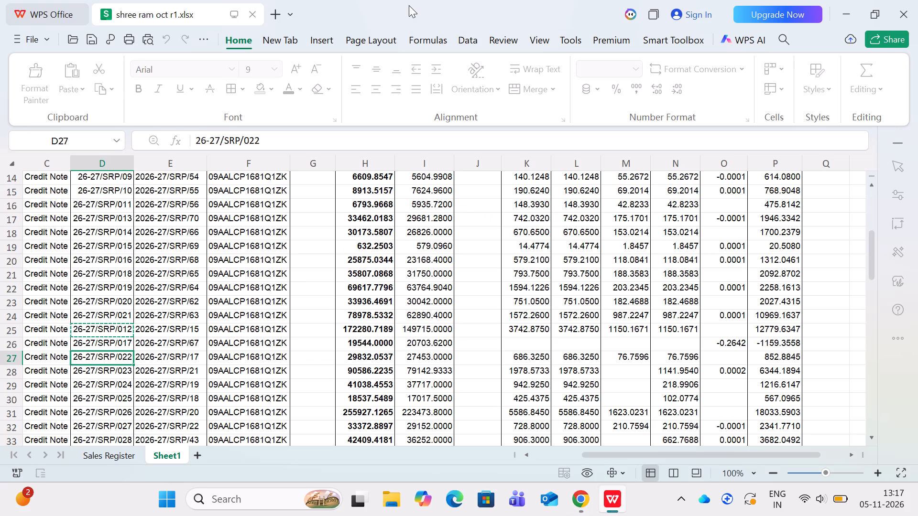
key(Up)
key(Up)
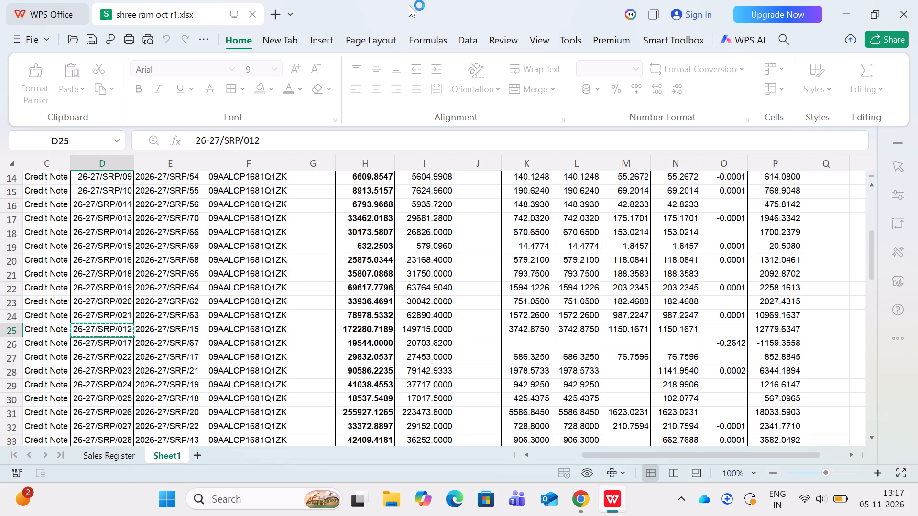
Enter 26-27/SRP/012 as the debit/credit note number on the GST portal's Add Note form in Chrome.
key(alt+Tab)
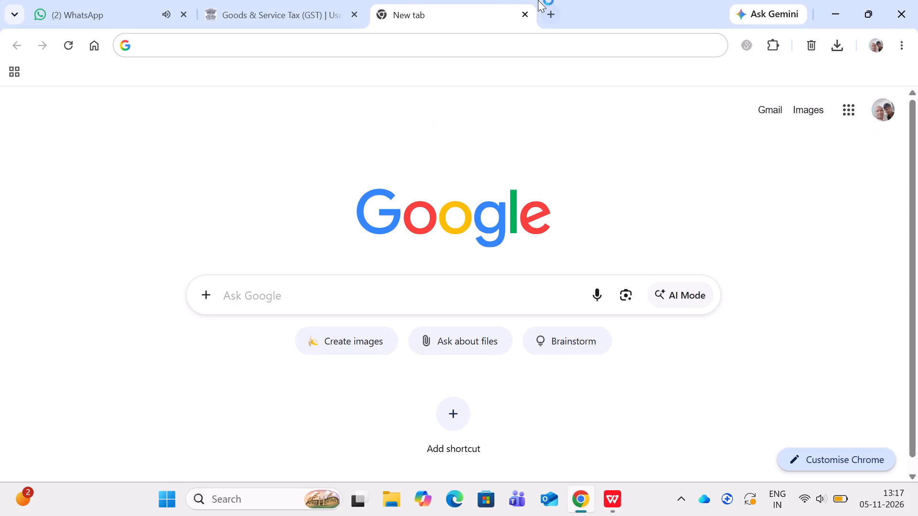
click(219, 0)
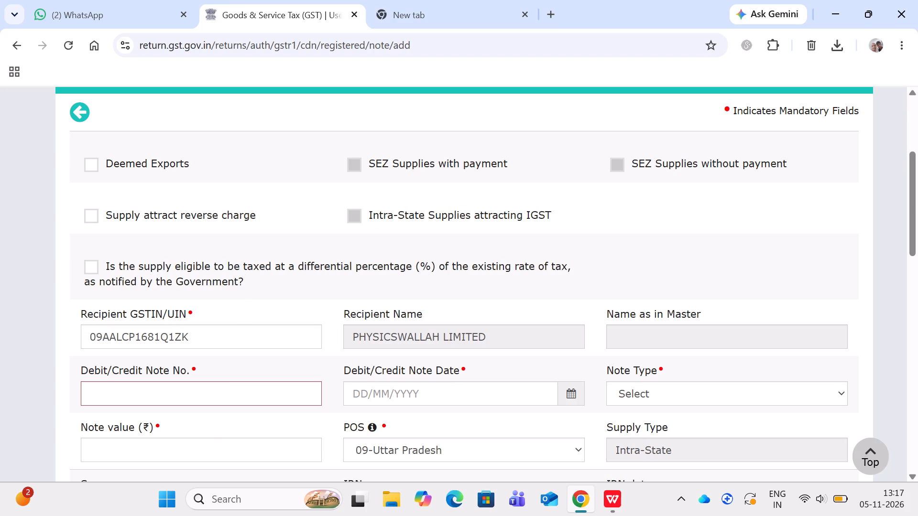
click(190, 384)
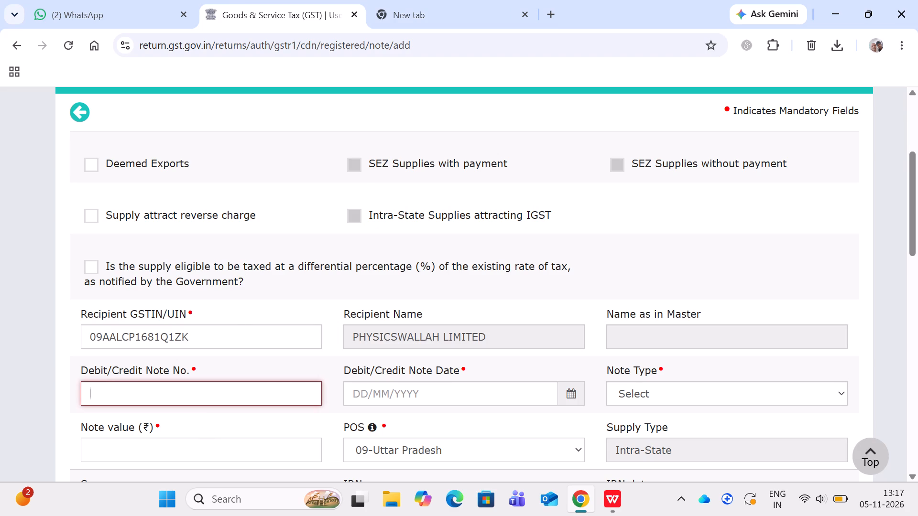
key(ctrl+v)
key(alt+Tab)
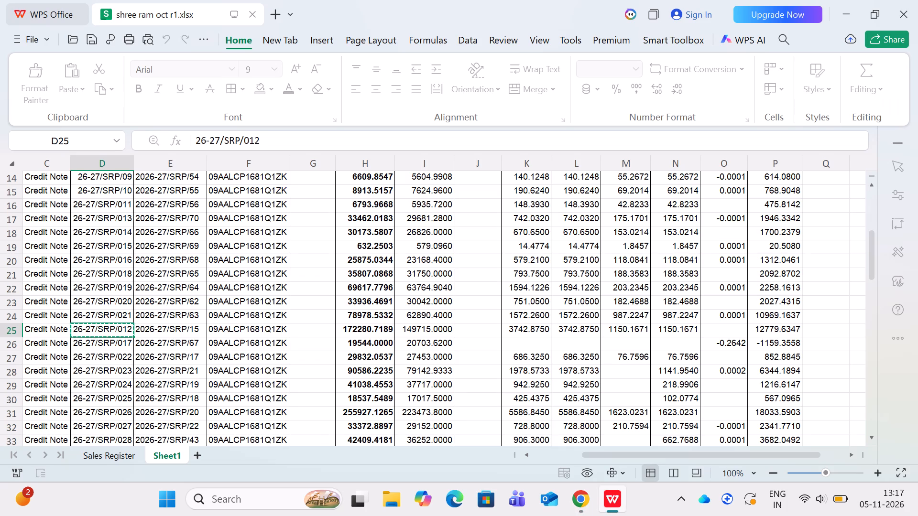
click(854, 6)
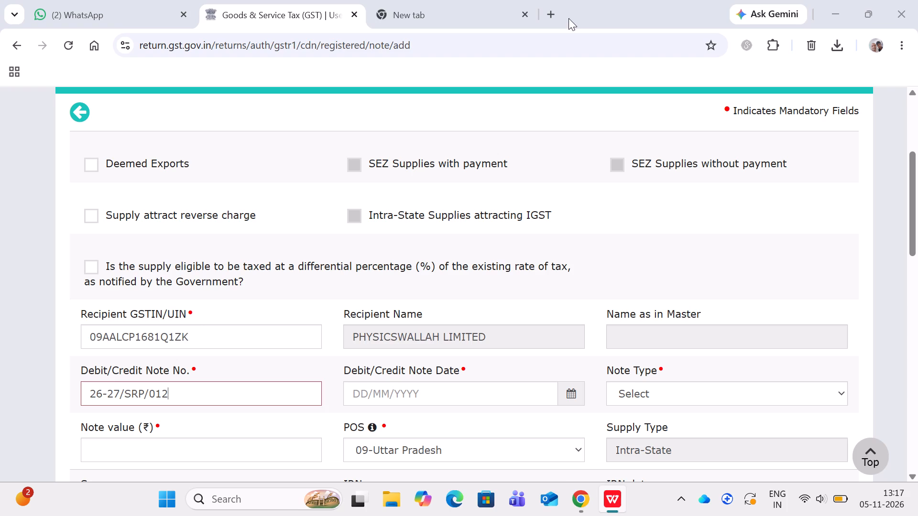
Switch to the empty browser tab and open the Google search box with its recent searches.
click(470, 10)
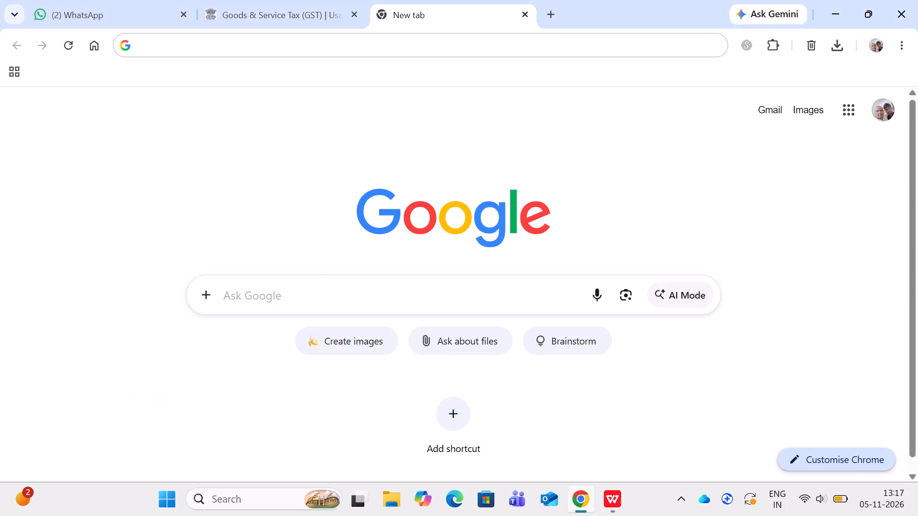
click(307, 276)
click(280, 232)
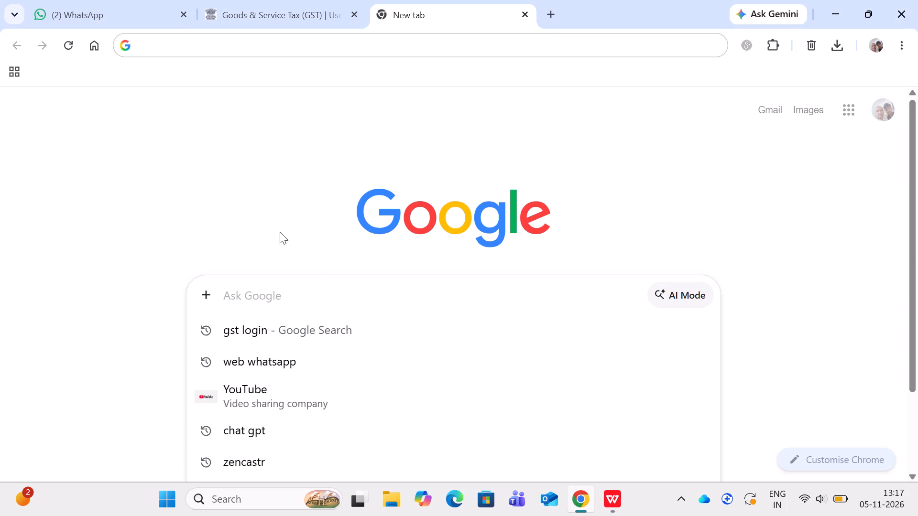
click(265, 277)
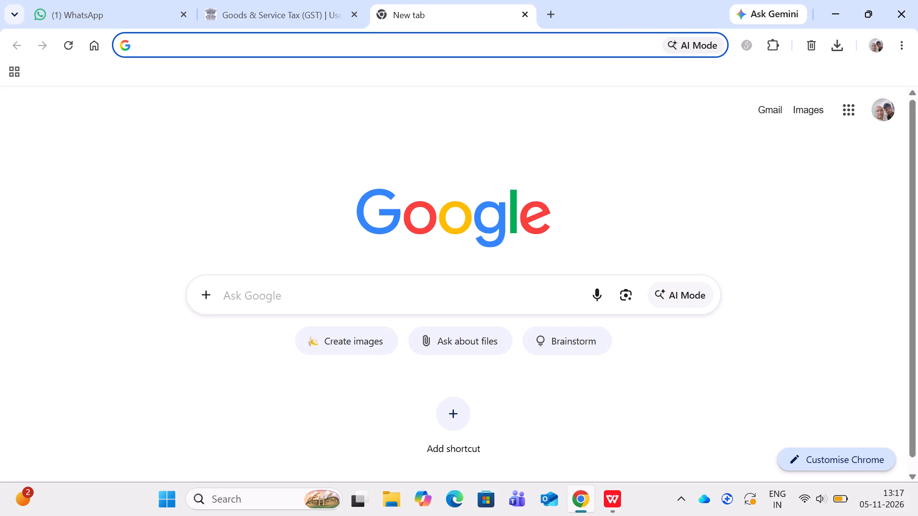
Activate the Google search box on the empty new tab page.
click(287, 294)
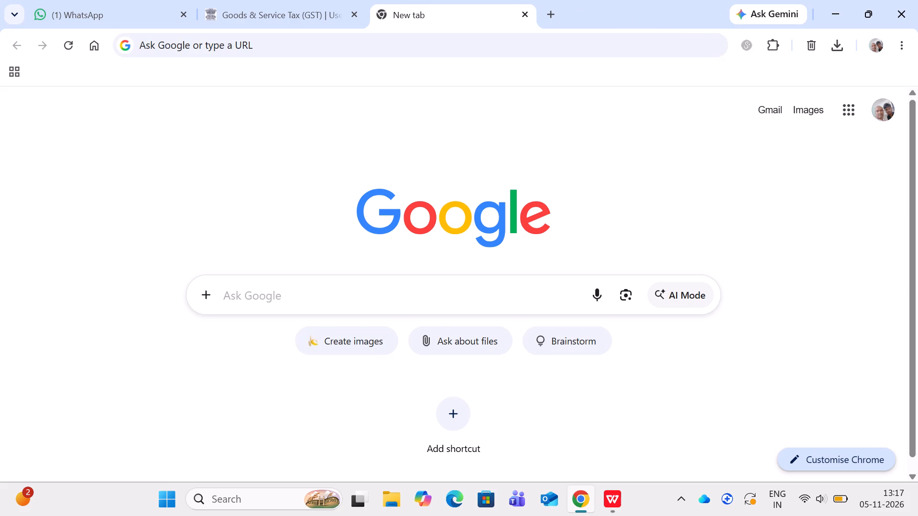
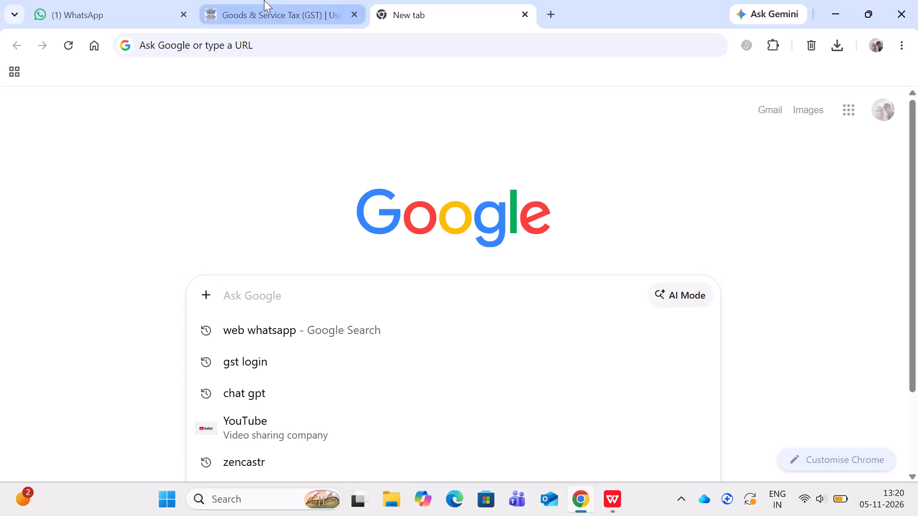
Return to the GST portal's Add Note form in the other browser tab.
click(264, 0)
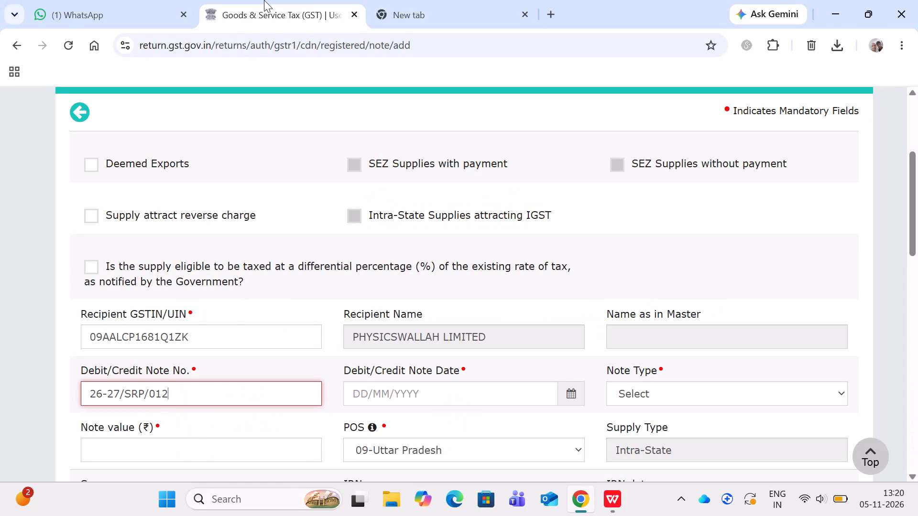
Switch to the WPS register and look through the credit note rows below and above 26-27/SRP/012, ending back on its row.
key(alt+Tab)
key(Down)
key(Down)
key(Down)
key(Down)
key(Down)
key(Down)
key(Down)
key(Down)
key(Down)
key(Down)
key(Down)
key(Down)
key(Down)
key(Down)
key(Down)
key(Down)
key(Down)
key(Down)
key(Down)
key(Down)
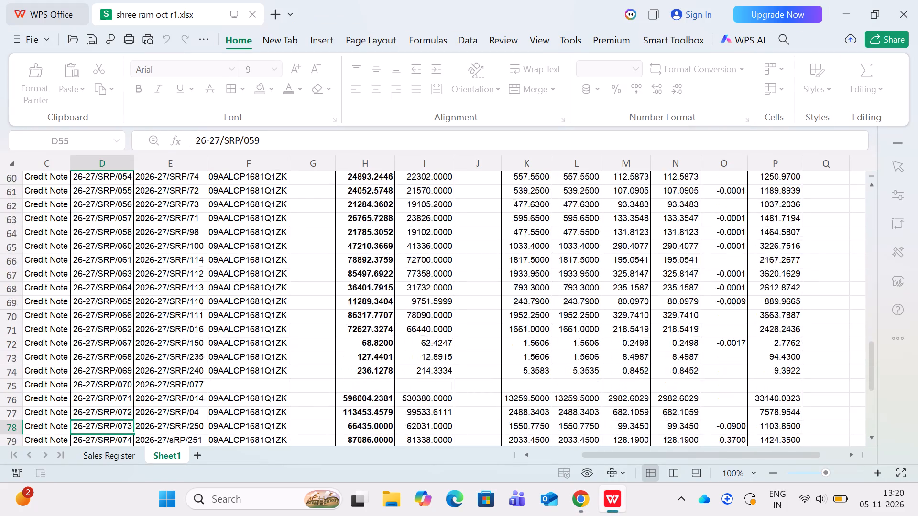
key(Down)
key(Down)
key(Up)
key(Up)
key(Up)
key(Up)
key(Up)
key(Up)
key(Up)
key(Up)
key(Up)
key(Up)
key(Up)
key(Up)
key(Up)
key(Up)
key(Up)
key(Up)
key(Up)
key(Up)
key(Up)
key(Up)
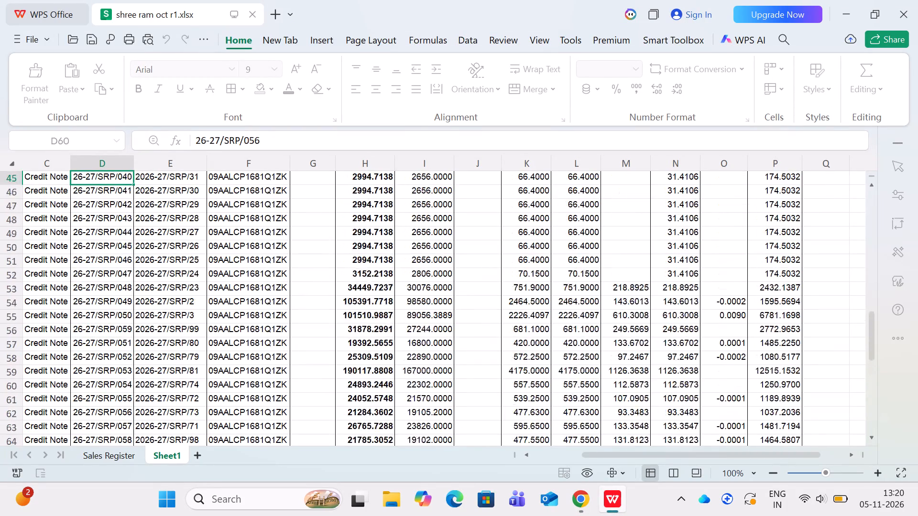
key(Up)
key(Up)
key(Up)
key(Up)
key(Up)
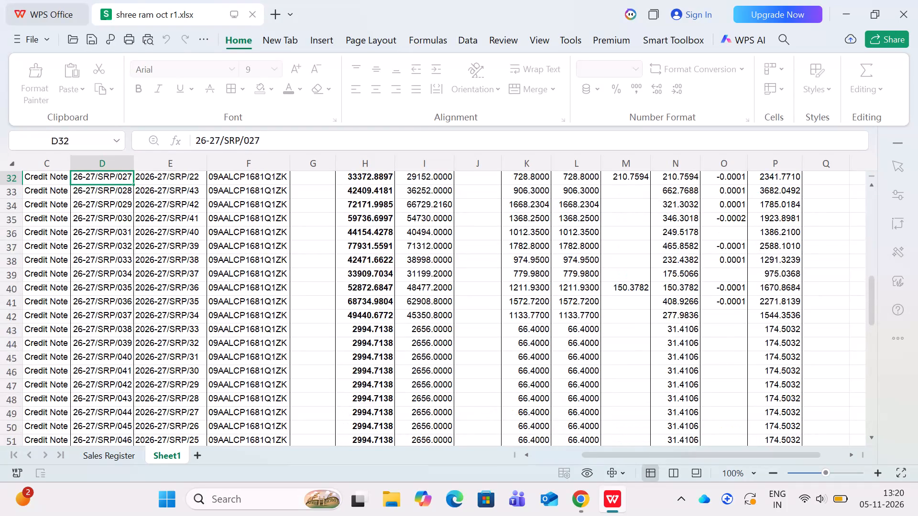
key(Up)
key(Up)
key(Up)
key(Up)
key(Up)
key(Up)
key(Up)
key(Up)
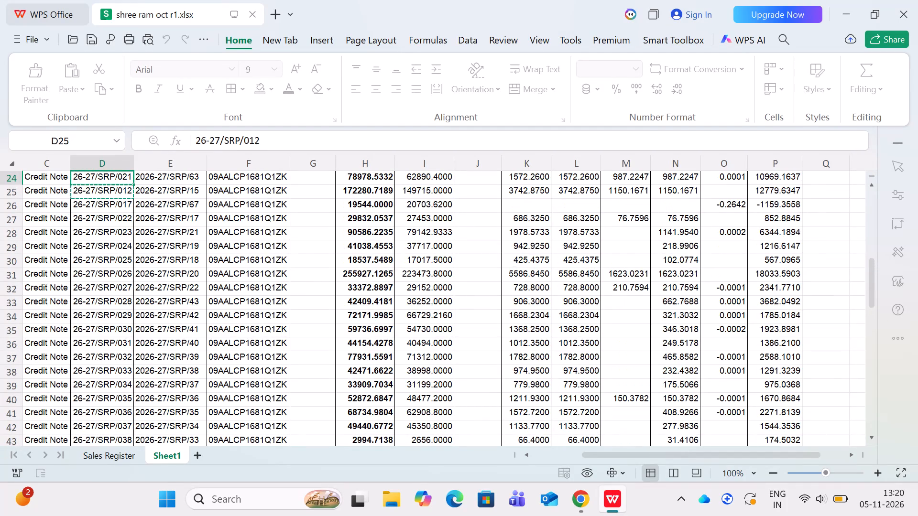
key(Down)
key(Up)
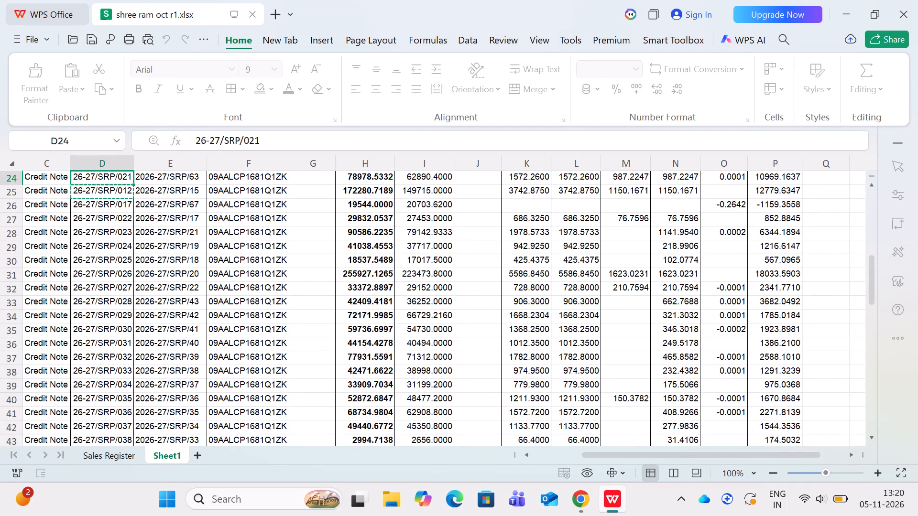
key(Down)
key(Up)
key(Up)
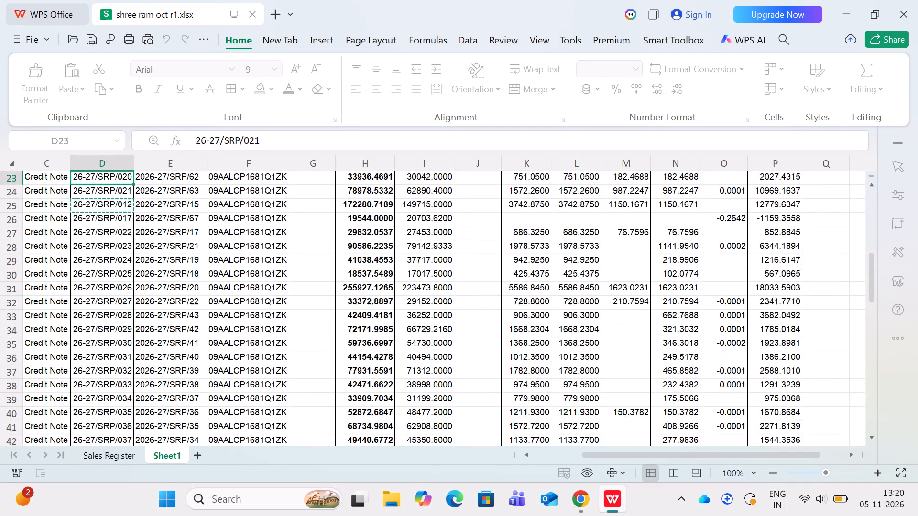
key(Up)
key(Up)
key(Up)
key(Up)
key(Up)
key(Up)
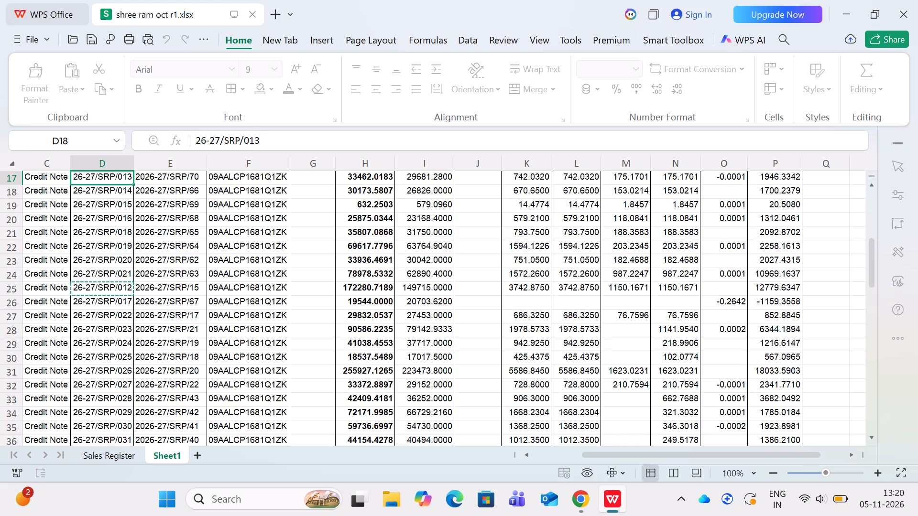
key(Down)
key(Down)
key(Down)
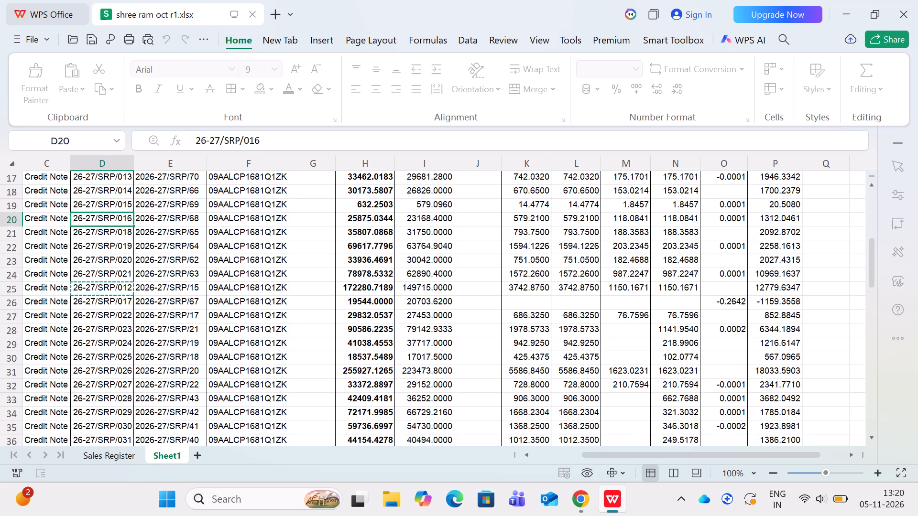
key(Down)
key(Down)
key(Down)
key(Down)
key(Down)
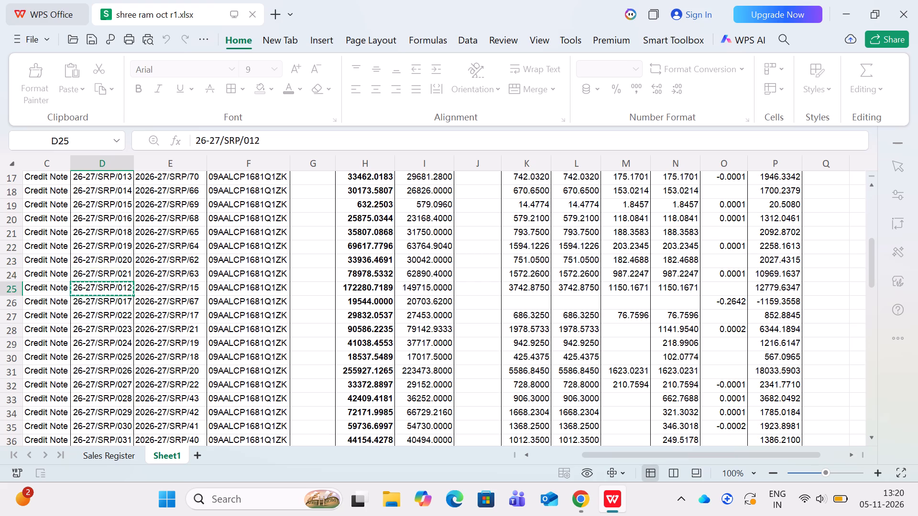
key(alt+Tab)
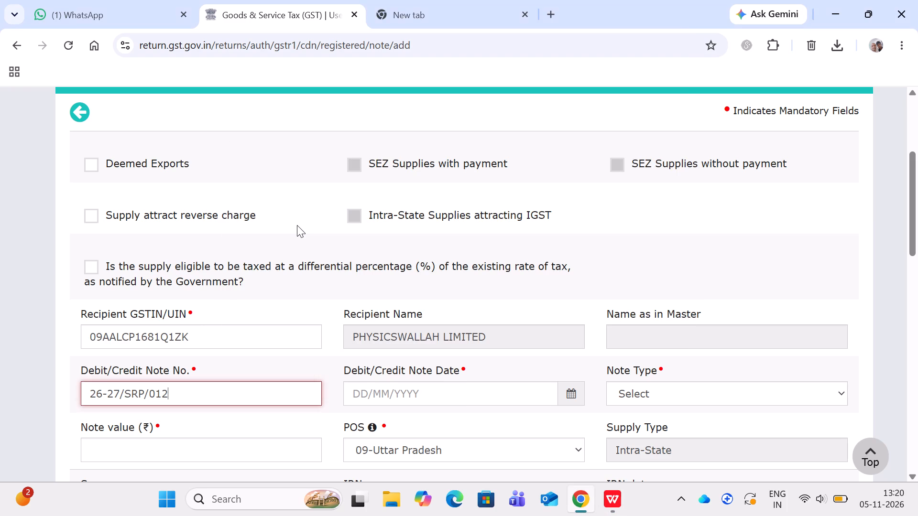
Look up the date of 26-27/SRP/012 in the WPS register and enter 07/08/2026 as the note date on the GST portal.
key(alt+Tab)
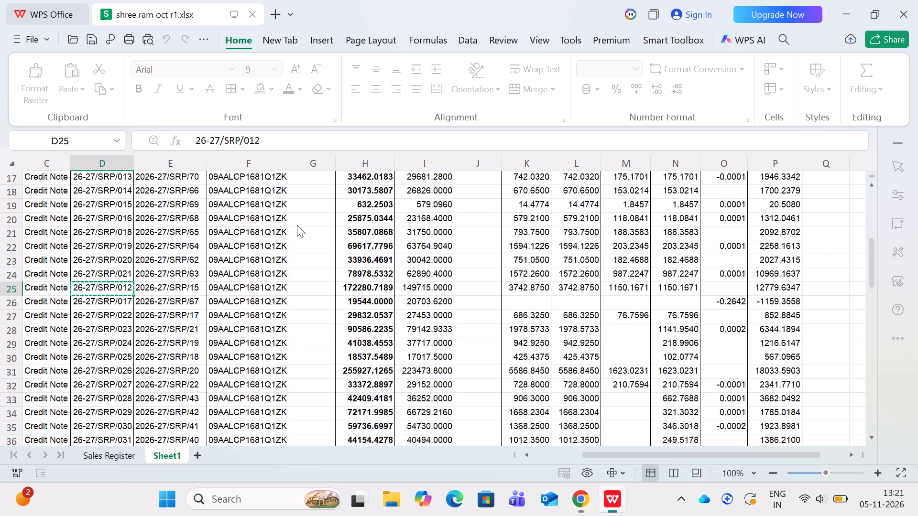
key(Left)
key(Left)
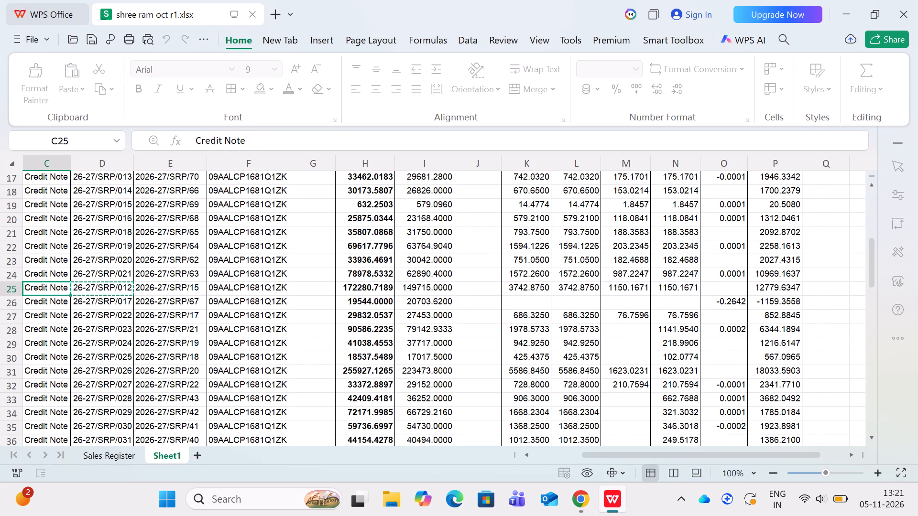
key(Left)
key(Left)
key(alt+Tab)
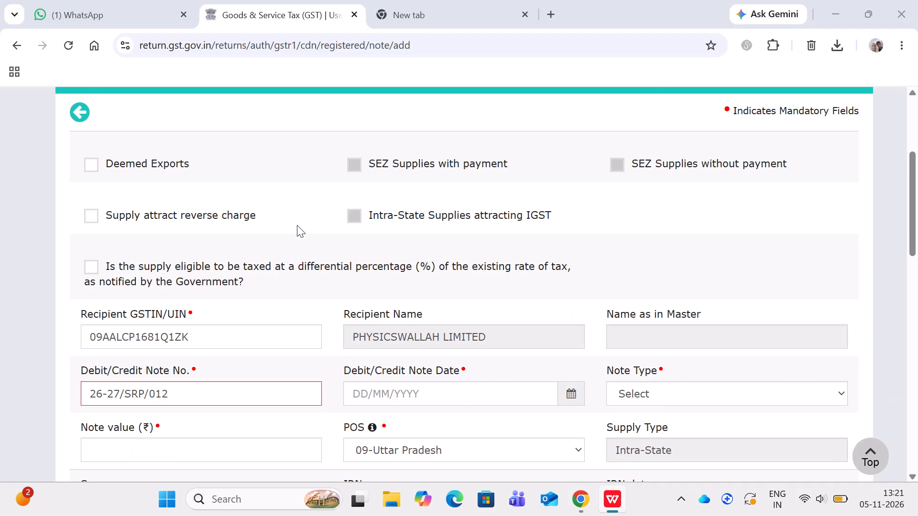
click(440, 388)
scroll(440, 388, down, 2)
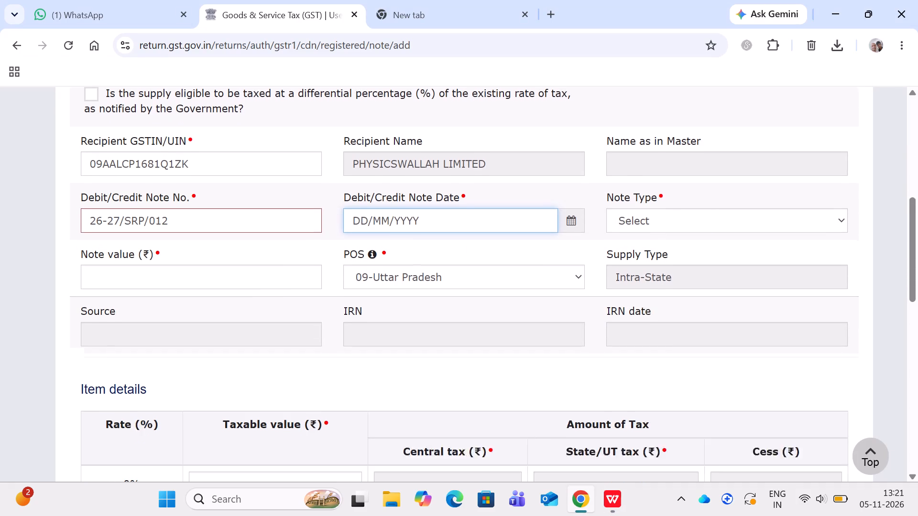
scroll(440, 388, down, 2)
click(390, 188)
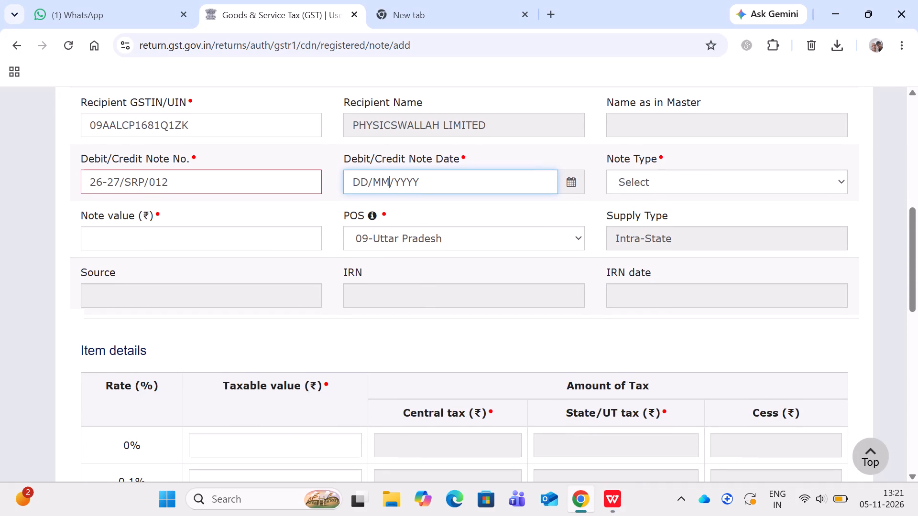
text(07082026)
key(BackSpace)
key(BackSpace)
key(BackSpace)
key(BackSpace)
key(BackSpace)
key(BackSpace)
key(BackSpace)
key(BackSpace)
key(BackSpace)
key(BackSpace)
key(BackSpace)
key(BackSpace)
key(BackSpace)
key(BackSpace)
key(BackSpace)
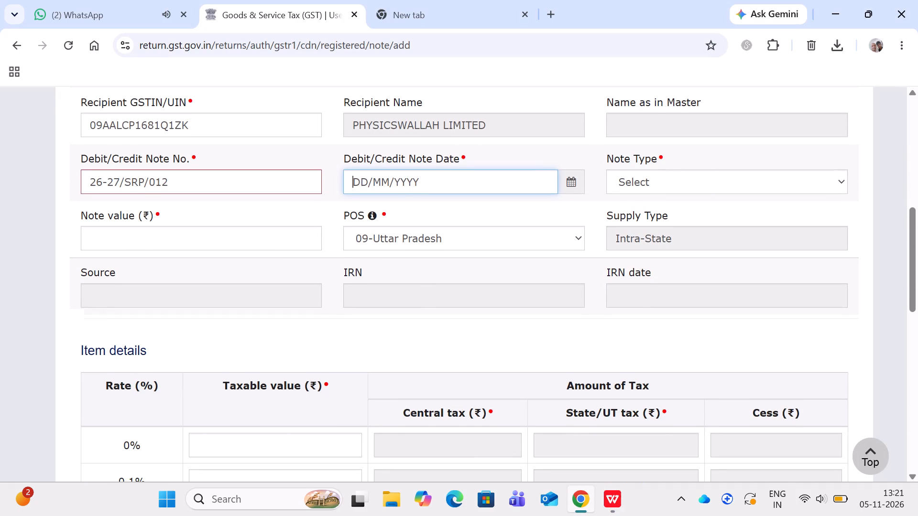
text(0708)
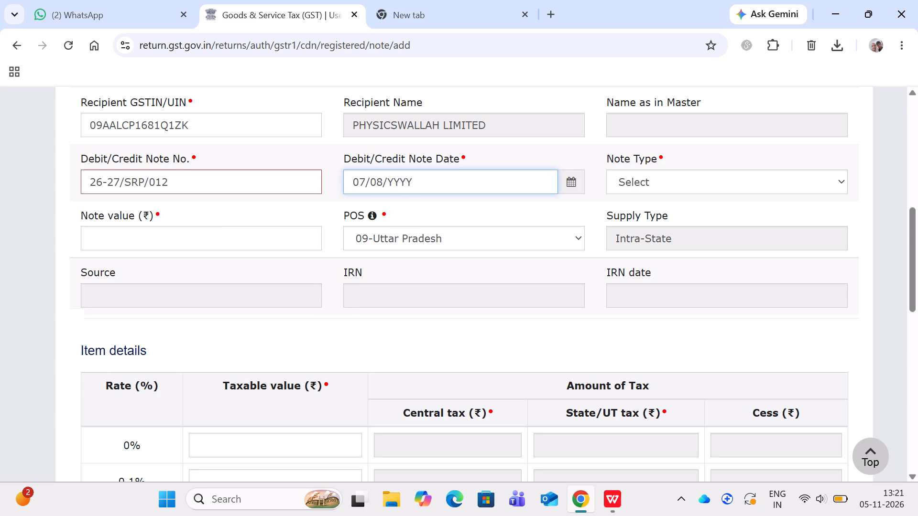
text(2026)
Set the note type of 26-27/SRP/012 to Credit.
click(681, 187)
click(637, 227)
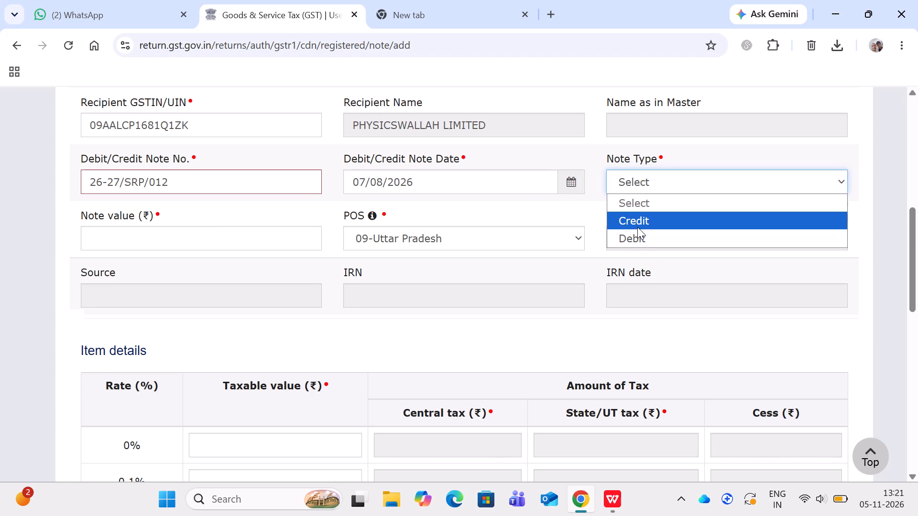
Look up the total of 26-27/SRP/012 in the WPS register and enter 172280.71 as the note value on the GST portal.
click(238, 236)
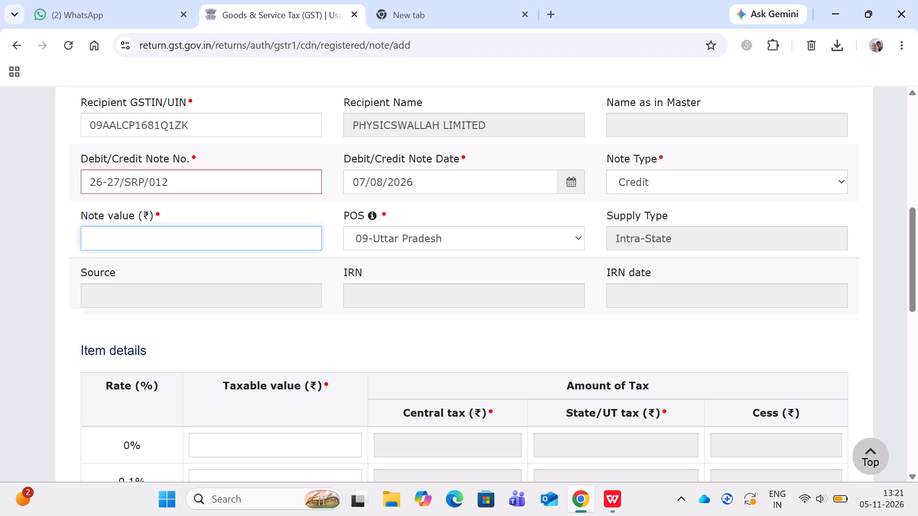
key(alt+Tab)
key(Right)
key(Right)
key(Right)
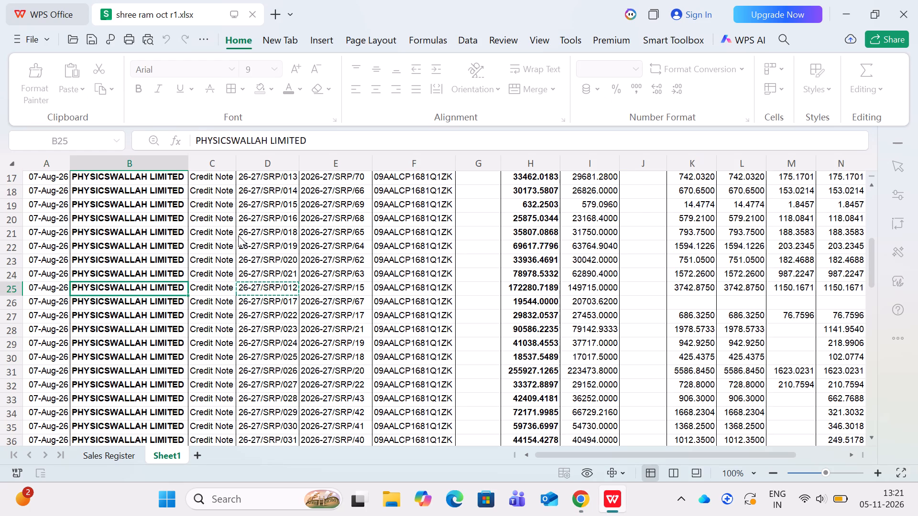
key(Right)
key(Right)
key(Right)
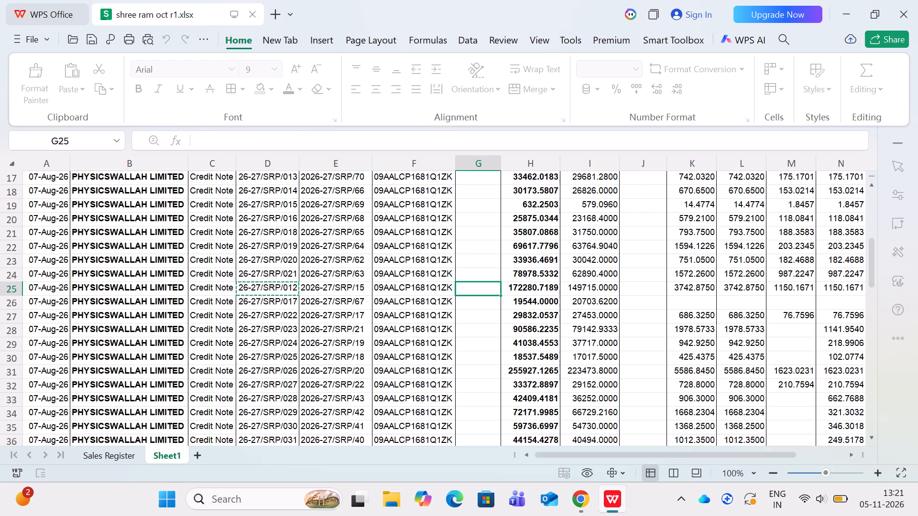
key(Right)
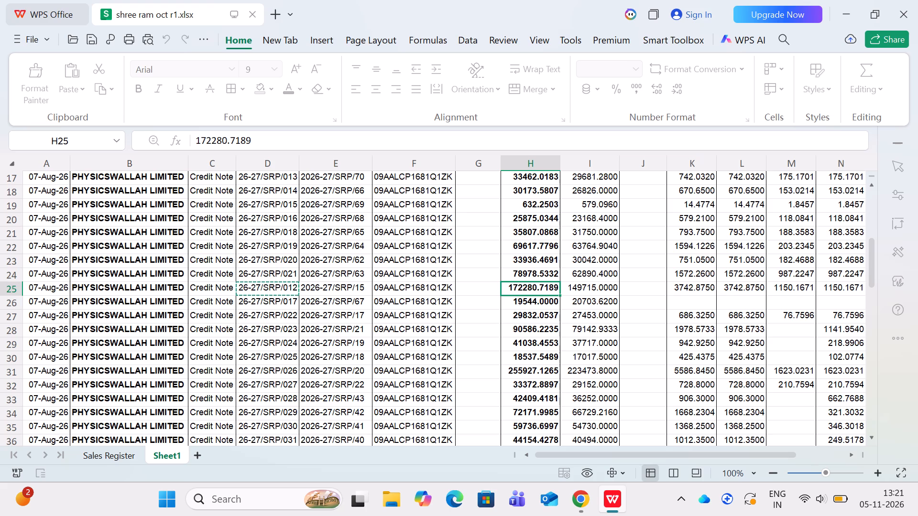
key(alt+Tab)
key(1)
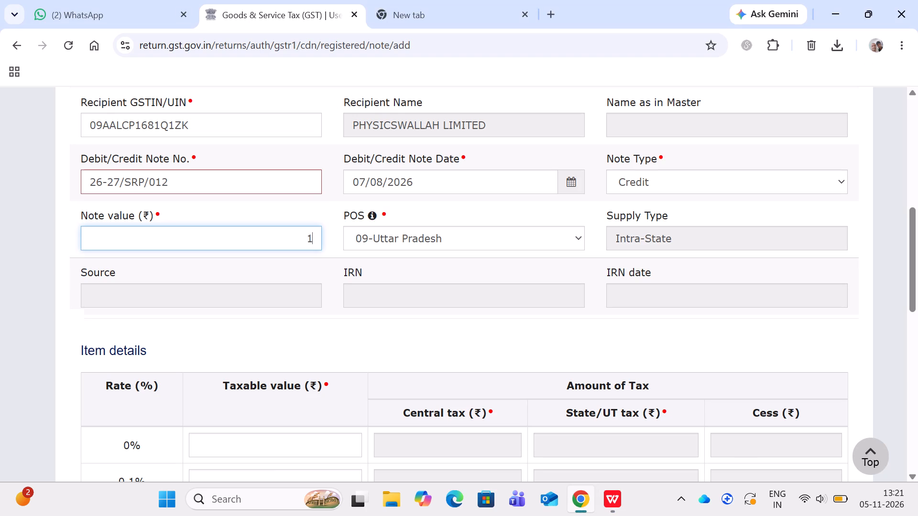
key(7)
key(alt+Tab)
key(alt+Tab)
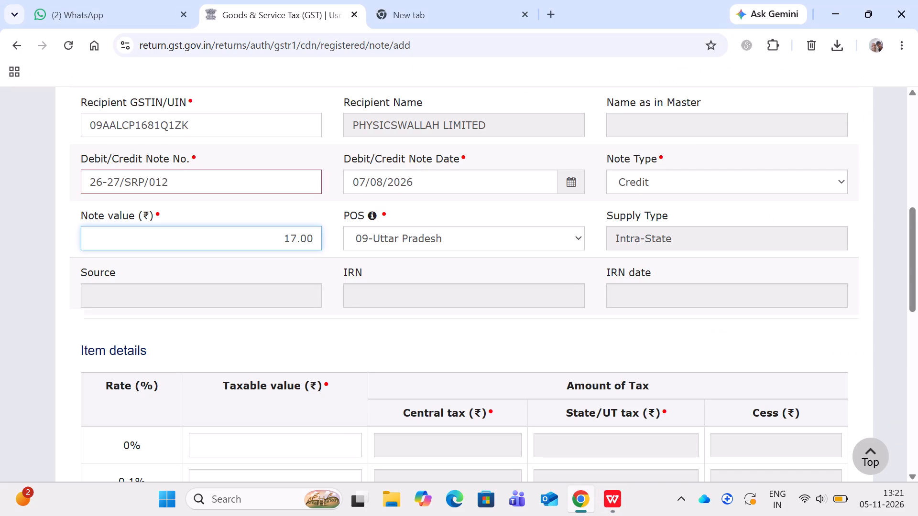
key(BackSpace)
key(BackSpace)
key(BackSpace)
text(2280)
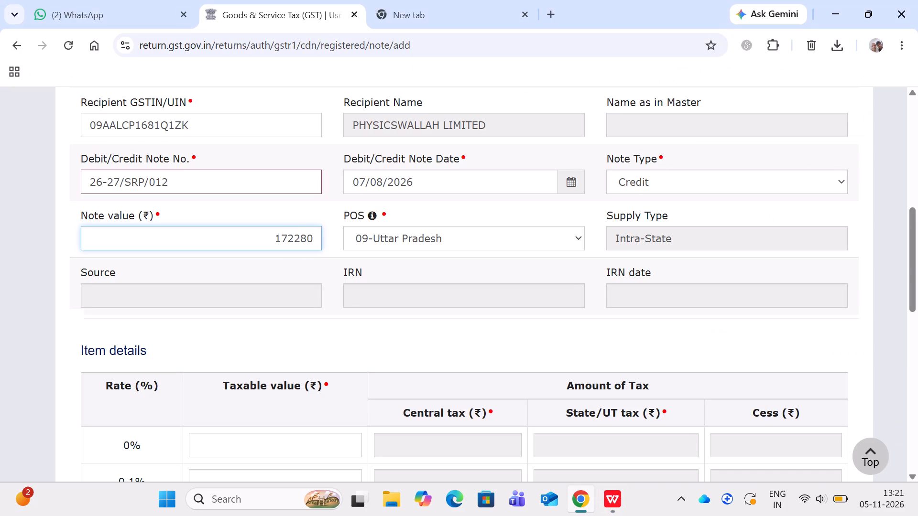
key(period)
key(alt+Tab)
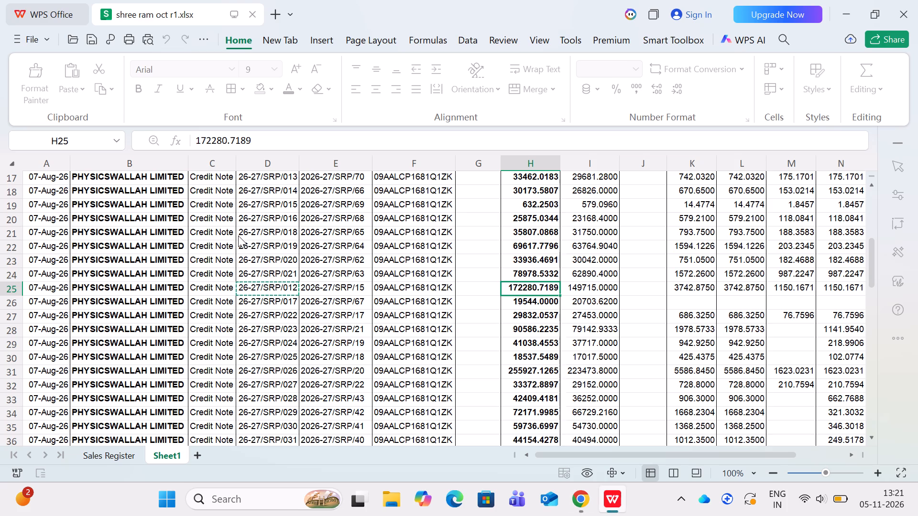
key(alt+Tab)
key(BackSpace)
key(BackSpace)
key(BackSpace)
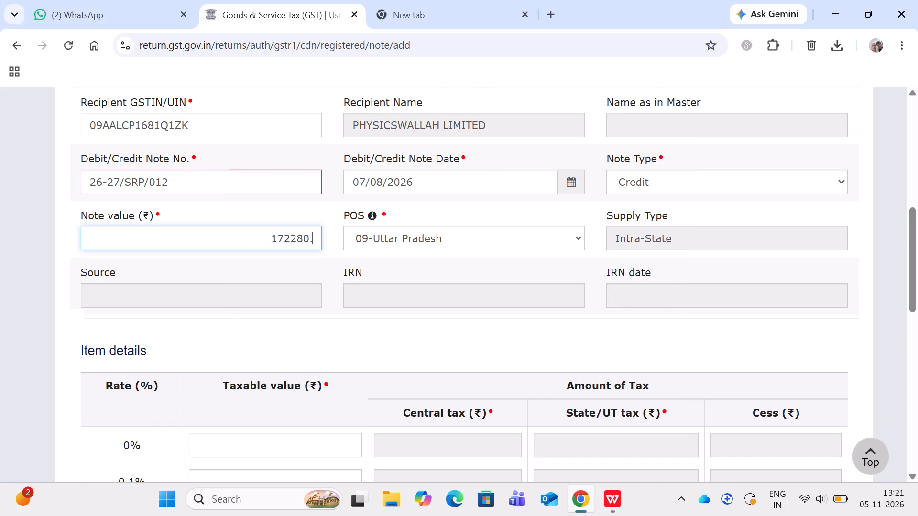
text(71)
Open the 5% taxable value for entry in the item details and switch to the WPS register to look up the taxable amount of 26-27/SRP/012.
scroll(238, 236, down, 2)
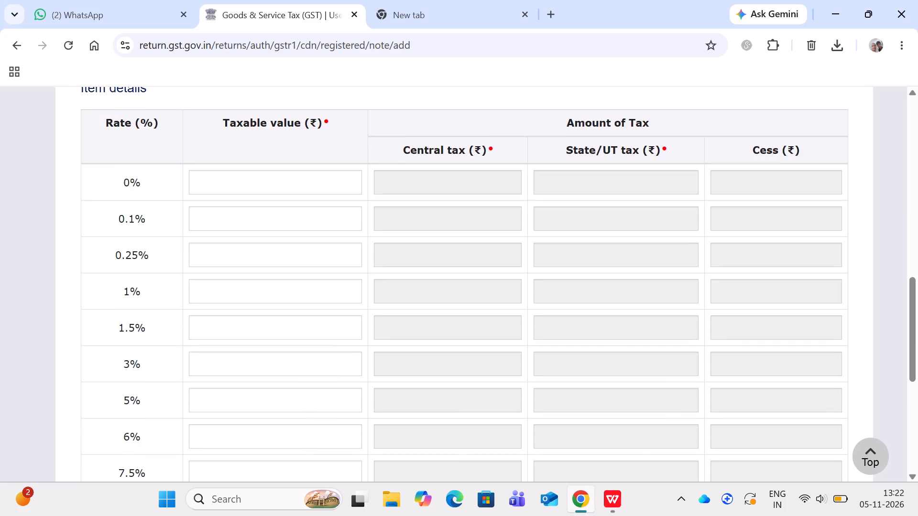
scroll(238, 236, down, 3)
click(351, 273)
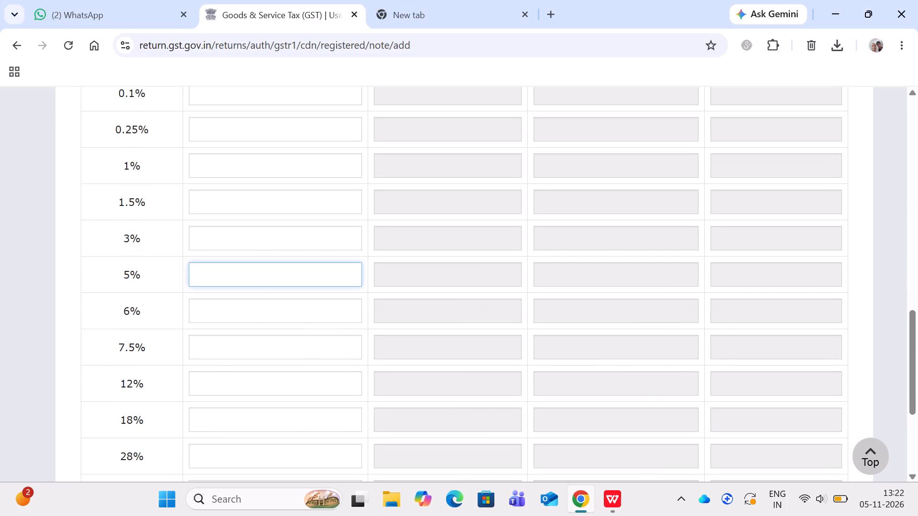
key(alt+Tab)
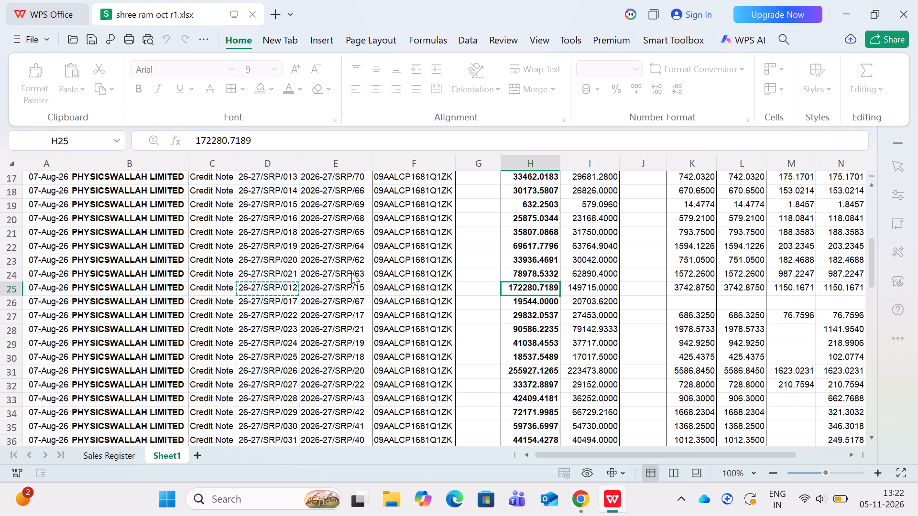
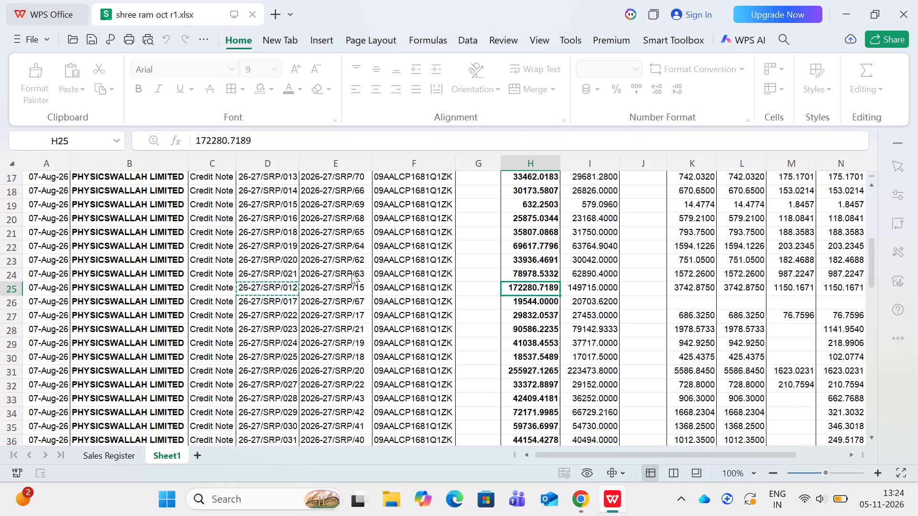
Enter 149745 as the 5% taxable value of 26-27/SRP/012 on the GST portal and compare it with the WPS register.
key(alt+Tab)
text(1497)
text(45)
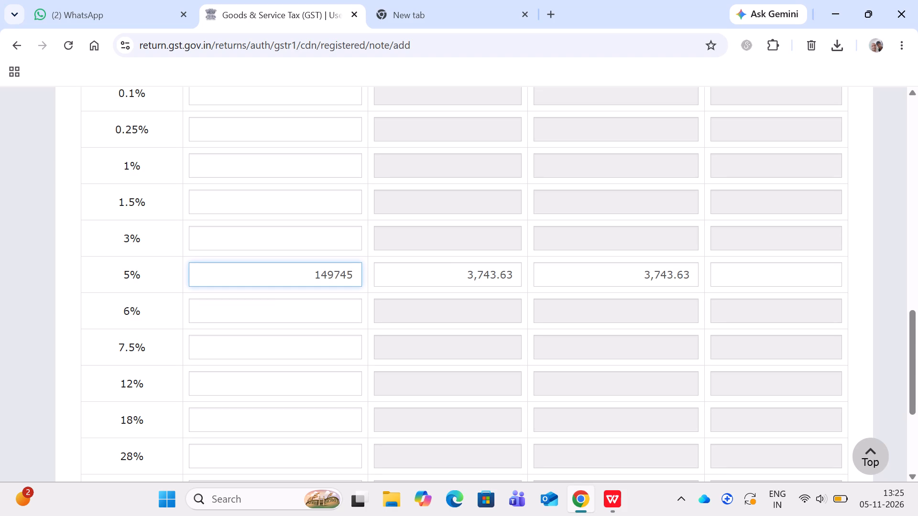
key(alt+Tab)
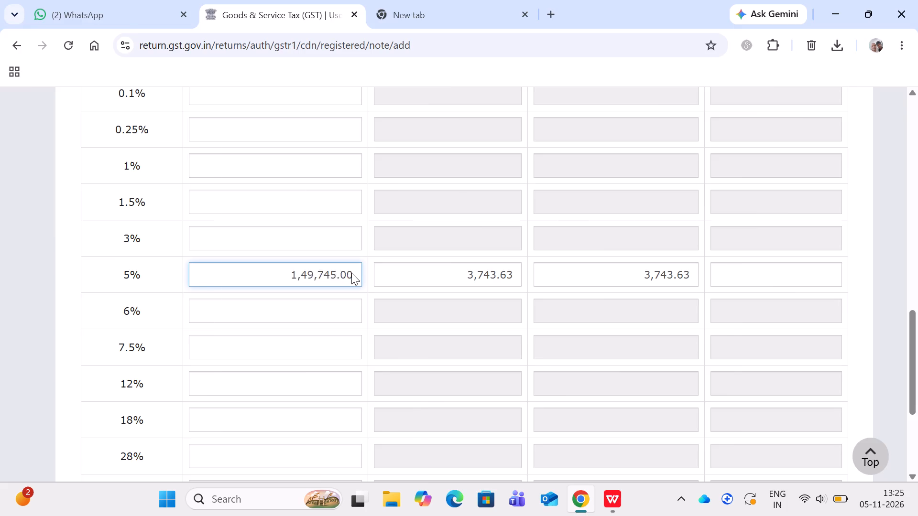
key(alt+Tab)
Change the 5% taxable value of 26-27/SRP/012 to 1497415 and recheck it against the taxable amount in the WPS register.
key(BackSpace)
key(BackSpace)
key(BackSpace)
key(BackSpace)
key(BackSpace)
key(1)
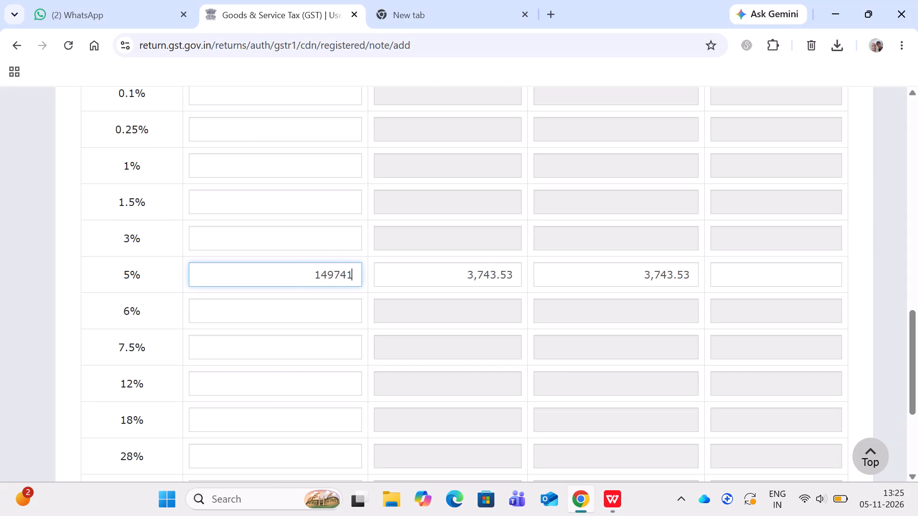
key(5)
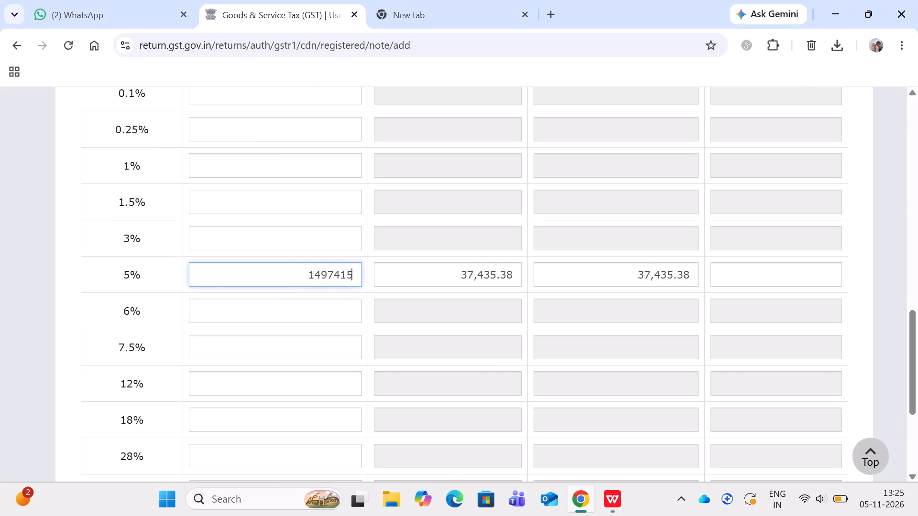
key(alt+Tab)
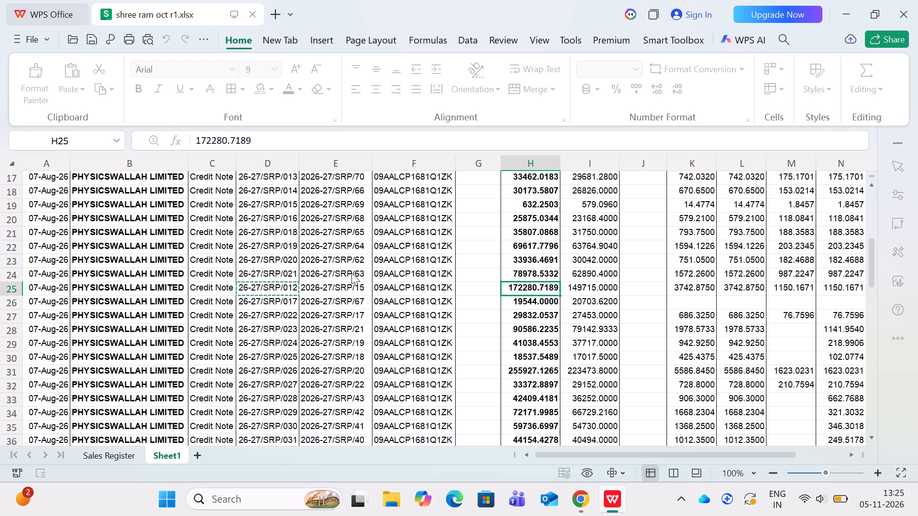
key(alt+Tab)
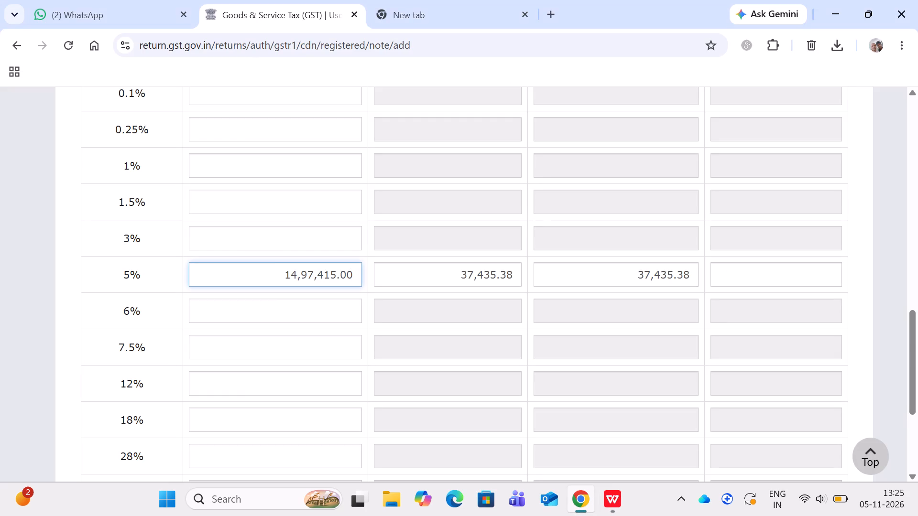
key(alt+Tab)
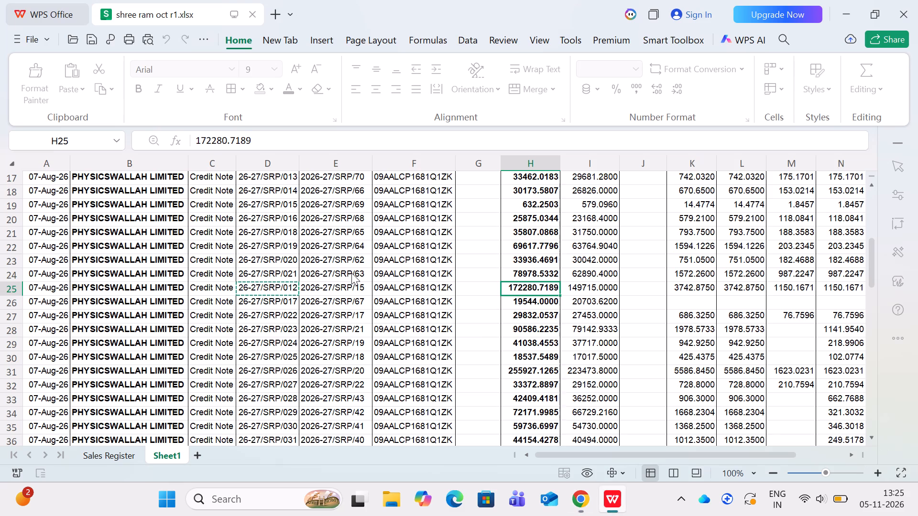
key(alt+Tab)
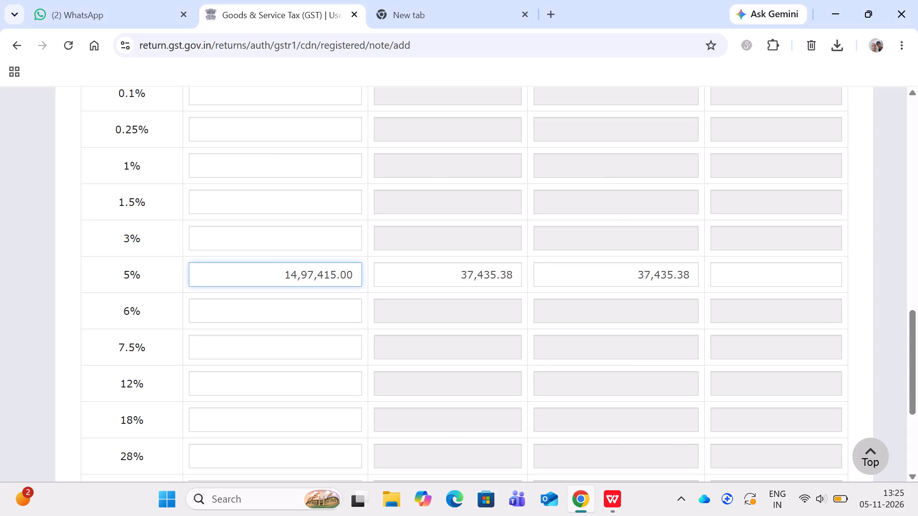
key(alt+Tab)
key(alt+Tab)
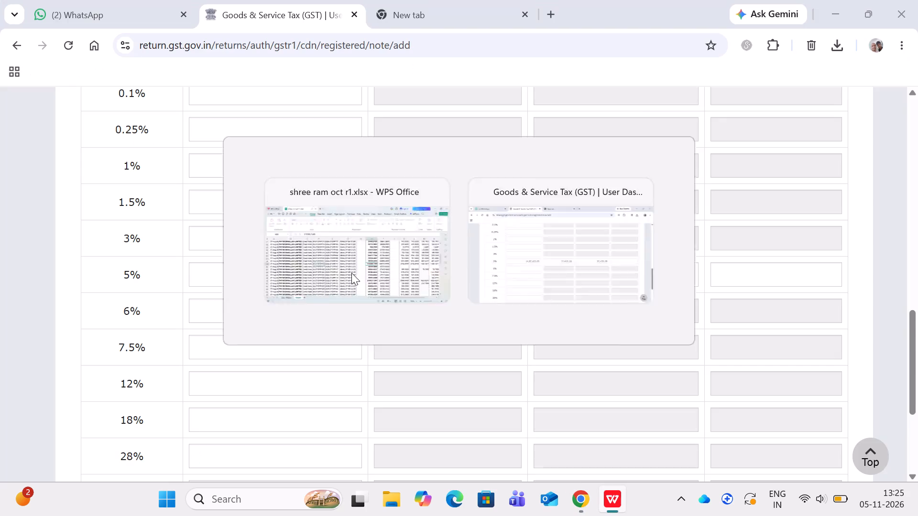
Correct the 5% taxable value of 26-27/SRP/012 to 149715 on the GST portal and verify it against the WPS register.
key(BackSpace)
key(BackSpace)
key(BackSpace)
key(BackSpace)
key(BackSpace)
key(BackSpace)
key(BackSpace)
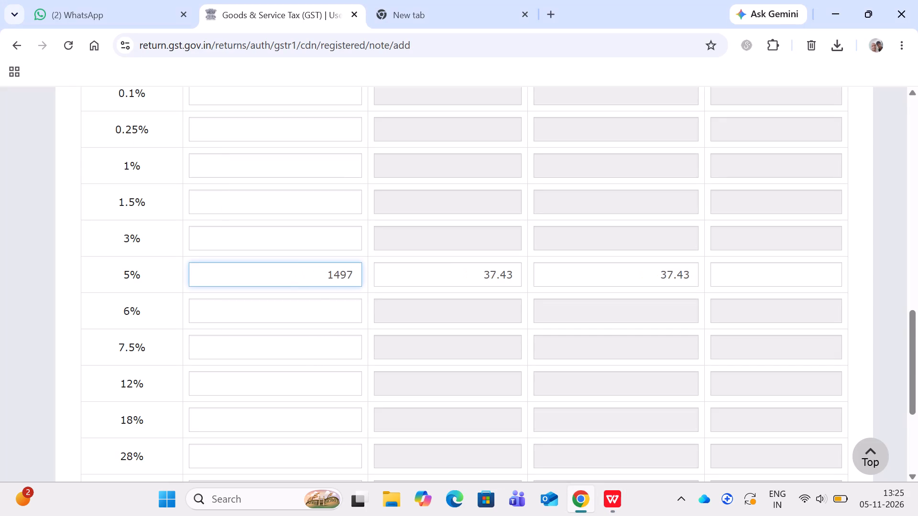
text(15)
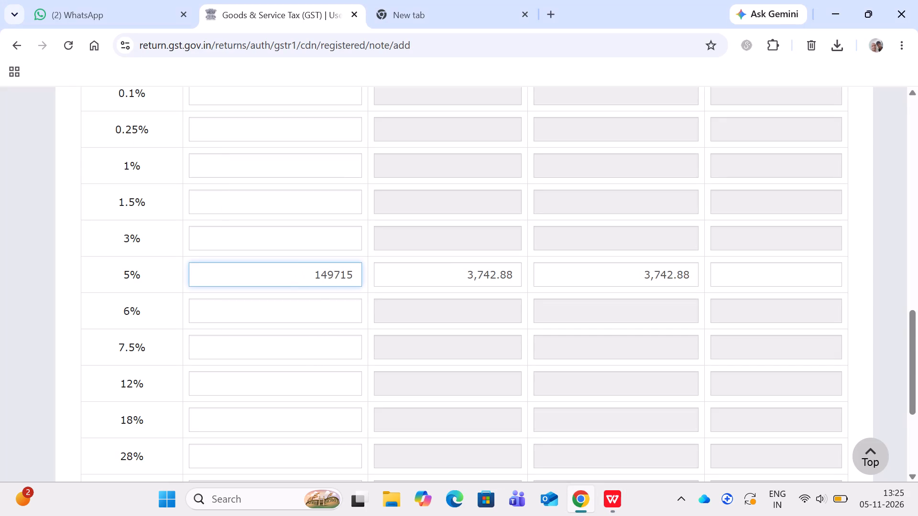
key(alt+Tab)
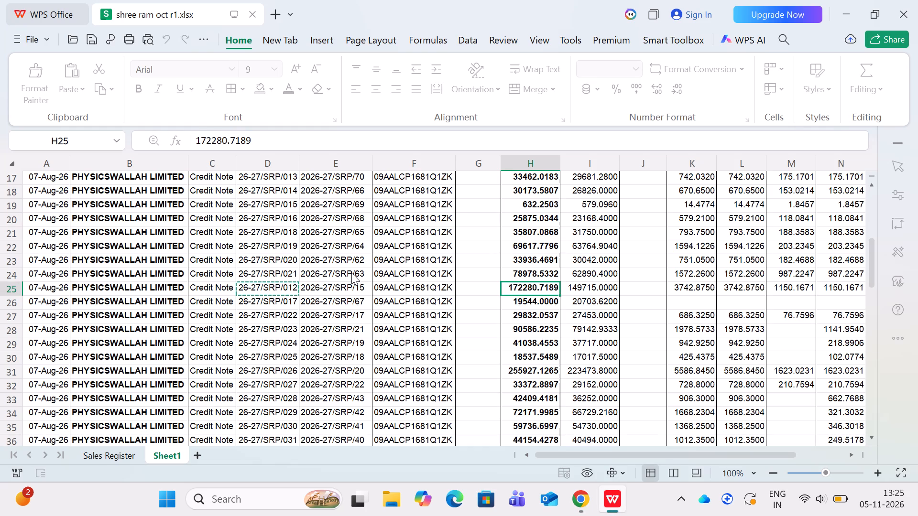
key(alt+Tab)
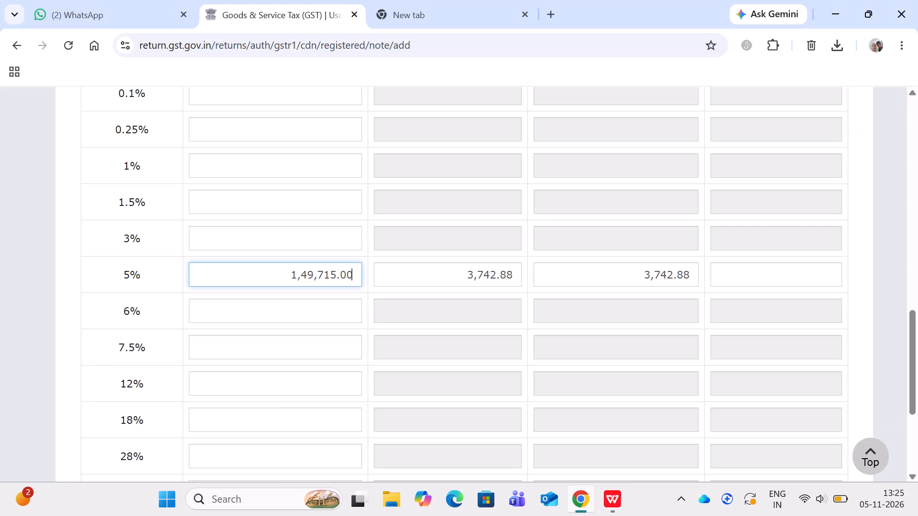
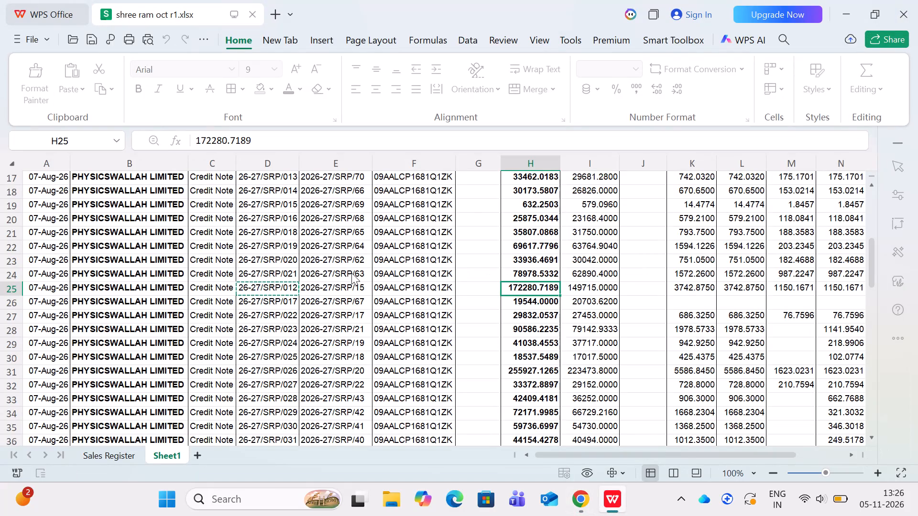
Check the 5% tax of 26-27/SRP/012 in the WPS register, and enter 12779 as its 18% taxable value on the GST portal.
key(Right)
key(Right)
key(Right)
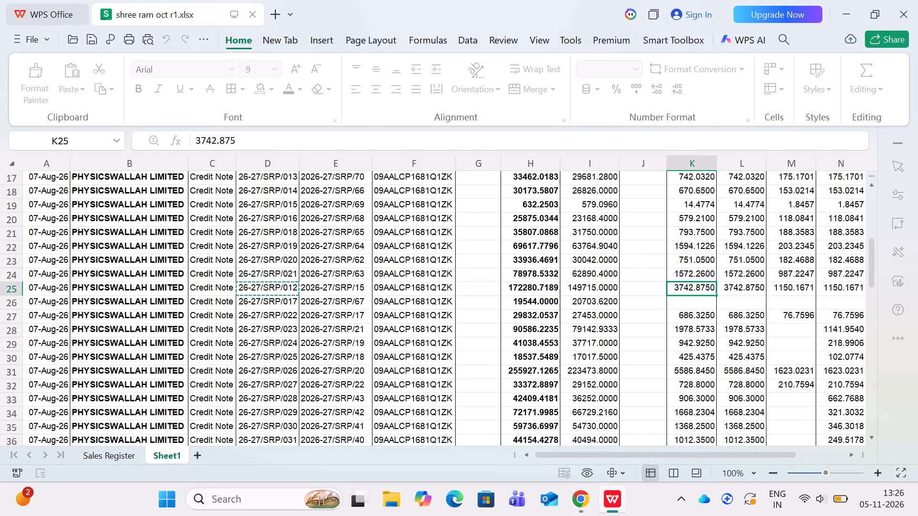
key(alt+Tab)
key(alt+Tab)
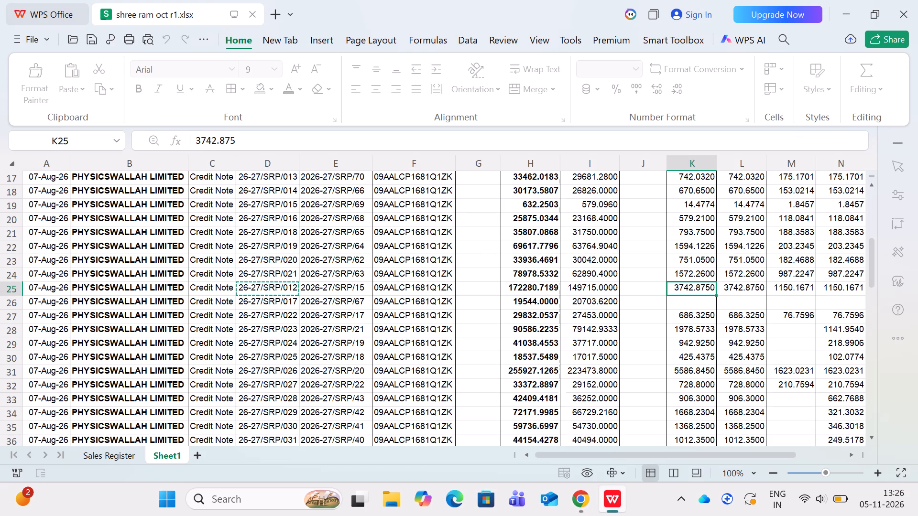
key(Right)
key(Right)
key(Right)
key(Right)
key(Right)
key(Right)
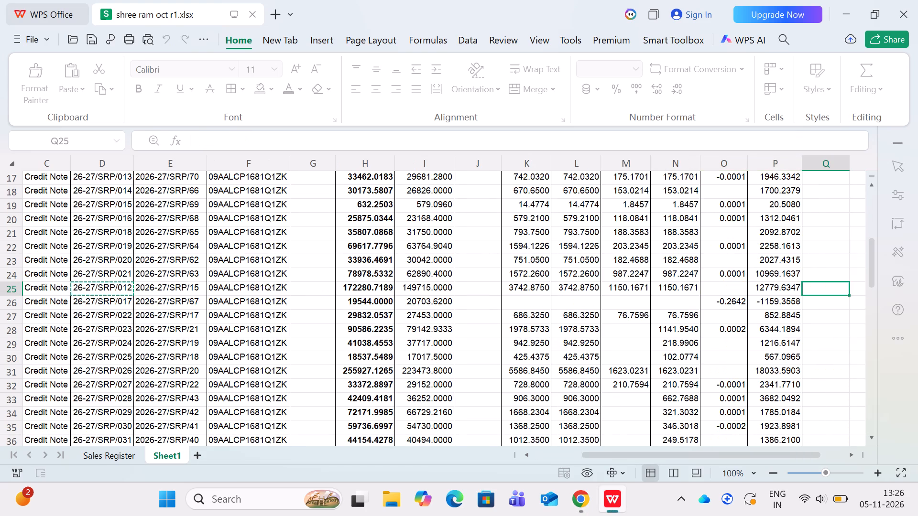
key(Left)
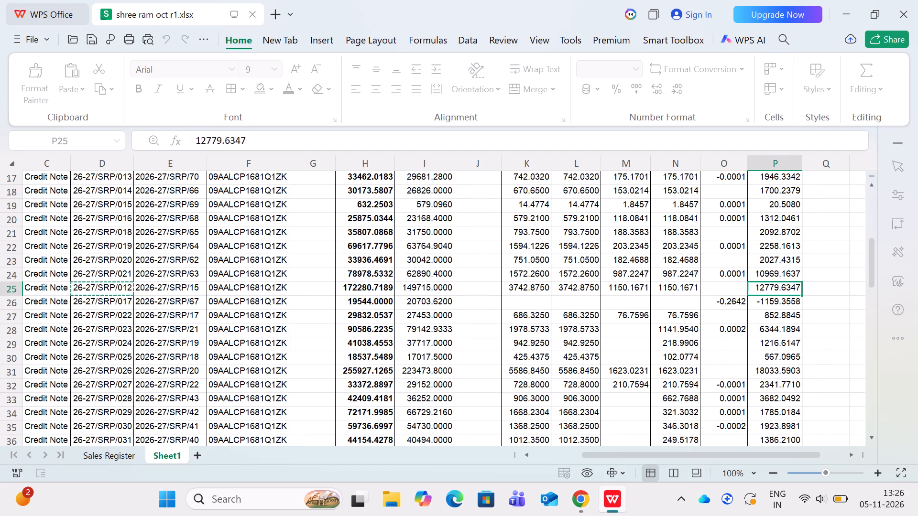
key(alt+Tab)
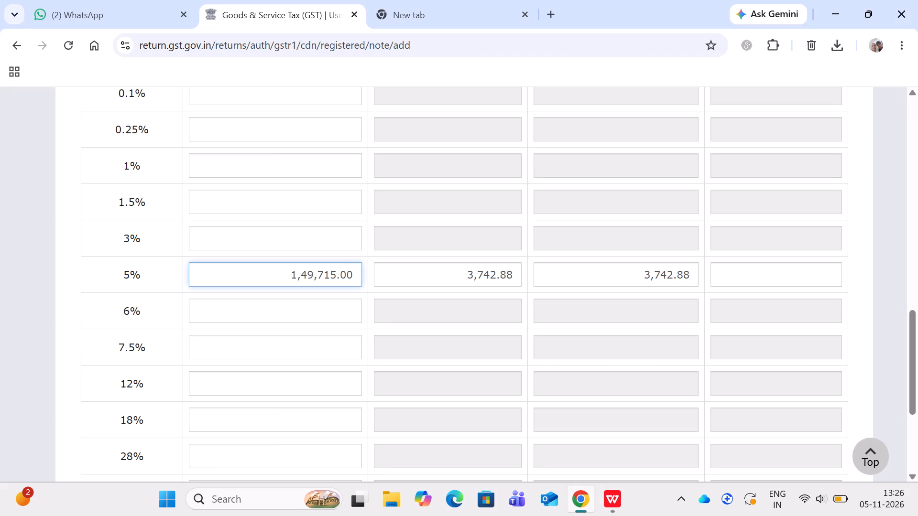
click(280, 417)
text(12)
text(779)
Set the 18% taxable value of 26-27/SRP/012 to 12779.63 and check it against the WPS register.
key(alt+Tab)
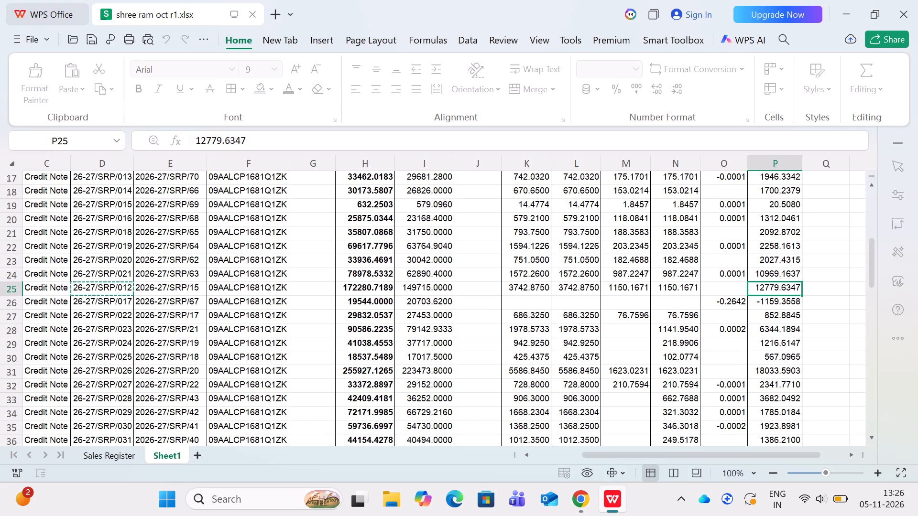
key(alt+Tab)
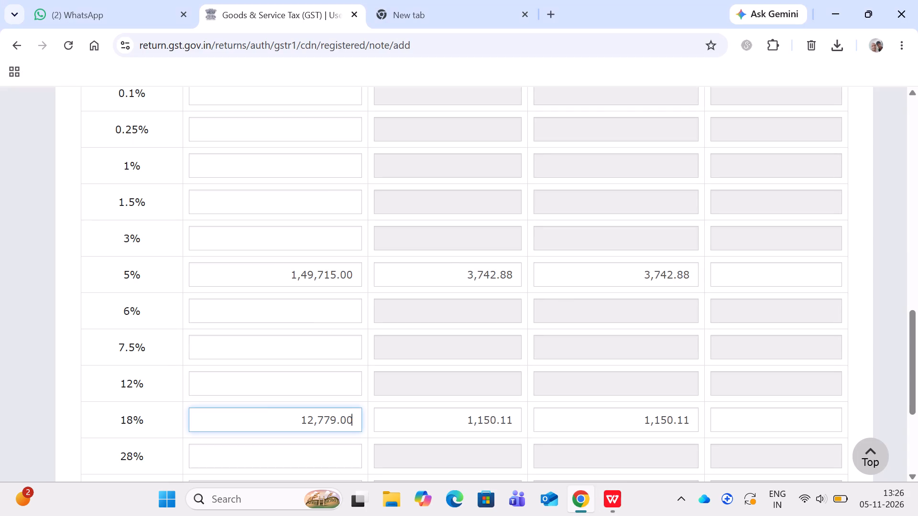
key(BackSpace)
key(BackSpace)
key(BackSpace)
text(63)
key(alt+Tab)
key(alt+Tab)
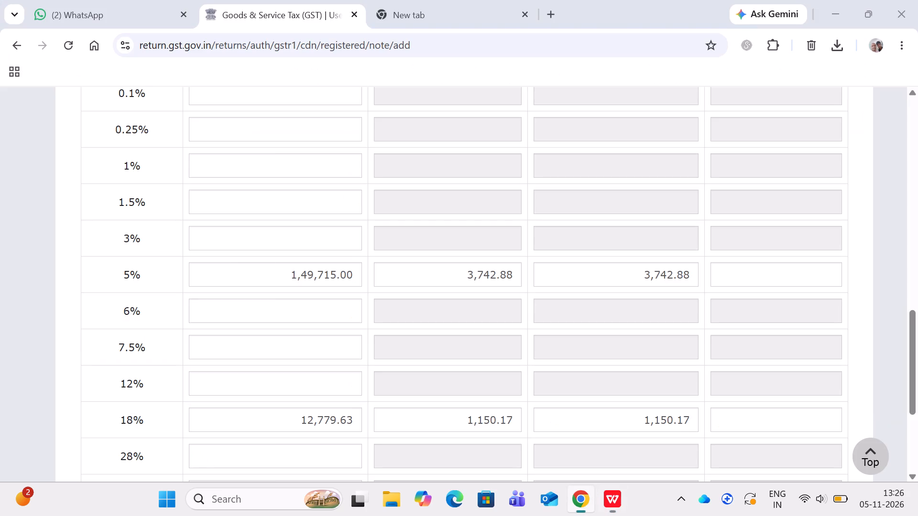
key(alt+Tab)
key(alt+Tab)
Save credit note 26-27/SRP/012 on the GST portal.
scroll(280, 417, down, 3)
click(827, 368)
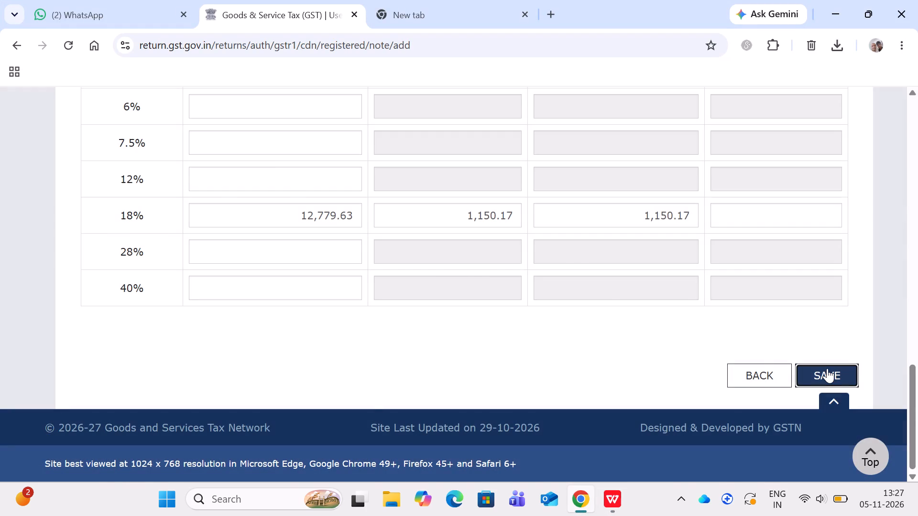
key(alt+Tab)
key(alt+Tab)
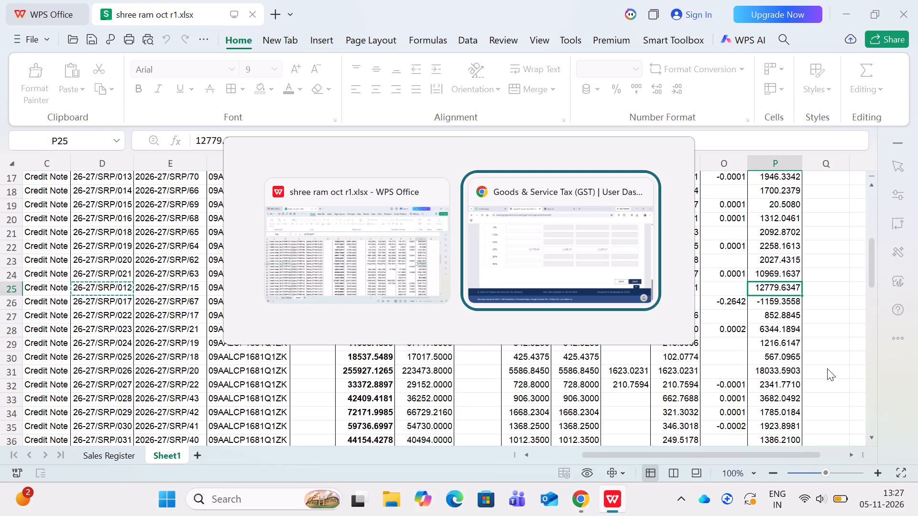
key(Return)
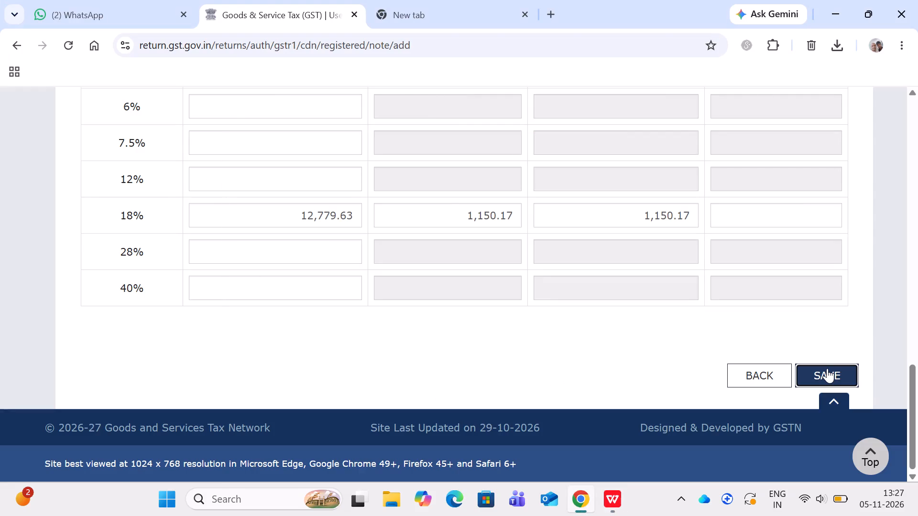
click(826, 369)
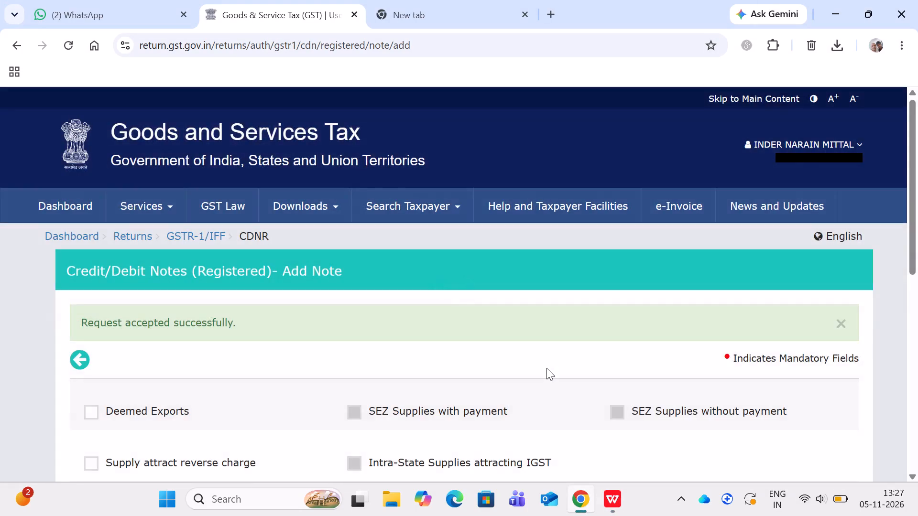
Copy credit note number 26-27/SRP/017 from the WPS register into the new note's number on the GST portal.
scroll(546, 368, down, 4)
click(150, 253)
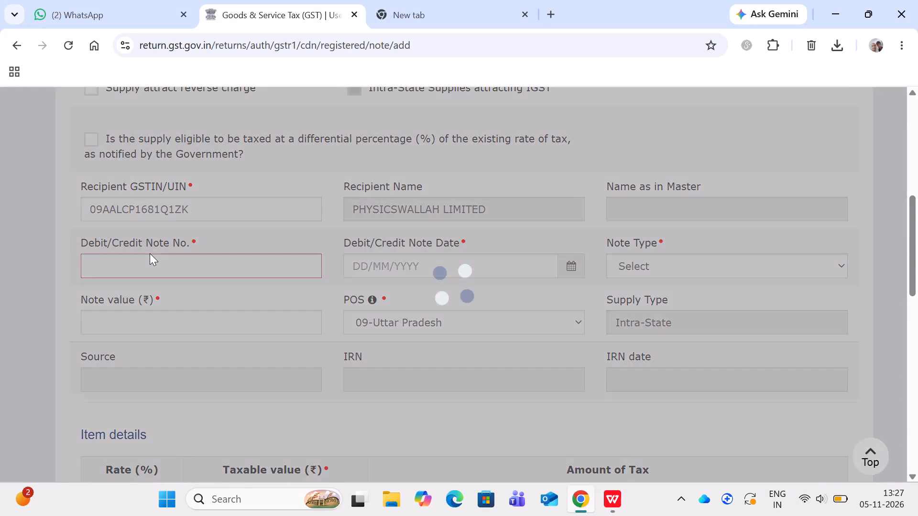
click(164, 271)
key(alt+Tab)
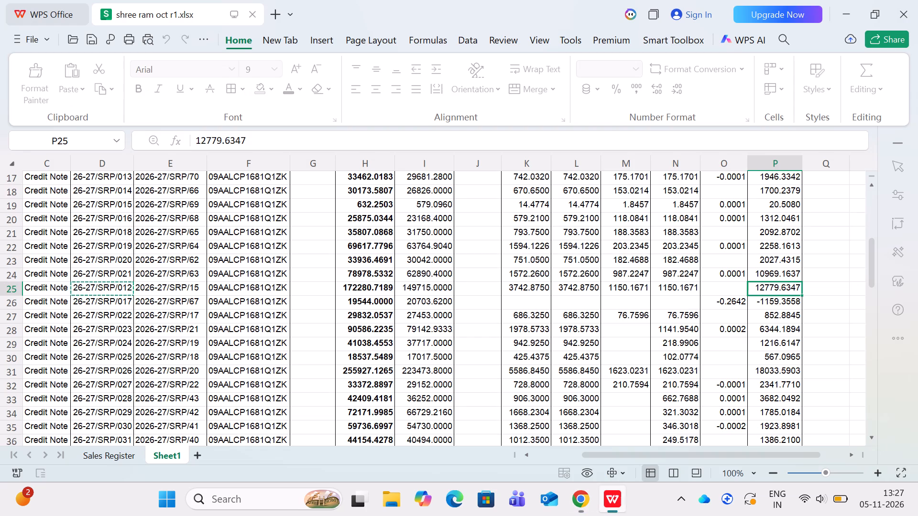
click(106, 289)
key(Down)
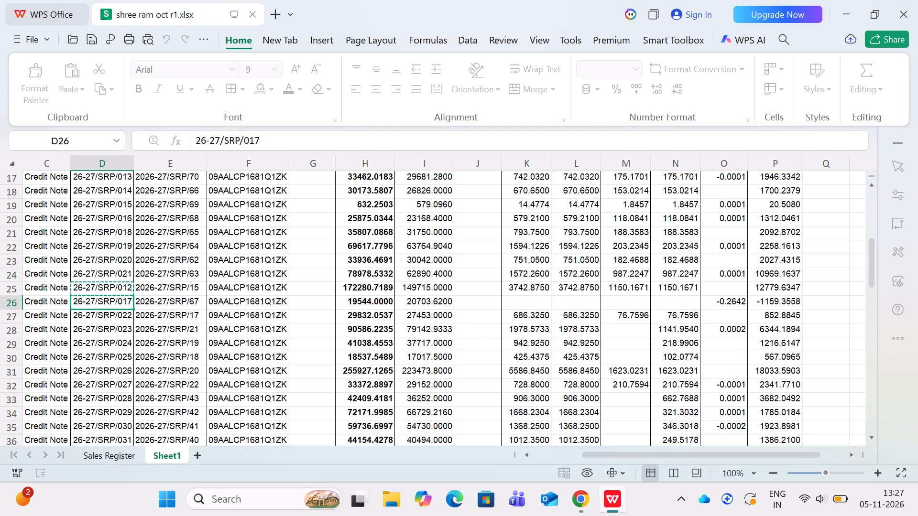
key(ctrl+c)
key(alt+Tab)
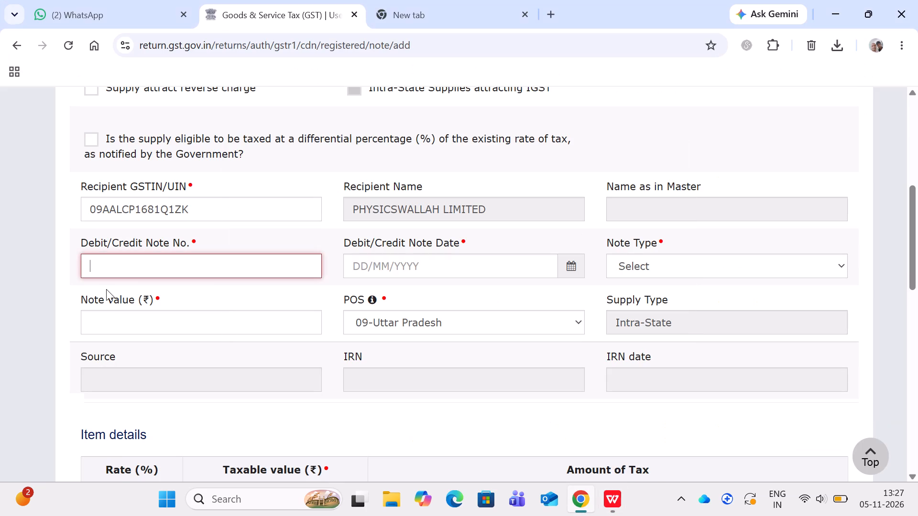
click(162, 273)
key(ctrl+v)
Look up the date of credit note 26-27/SRP/017 in the WPS register and return to the GST portal.
key(alt+Tab)
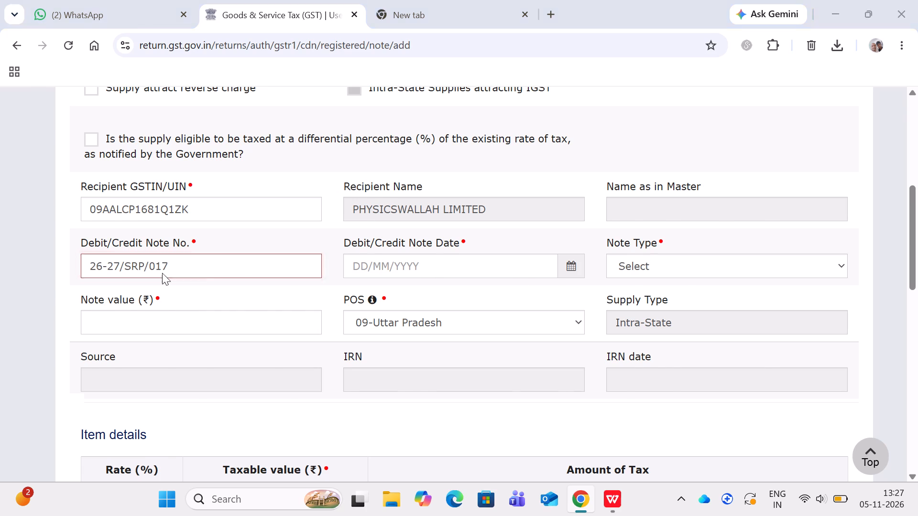
key(Left)
key(Left)
key(Left)
key(Left)
key(Left)
key(Left)
key(Left)
key(Left)
key(Left)
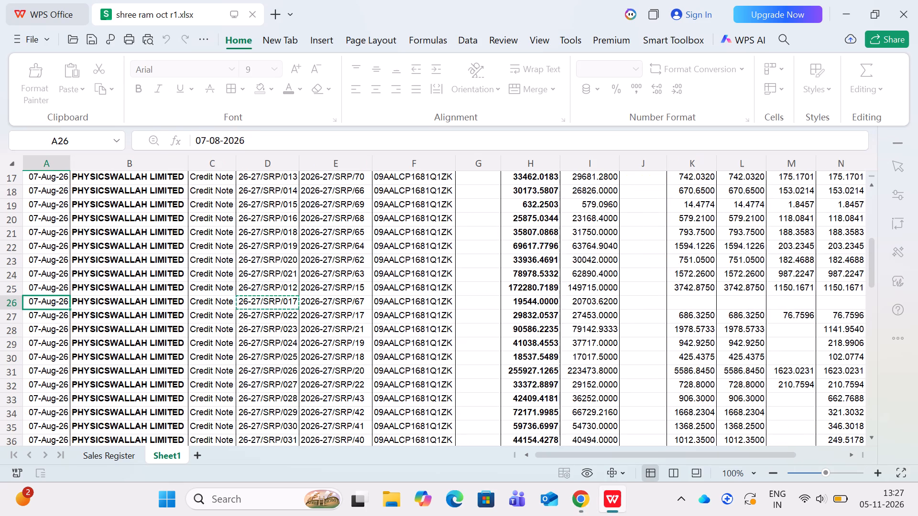
key(alt+Tab)
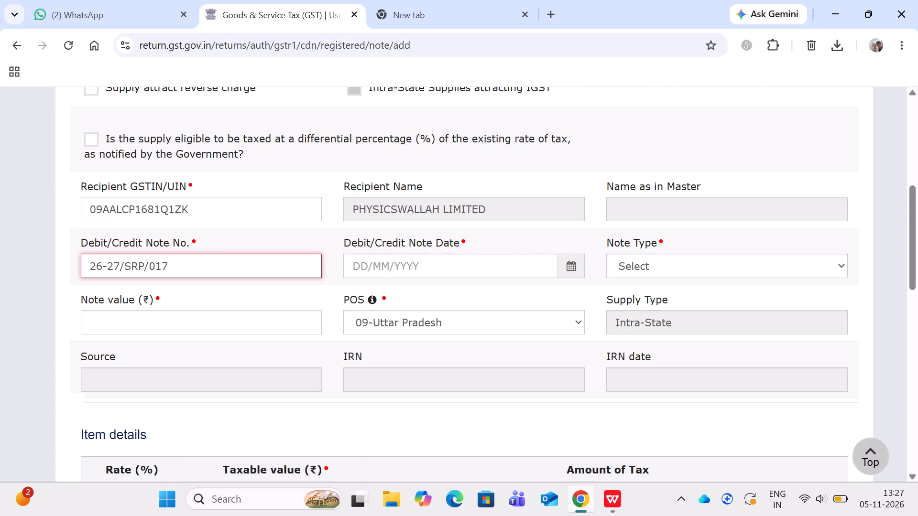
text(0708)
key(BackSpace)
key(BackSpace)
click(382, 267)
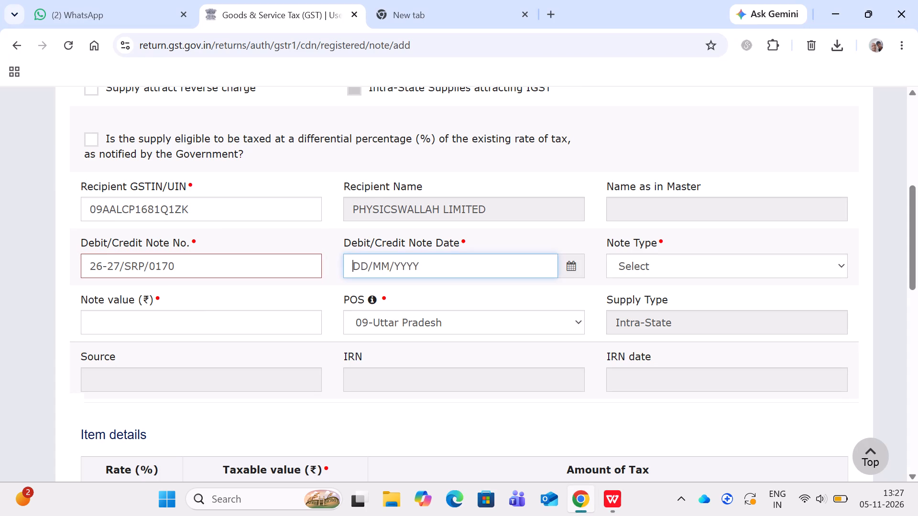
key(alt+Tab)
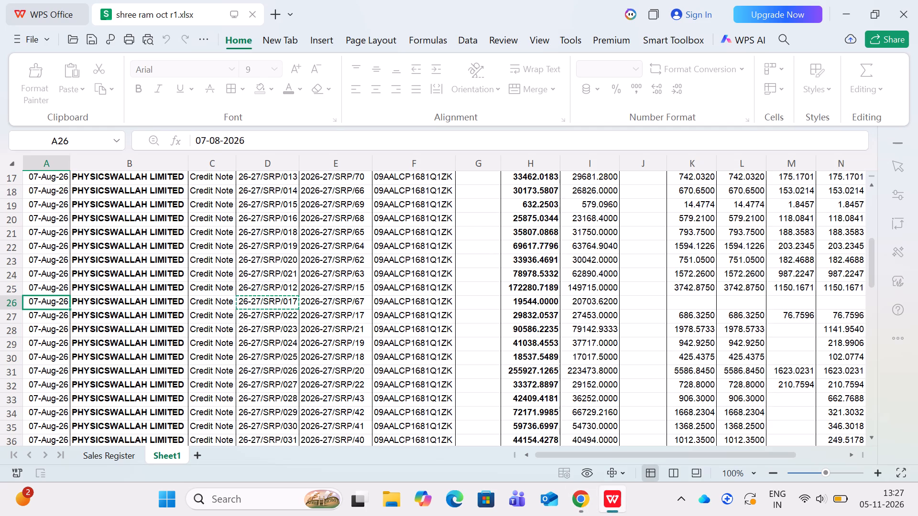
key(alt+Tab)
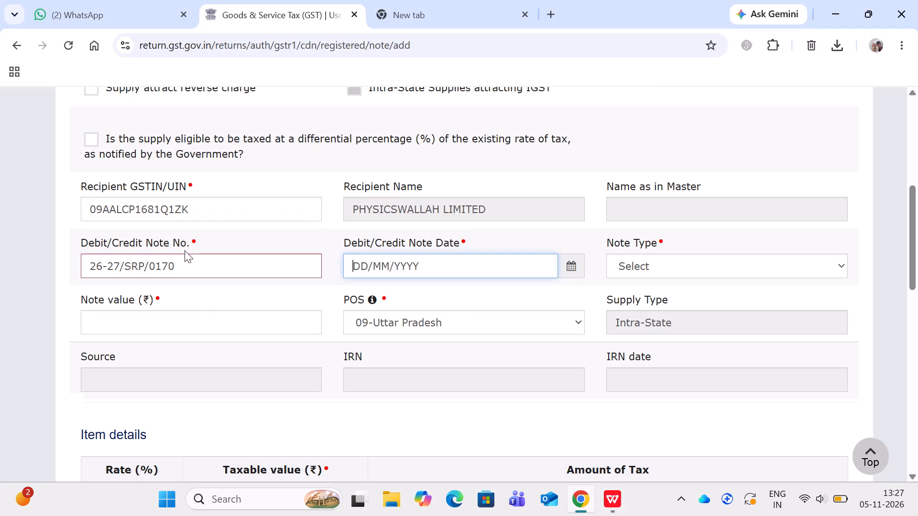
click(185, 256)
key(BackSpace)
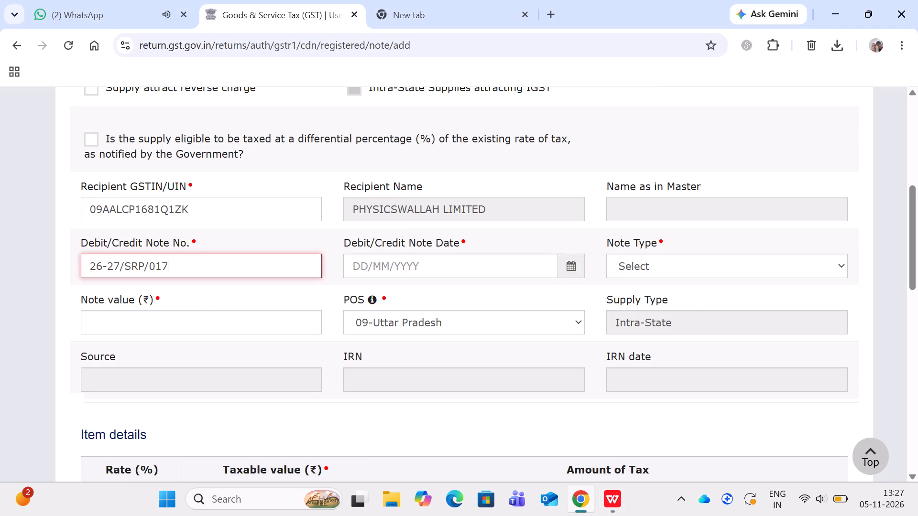
Set the note date of 26-27/SRP/017 to 07/08/2026 and its note type to Credit.
click(392, 263)
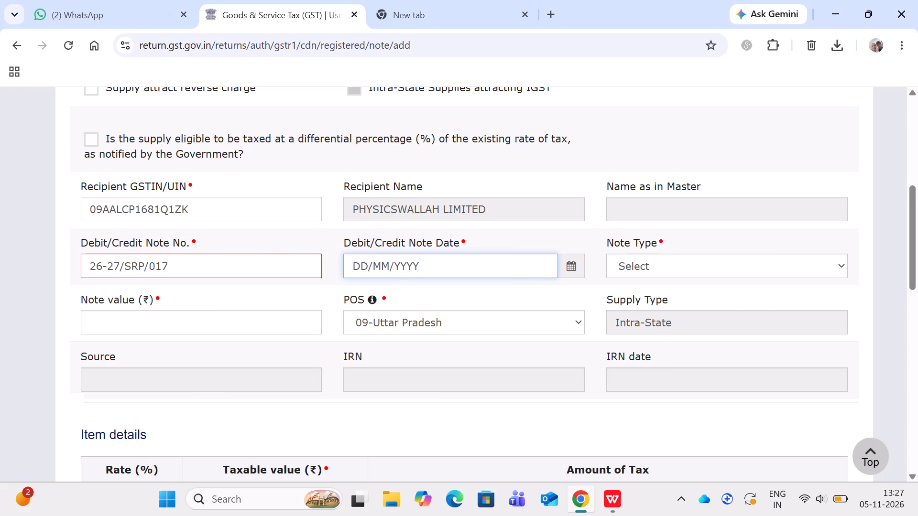
key(alt+Tab)
key(alt+Tab)
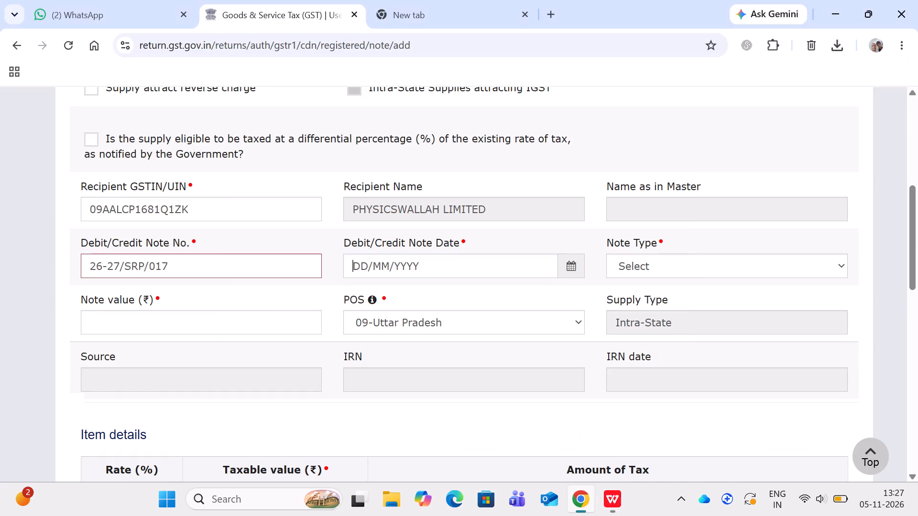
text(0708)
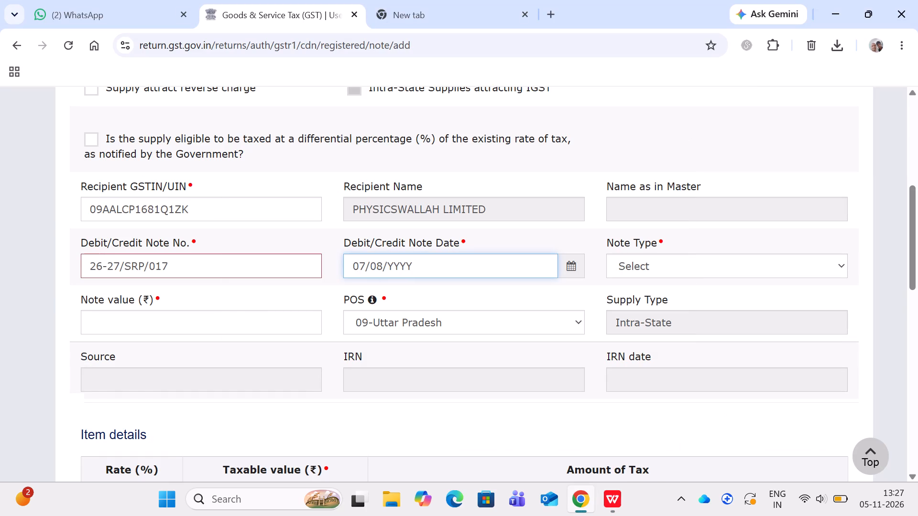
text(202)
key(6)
click(680, 269)
click(658, 305)
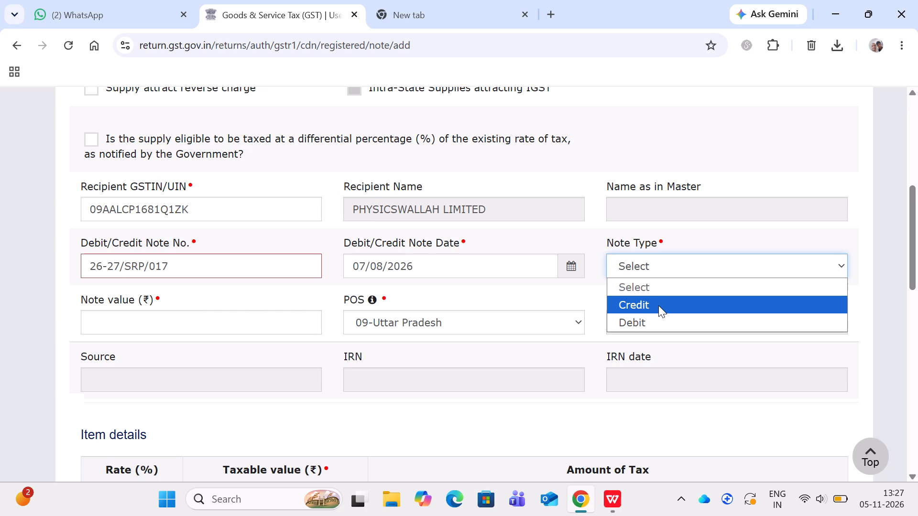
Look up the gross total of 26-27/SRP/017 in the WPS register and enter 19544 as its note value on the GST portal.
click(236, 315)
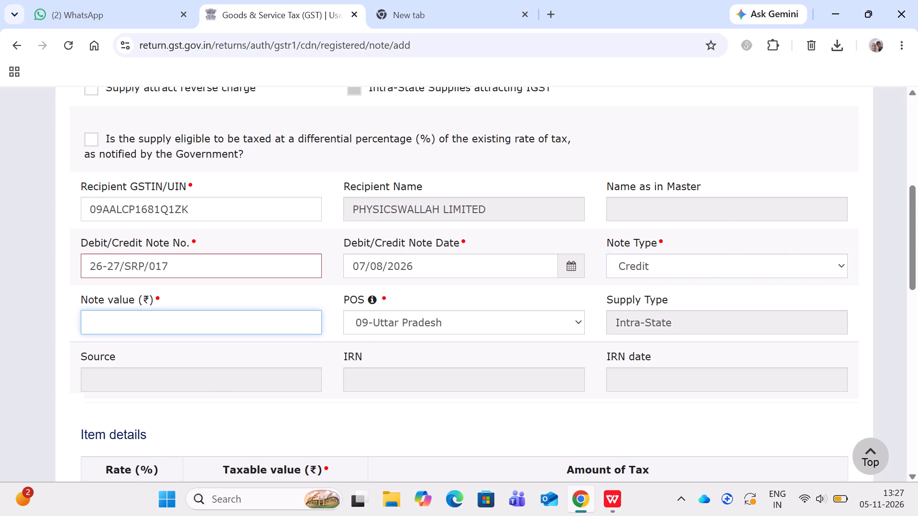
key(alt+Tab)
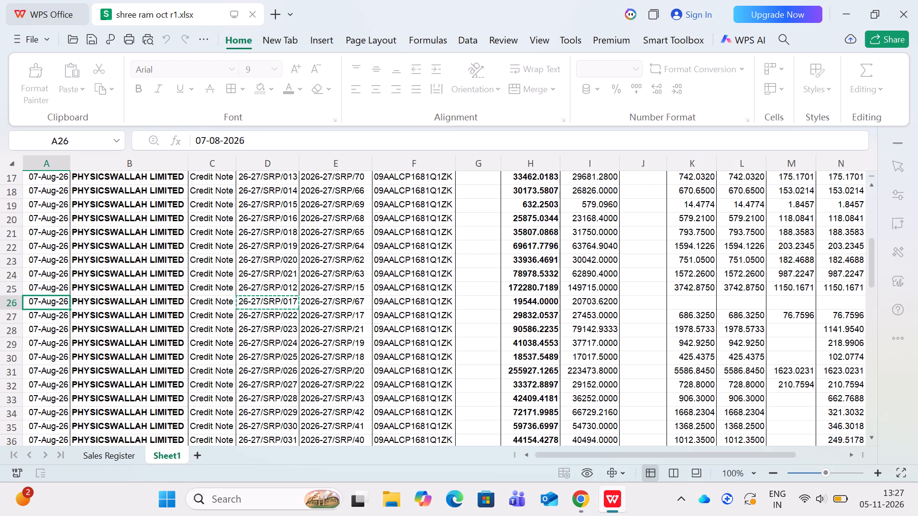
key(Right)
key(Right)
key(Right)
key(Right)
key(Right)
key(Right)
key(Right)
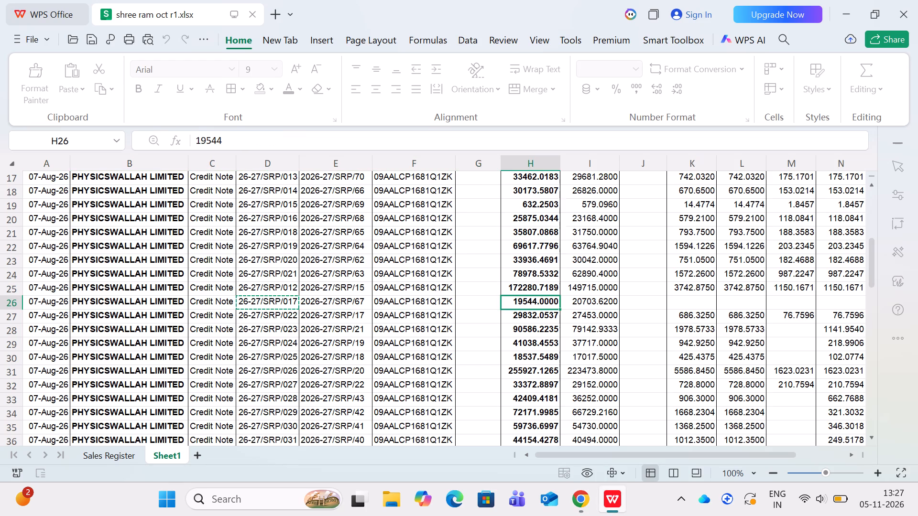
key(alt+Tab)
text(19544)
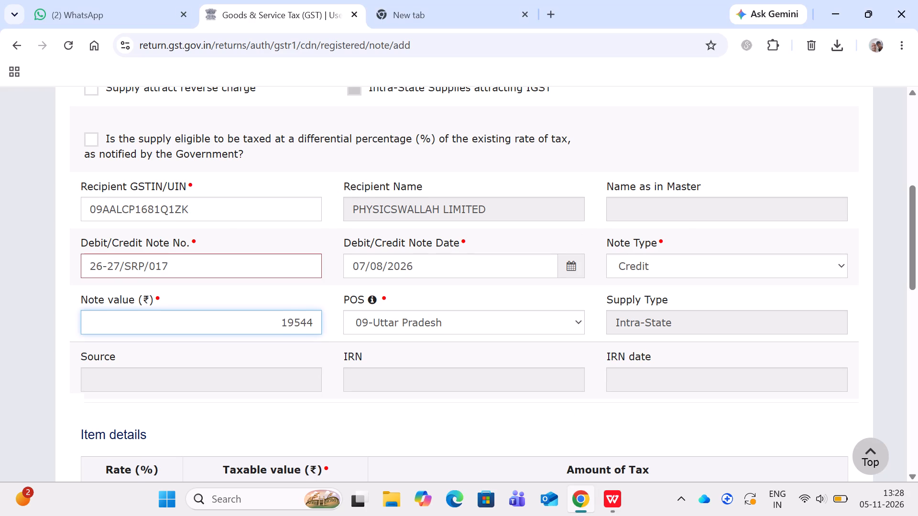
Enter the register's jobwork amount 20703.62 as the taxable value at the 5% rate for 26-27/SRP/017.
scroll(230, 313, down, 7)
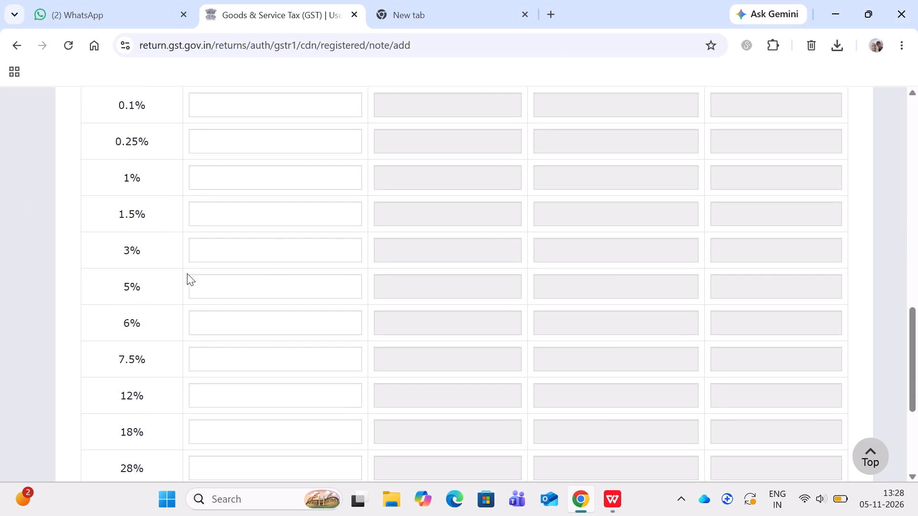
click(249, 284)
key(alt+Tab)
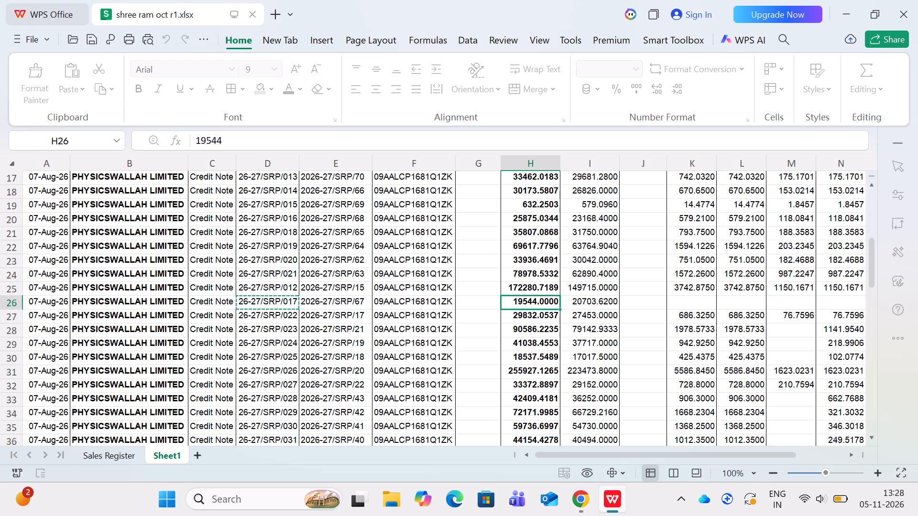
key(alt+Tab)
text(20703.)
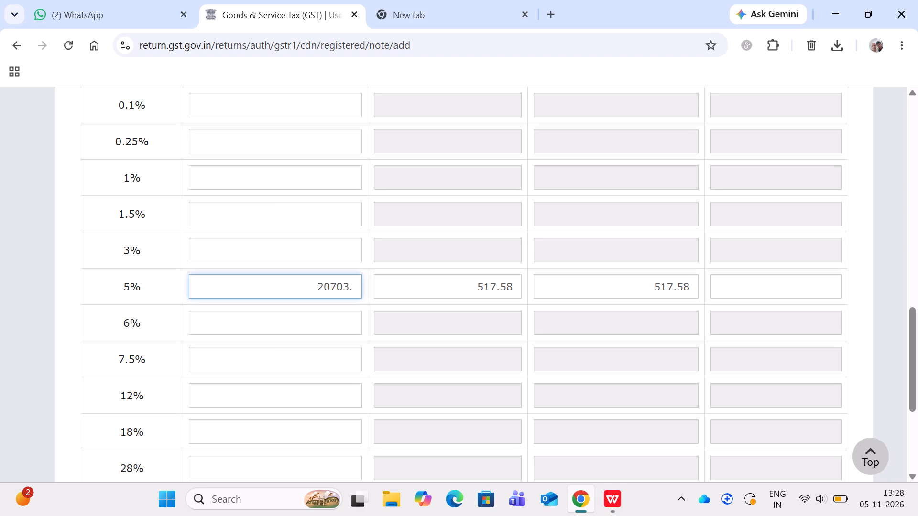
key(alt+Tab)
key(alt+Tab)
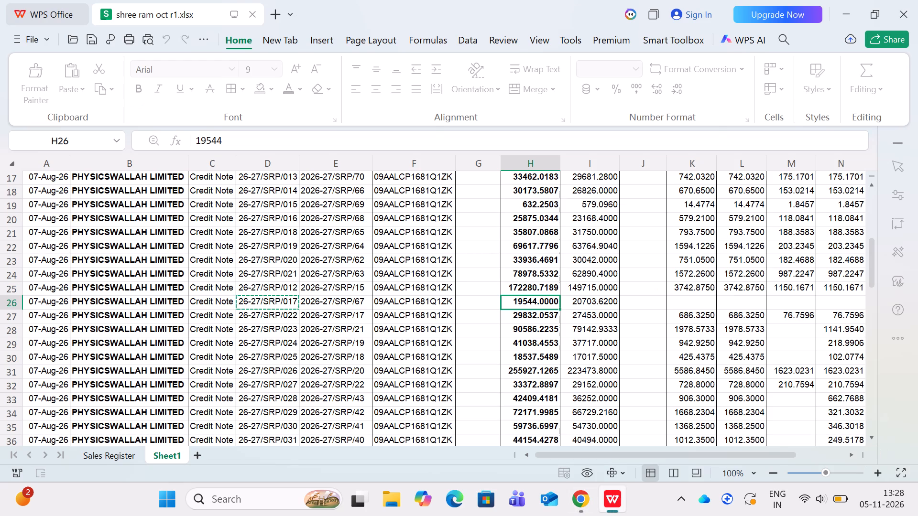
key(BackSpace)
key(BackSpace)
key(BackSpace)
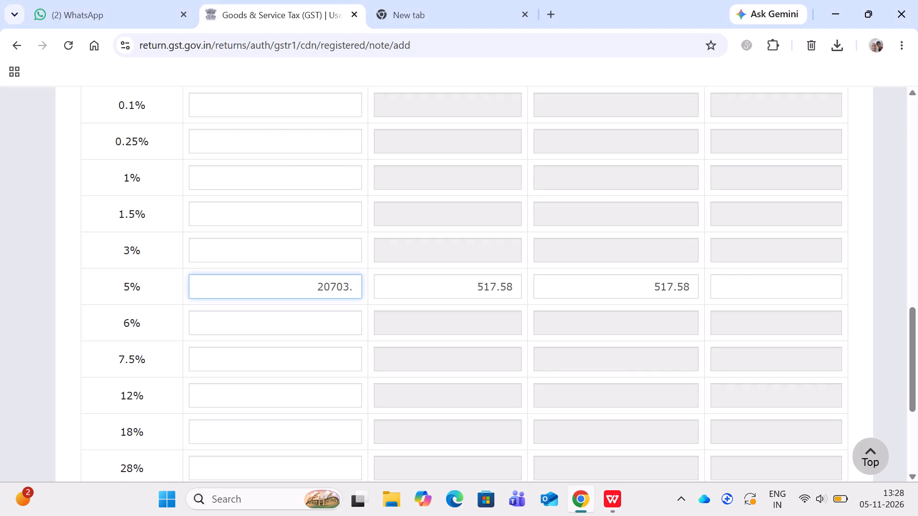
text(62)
Examine the tax, round-off, freight and gross total figures of 26-27/SRP/017 in the WPS register against the column headings and neighbouring notes.
scroll(249, 284, down, 2)
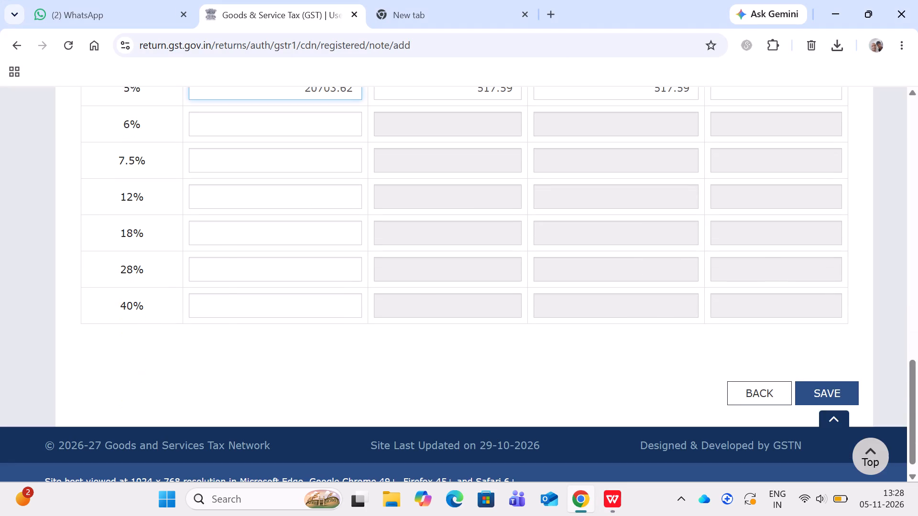
scroll(249, 284, down, 1)
click(272, 225)
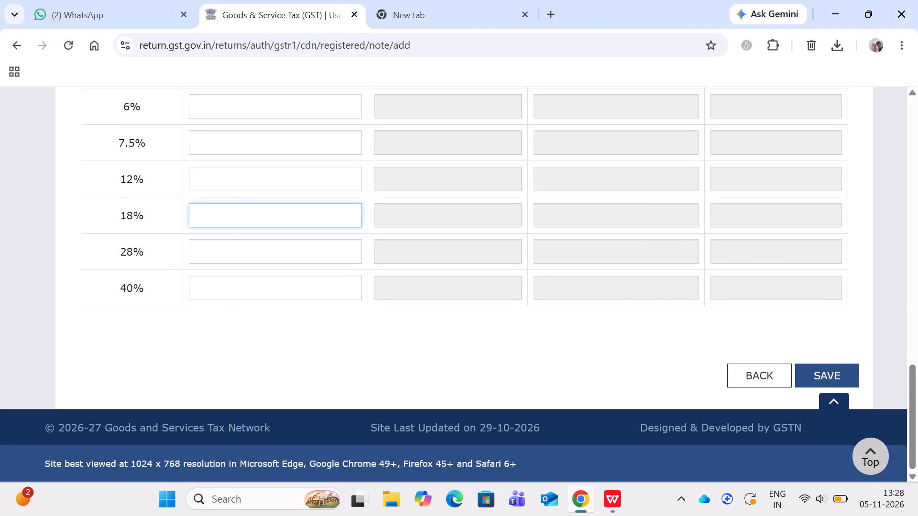
scroll(273, 222, up, 1)
key(alt+Tab)
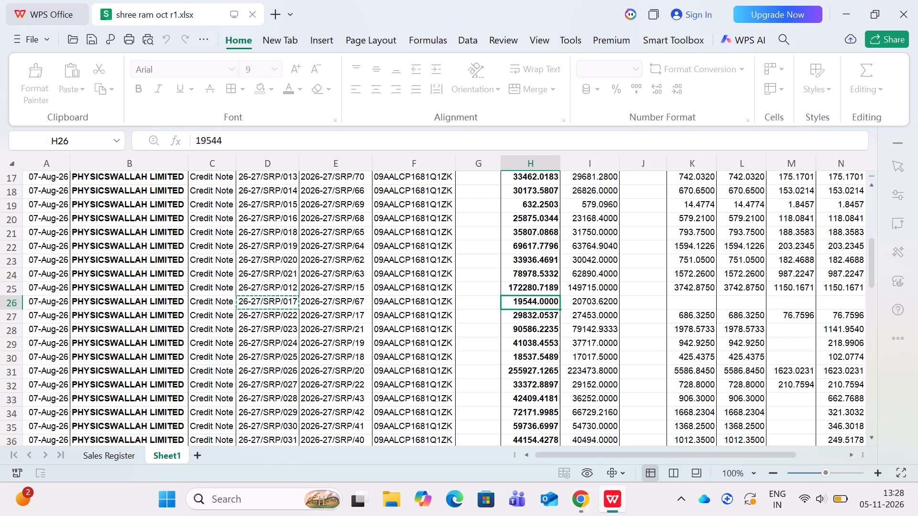
key(Right)
key(Right)
key(Right)
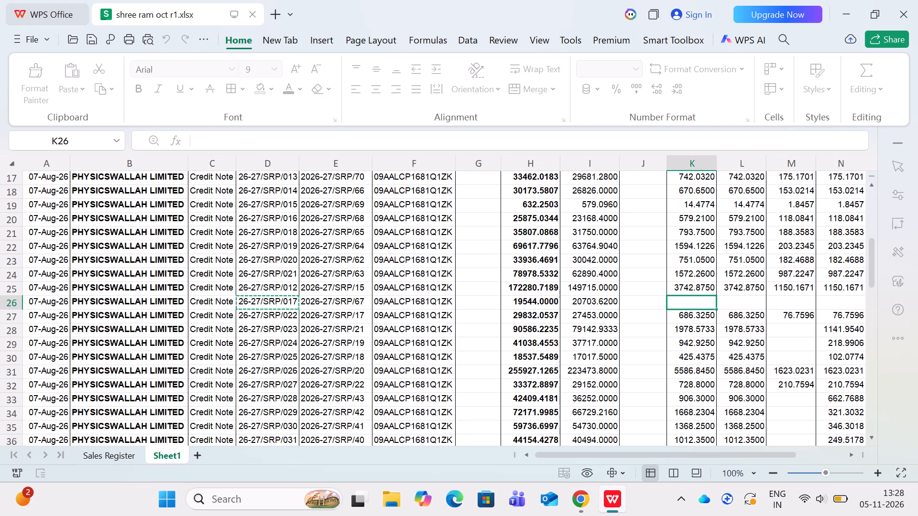
key(Right)
key(Right)
key(Right)
key(Right)
key(Right)
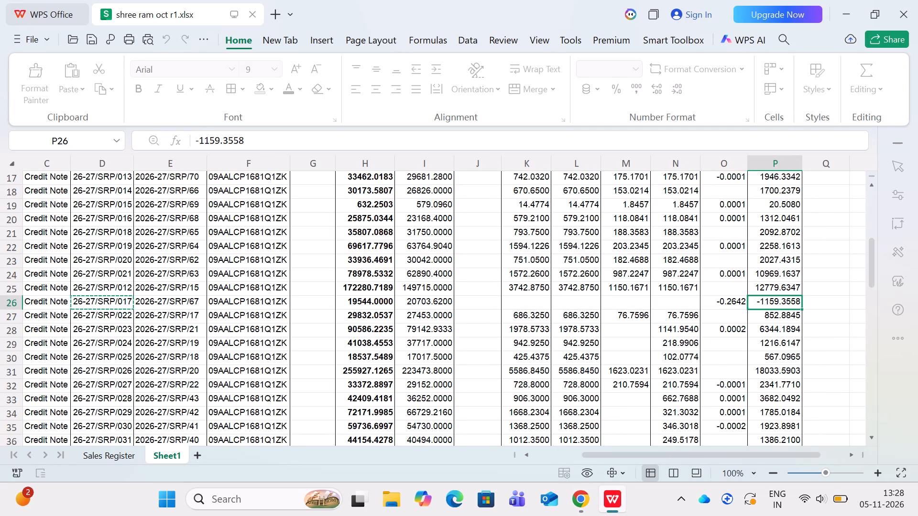
key(Left)
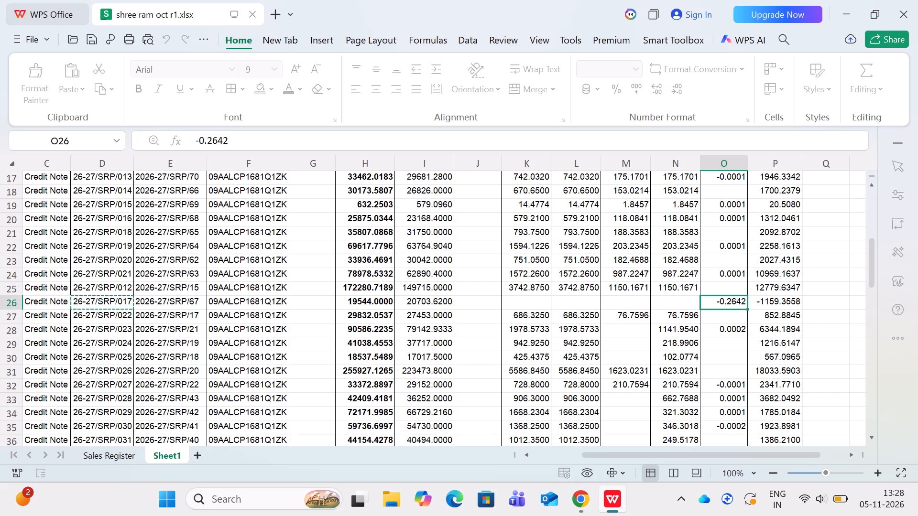
scroll(273, 222, up, 6)
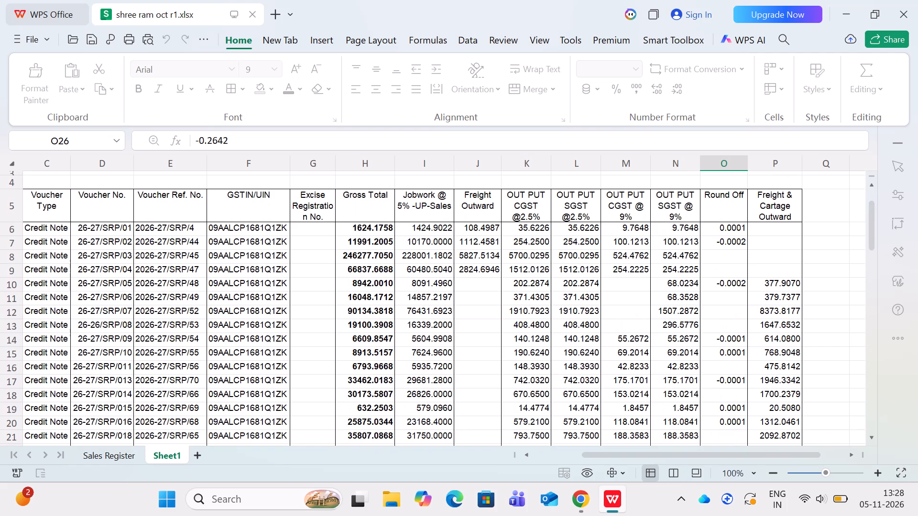
scroll(273, 222, down, 2)
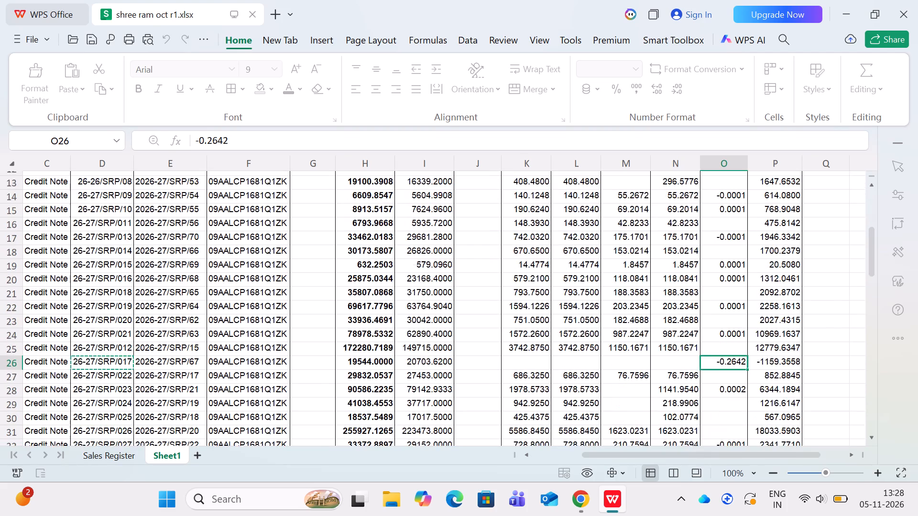
scroll(273, 222, down, 3)
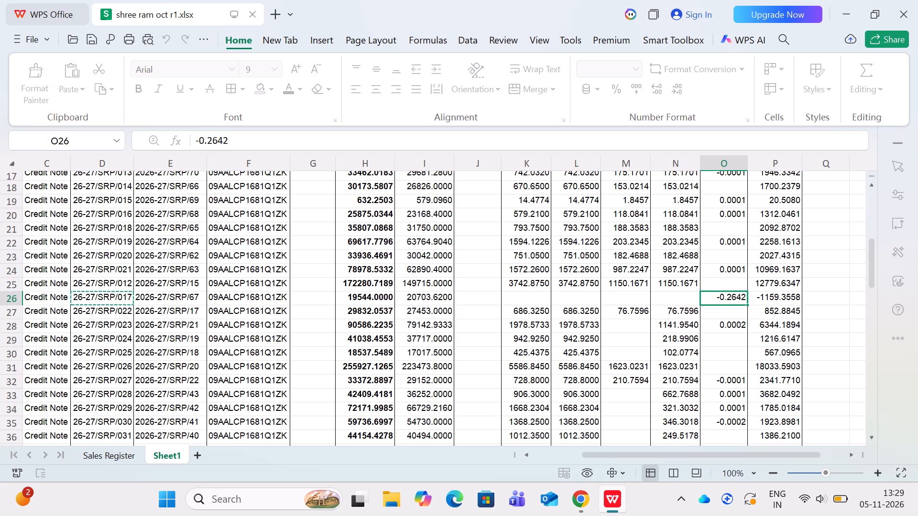
click(353, 223)
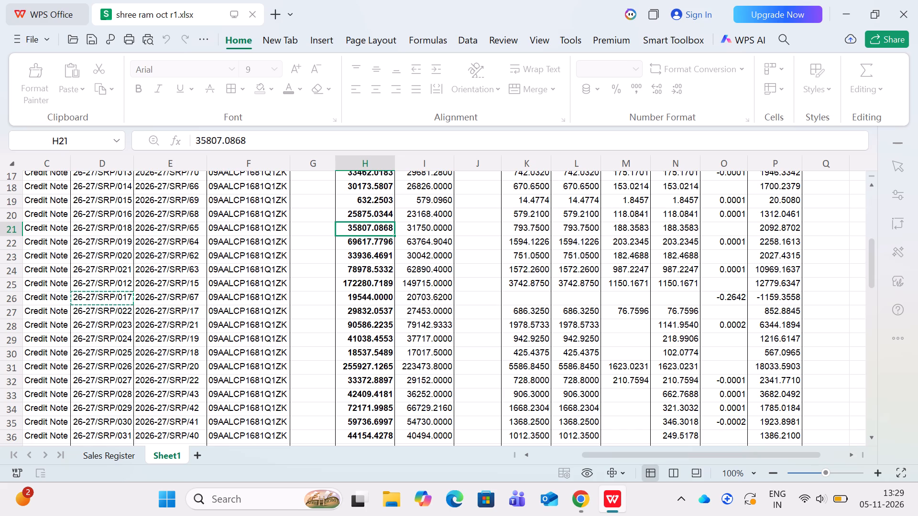
key(Down)
key(Down)
key(Down)
click(354, 297)
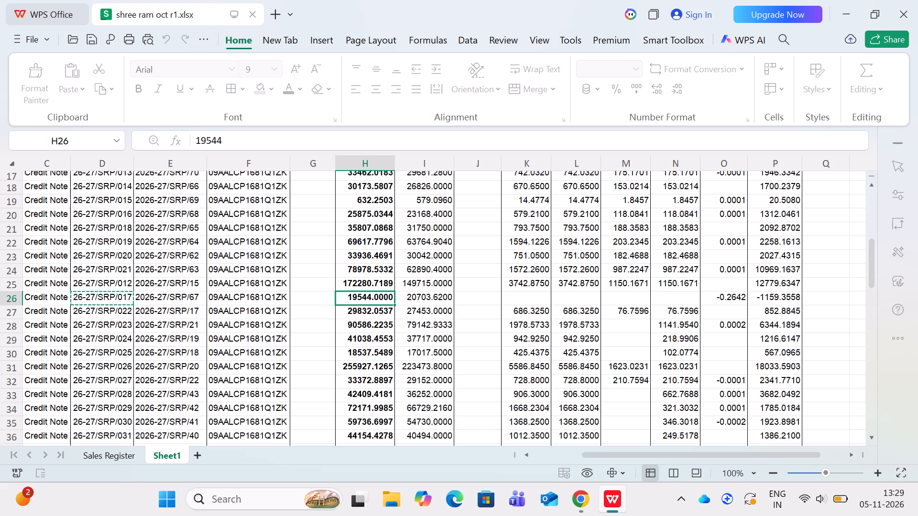
Return to the GST portal and replace the taxable value at the 5% rate with 19544.
key(alt+Tab)
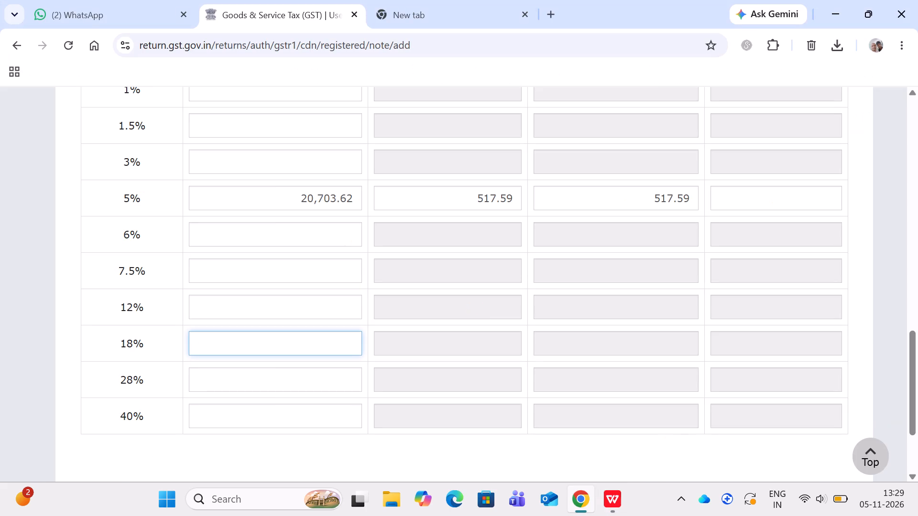
click(355, 197)
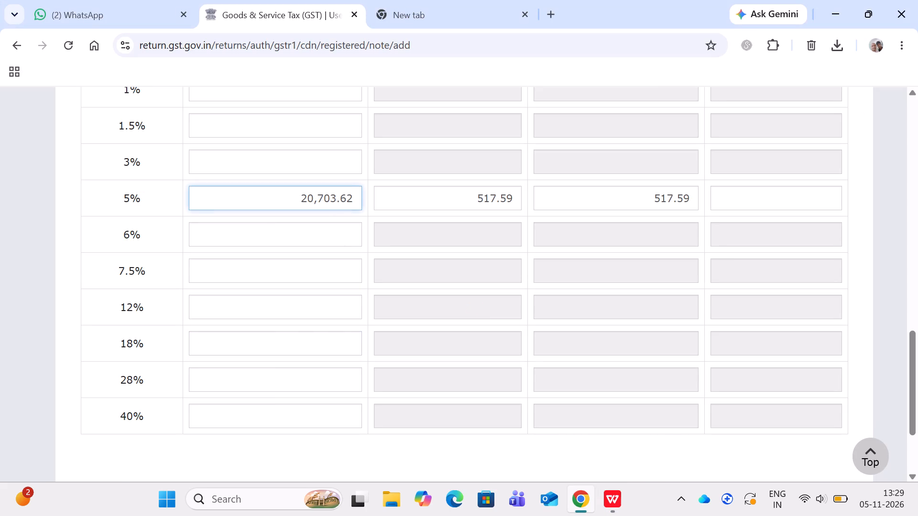
key(BackSpace)
key(BackSpace)
key(BackSpace)
key(BackSpace)
key(BackSpace)
key(BackSpace)
key(BackSpace)
key(BackSpace)
key(BackSpace)
key(BackSpace)
key(BackSpace)
key(BackSpace)
key(BackSpace)
key(BackSpace)
key(BackSpace)
key(BackSpace)
key(BackSpace)
scroll(355, 197, up, 2)
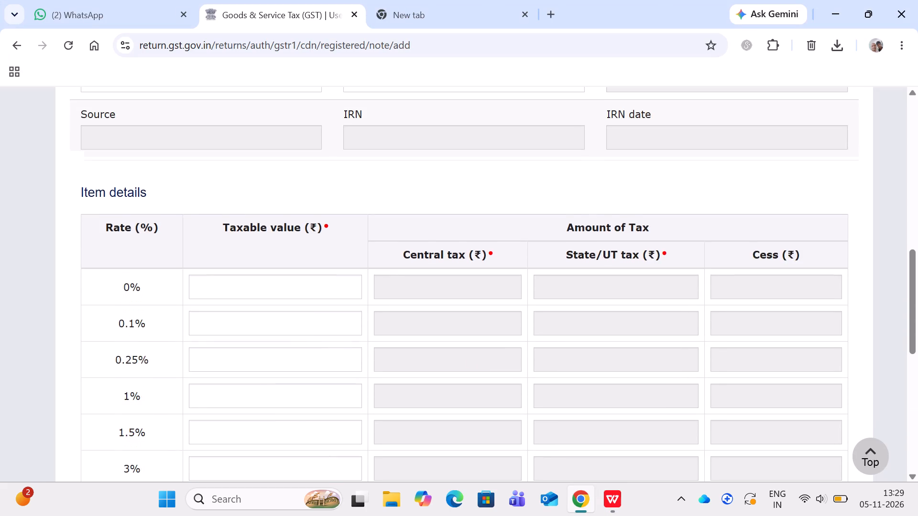
scroll(355, 197, up, 3)
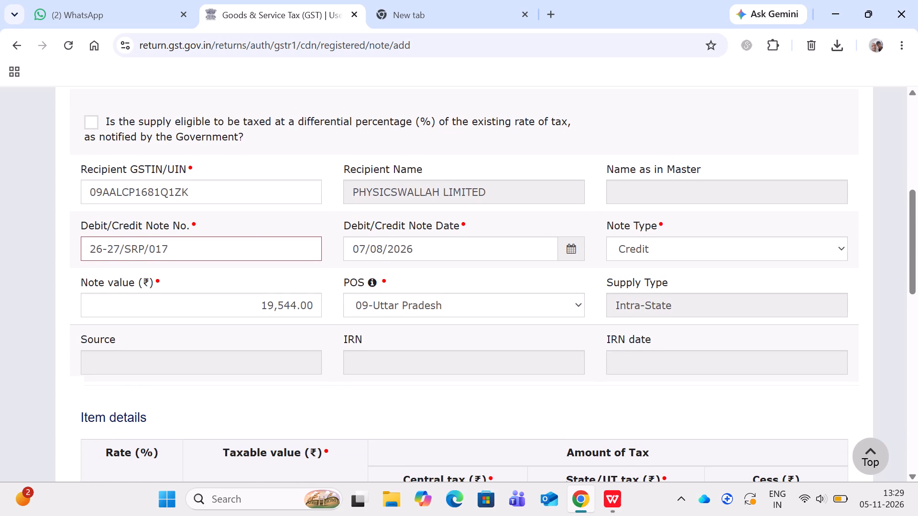
scroll(336, 313, down, 4)
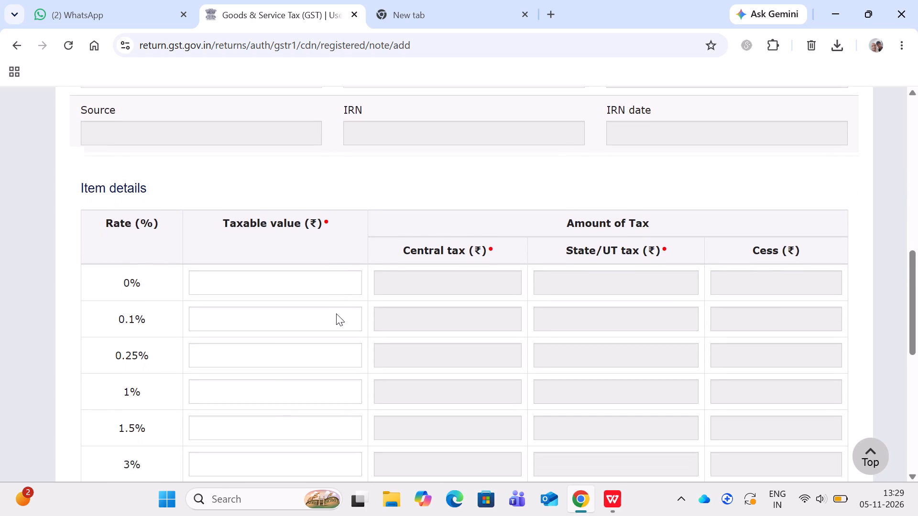
scroll(336, 313, down, 1)
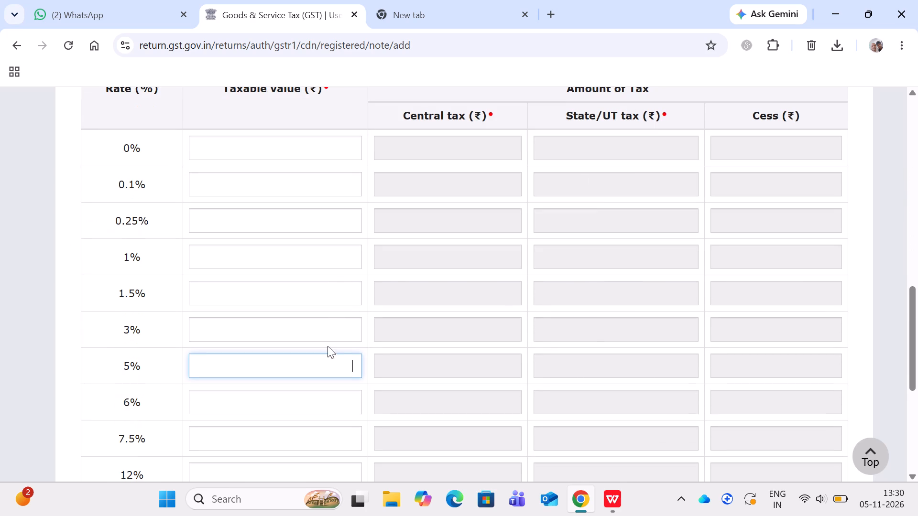
click(324, 372)
key(1)
key(9)
scroll(324, 372, up, 4)
scroll(322, 353, down, 1)
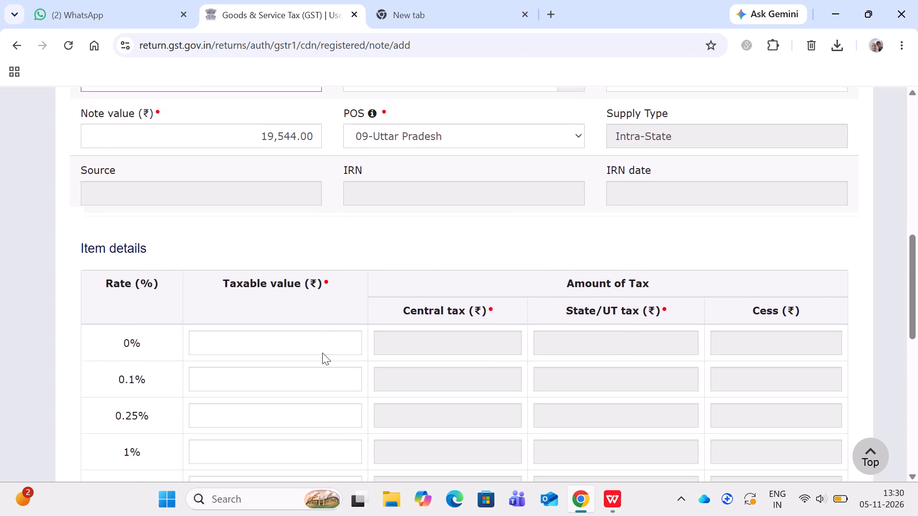
scroll(322, 353, down, 3)
text(544)
Replace the note value of 26-27/SRP/017 with the register's jobwork amount, 20703.62.
scroll(322, 353, up, 3)
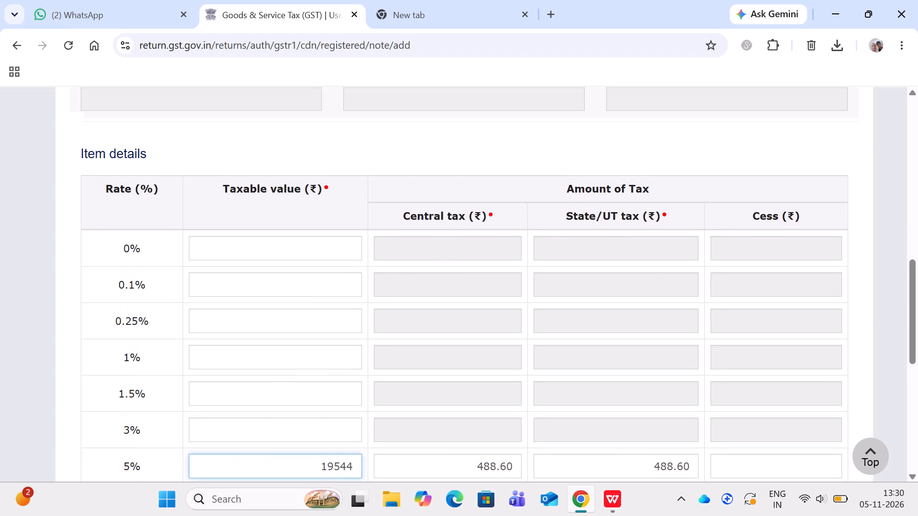
scroll(322, 353, up, 3)
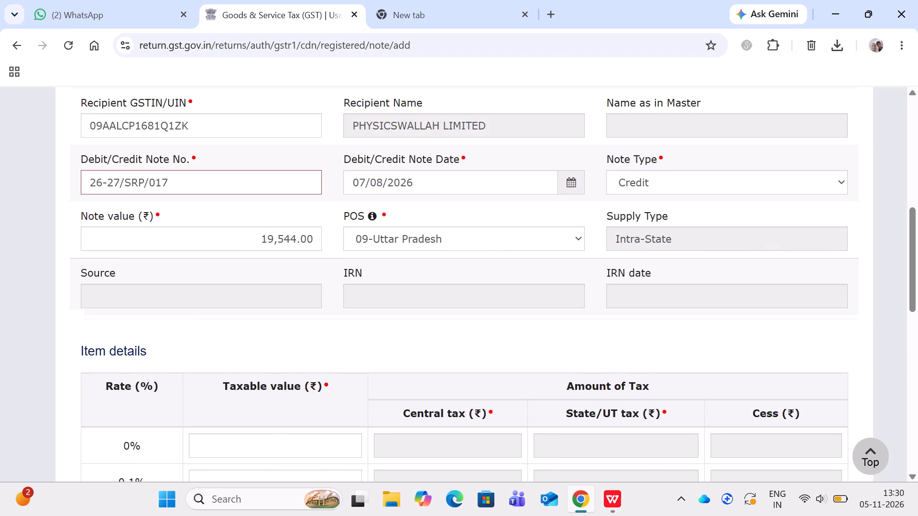
click(312, 232)
key(BackSpace)
key(BackSpace)
key(BackSpace)
key(BackSpace)
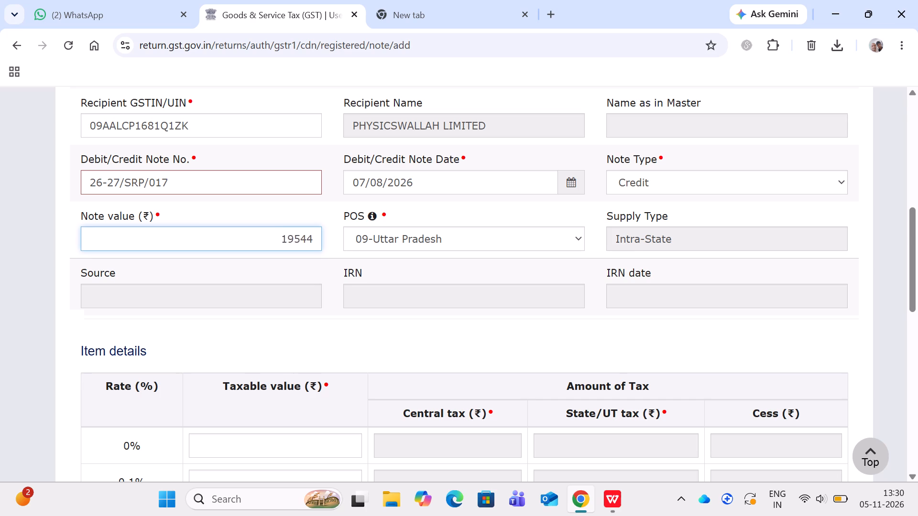
key(BackSpace)
key(BackSpace)
key(BackSpace)
key(BackSpace)
key(BackSpace)
text(2070)
key(3)
key(period)
key(alt+Tab)
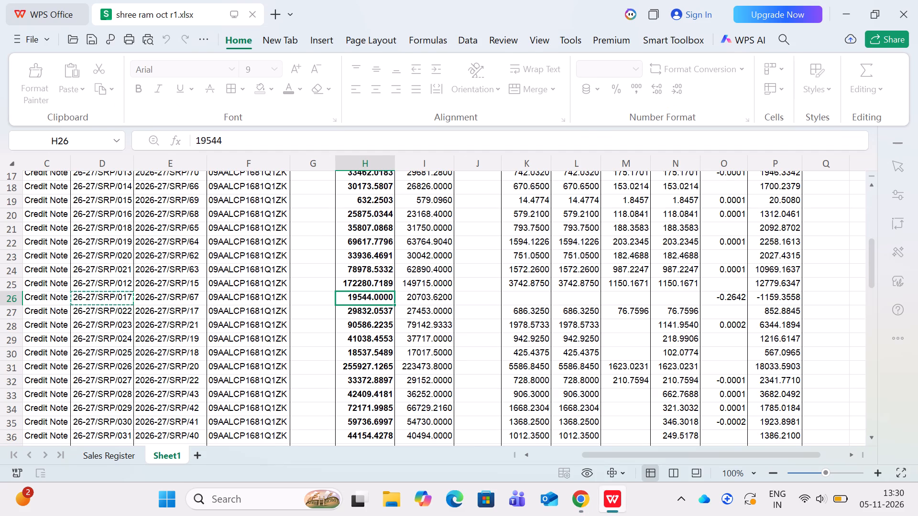
key(alt+Tab)
key(BackSpace)
key(BackSpace)
key(BackSpace)
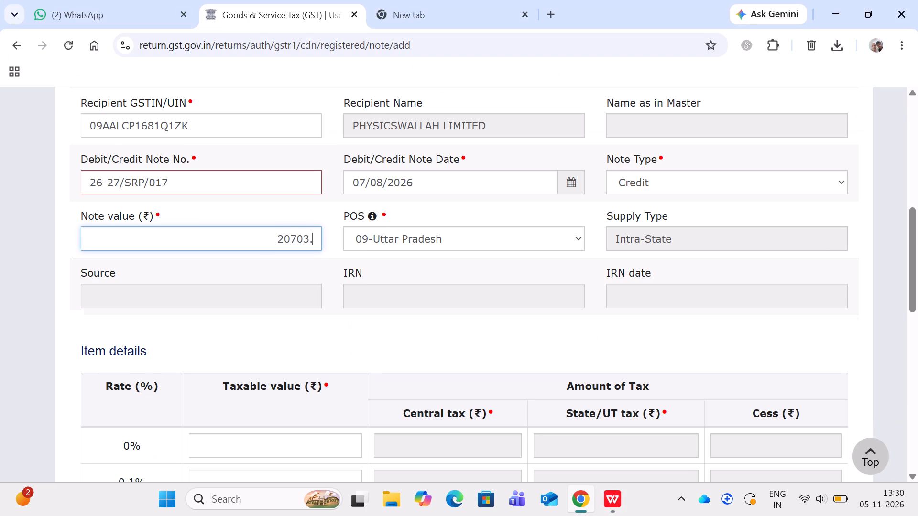
text(62)
Recheck 26-27/SRP/017 in the WPS register and enter 19544 as the taxable value at the 18% rate on the GST portal.
scroll(312, 232, down, 5)
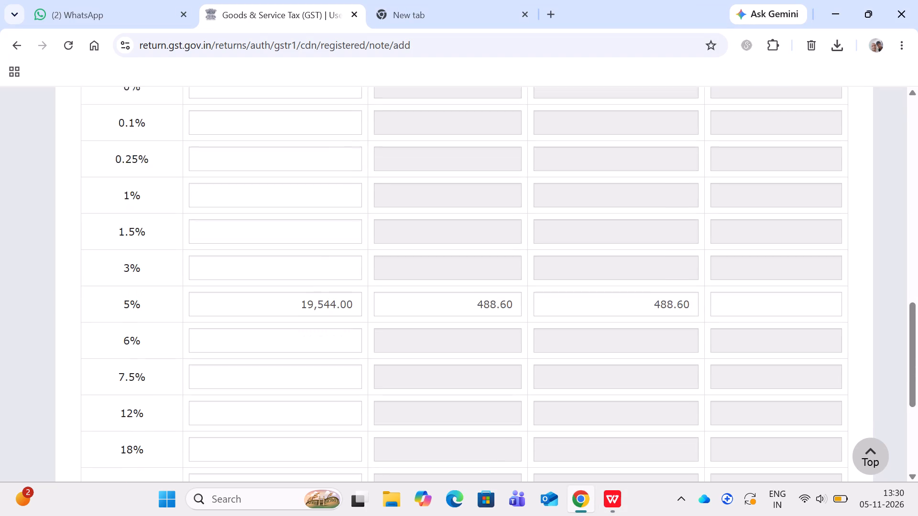
scroll(312, 232, down, 1)
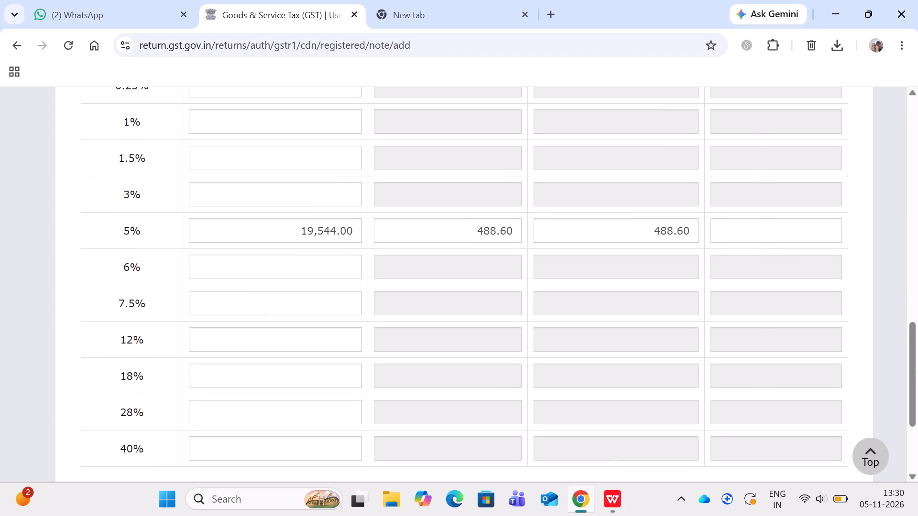
key(alt+Tab)
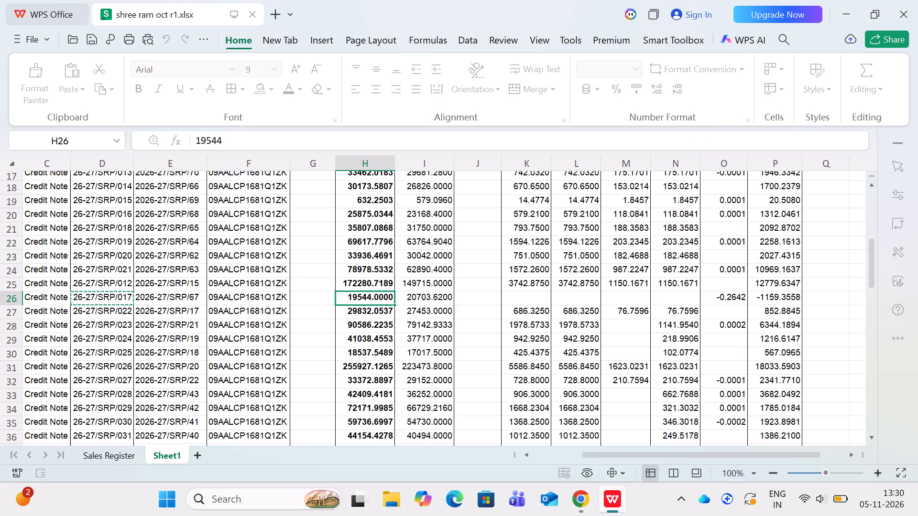
key(alt+Tab)
key(alt+Tab)
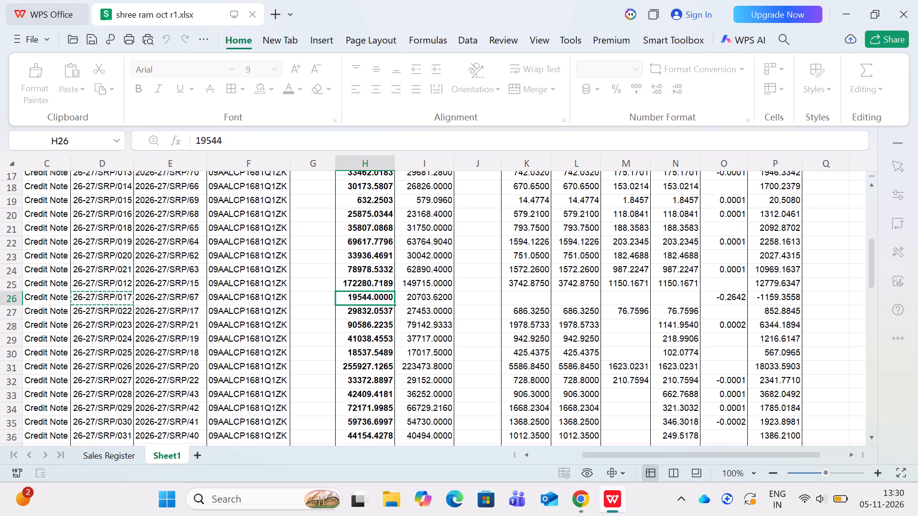
key(alt+Tab)
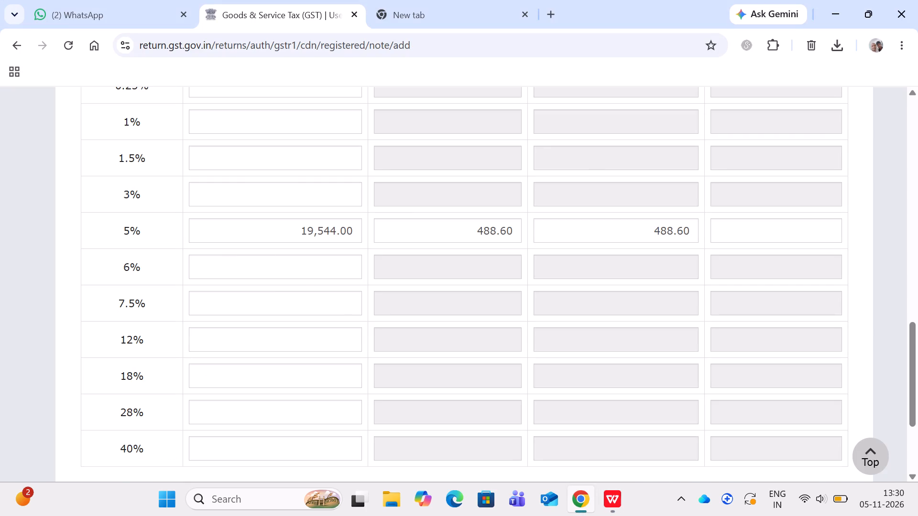
click(290, 379)
text(19)
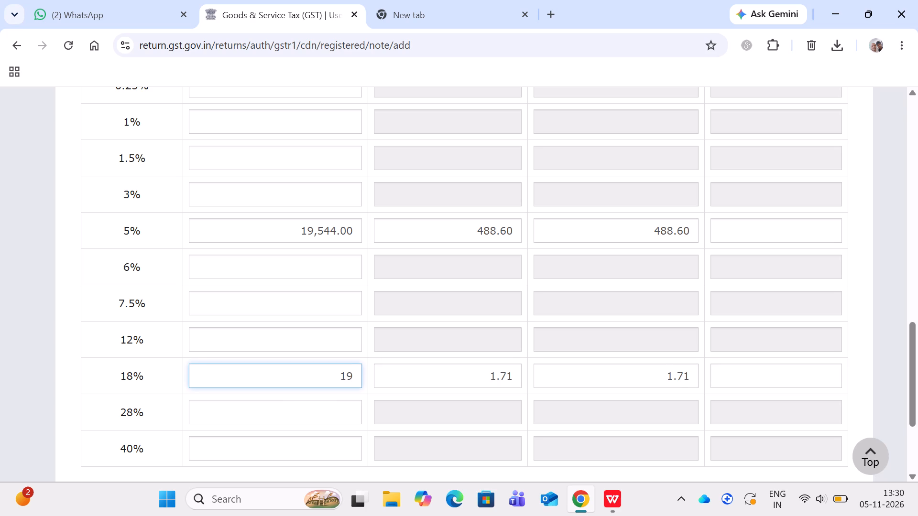
text(544)
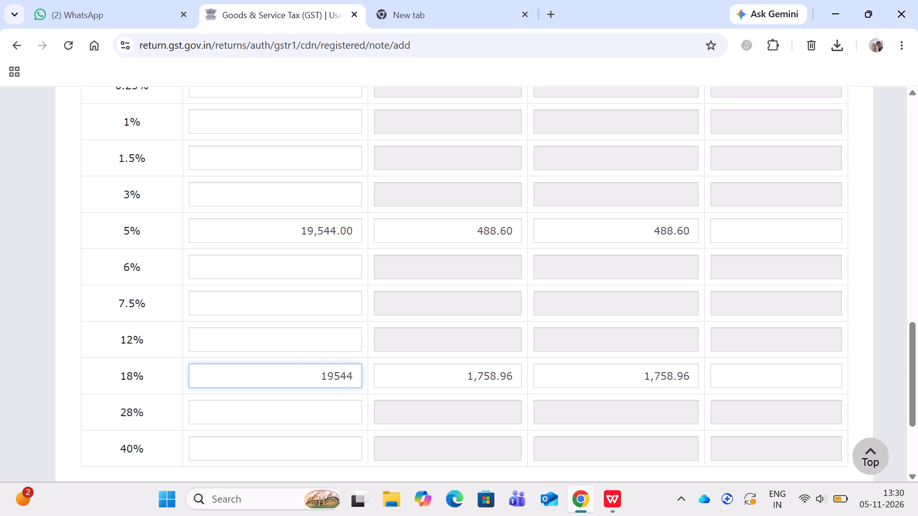
Clear the taxable value at the 5% rate.
click(350, 231)
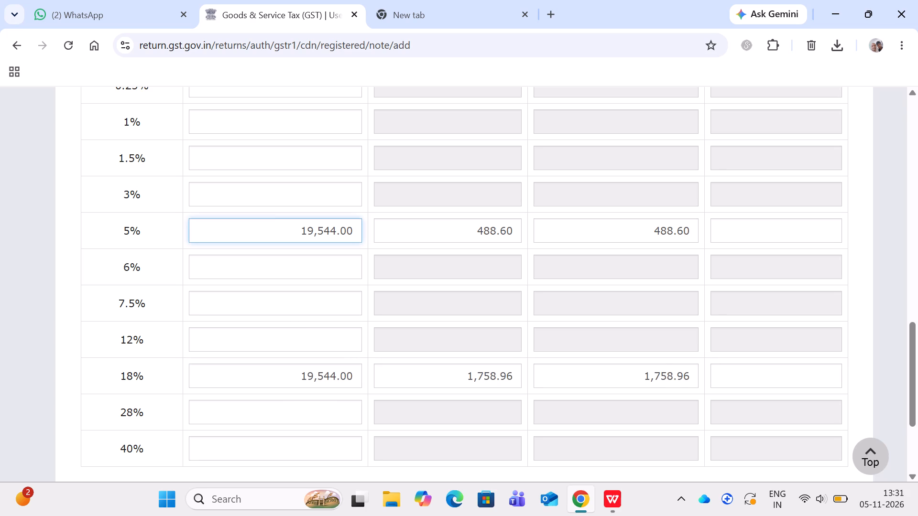
click(360, 228)
key(BackSpace)
key(BackSpace)
key(BackSpace)
key(BackSpace)
key(BackSpace)
key(BackSpace)
key(BackSpace)
key(BackSpace)
key(BackSpace)
key(BackSpace)
key(BackSpace)
key(BackSpace)
key(BackSpace)
key(BackSpace)
key(BackSpace)
key(BackSpace)
key(BackSpace)
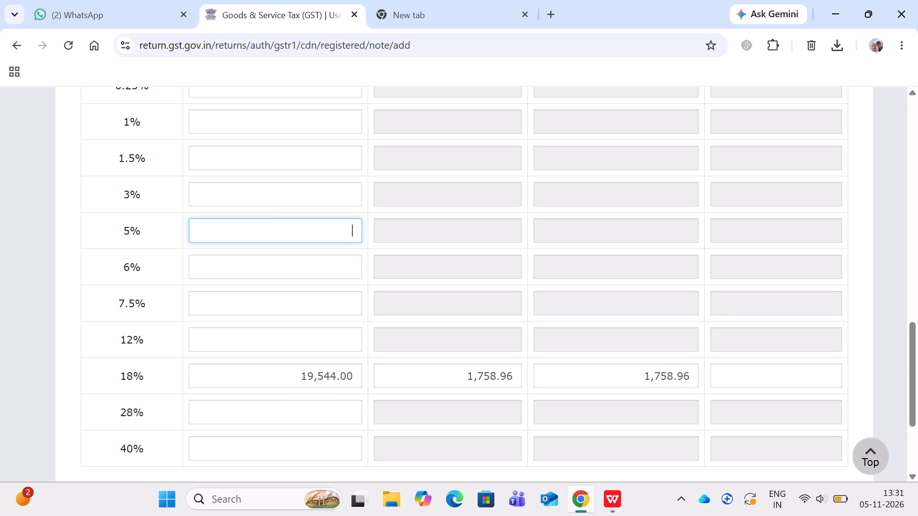
Examine the amounts of 26-27/SRP/017 in the WPS register against the column headings and the neighbouring credit notes.
key(alt+Tab)
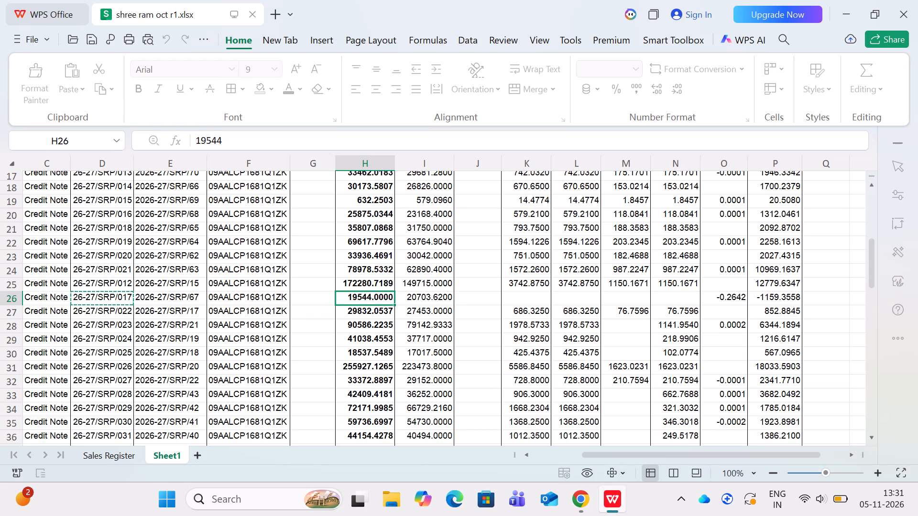
key(alt+Tab)
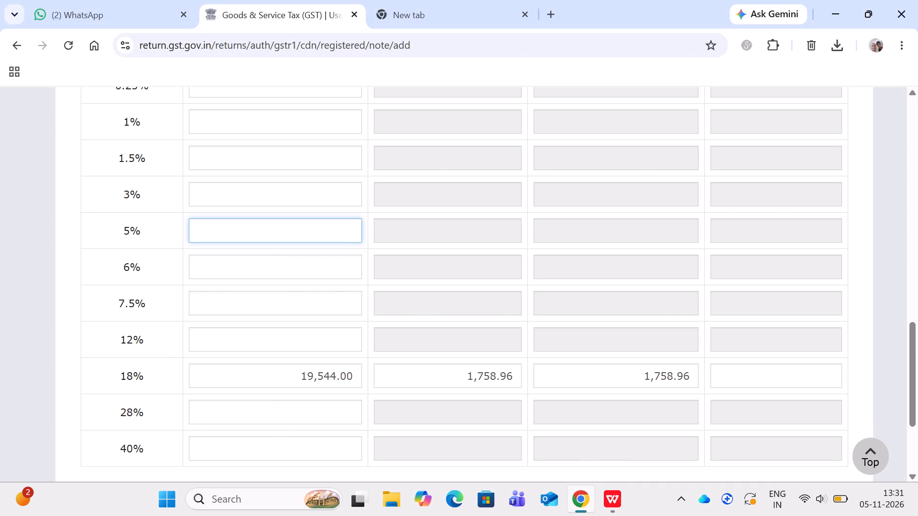
key(alt+Tab)
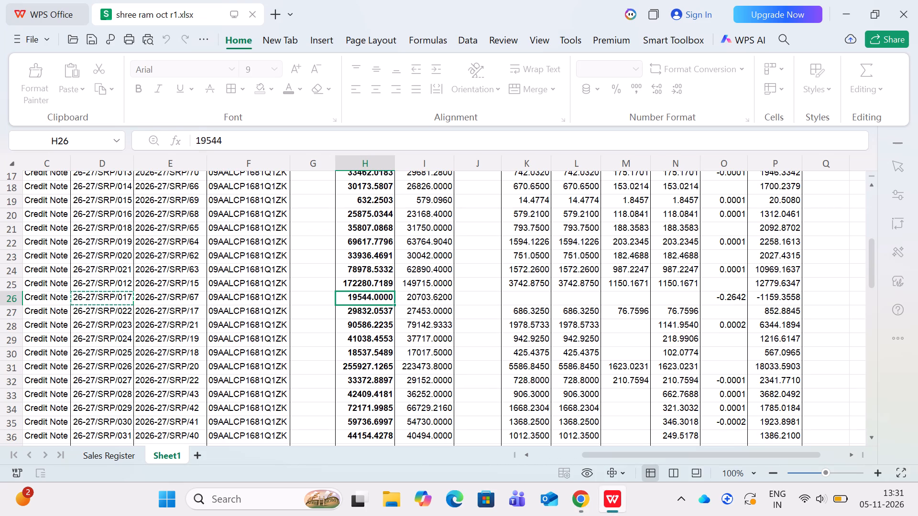
scroll(360, 228, up, 4)
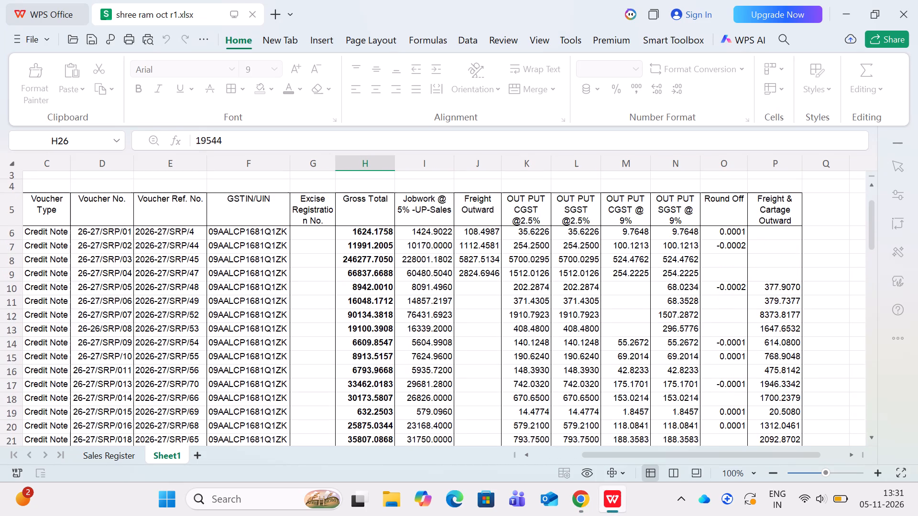
scroll(360, 228, down, 5)
scroll(360, 228, right, 1)
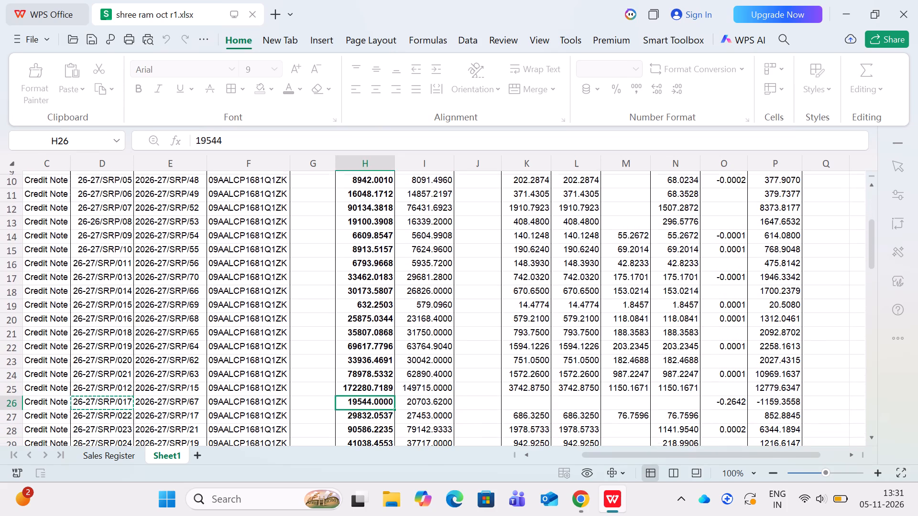
scroll(360, 228, right, 1)
scroll(360, 228, down, 1)
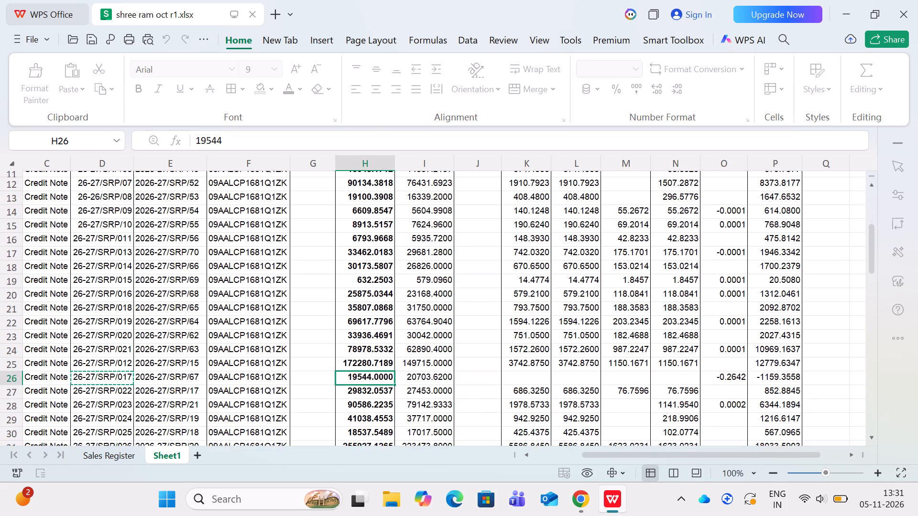
scroll(360, 228, down, 1)
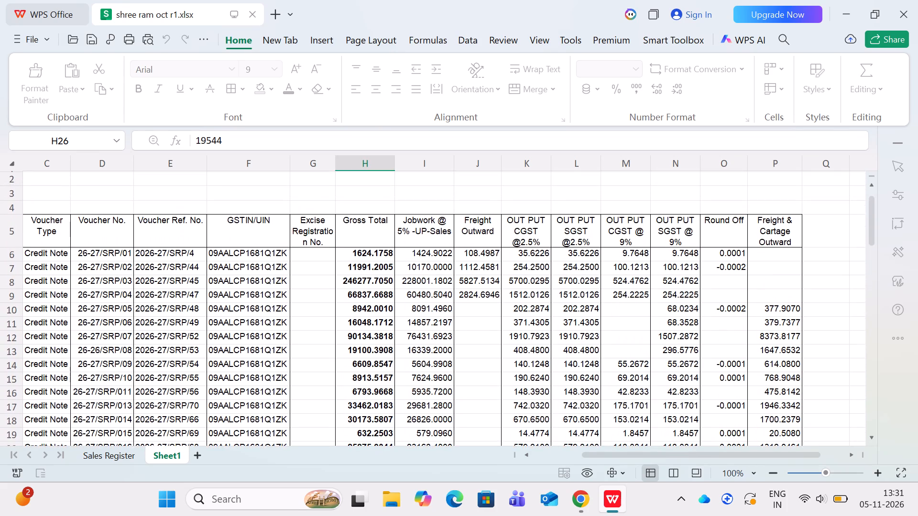
scroll(360, 228, down, 2)
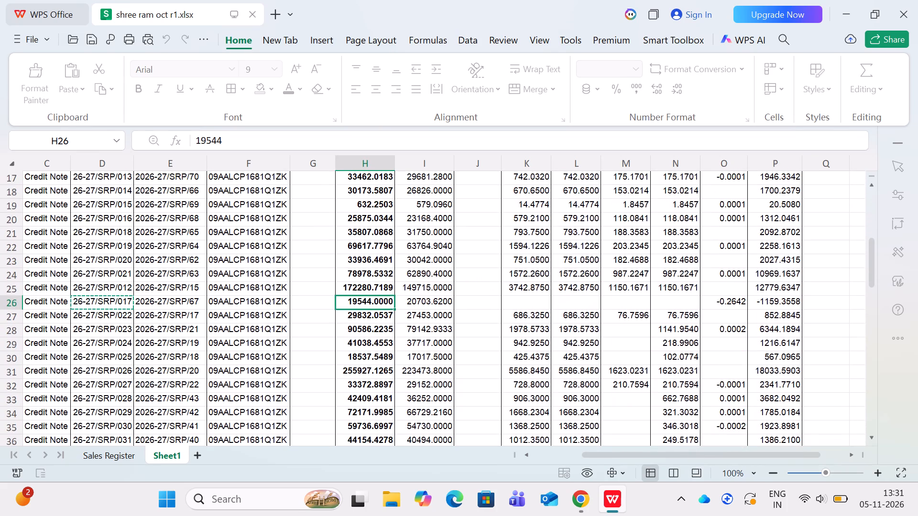
scroll(360, 228, down, 2)
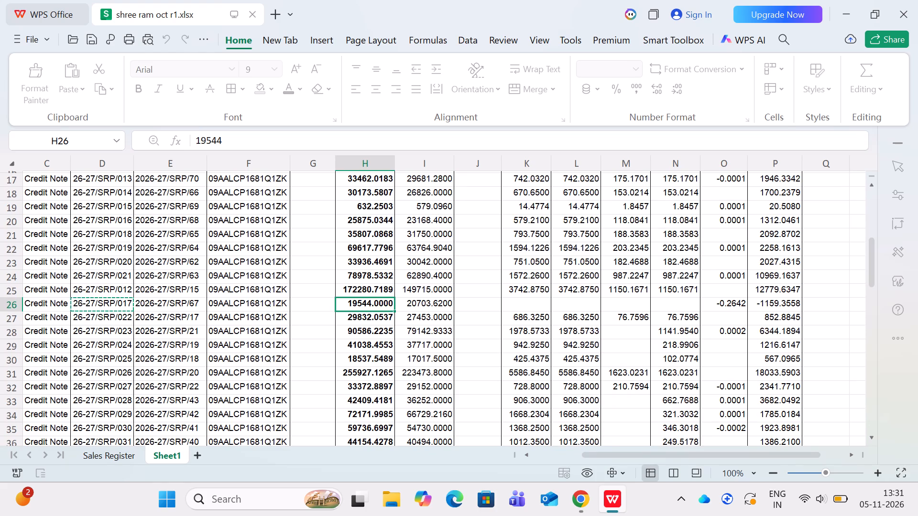
scroll(494, 300, up, 3)
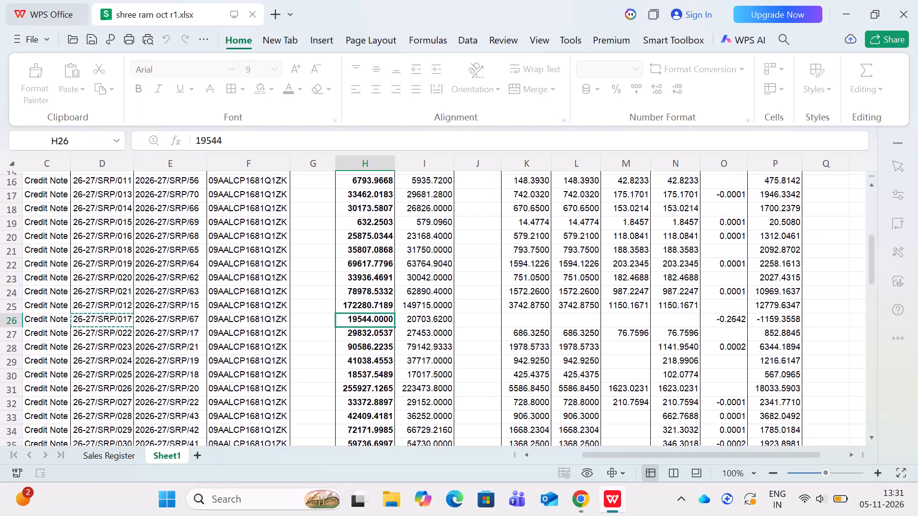
scroll(494, 300, up, 2)
scroll(494, 300, right, 1)
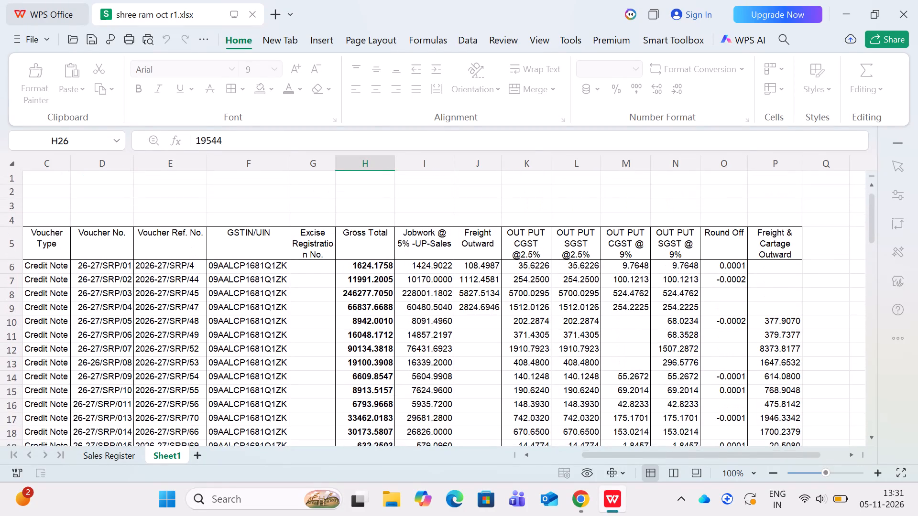
scroll(494, 300, right, 1)
scroll(494, 300, down, 1)
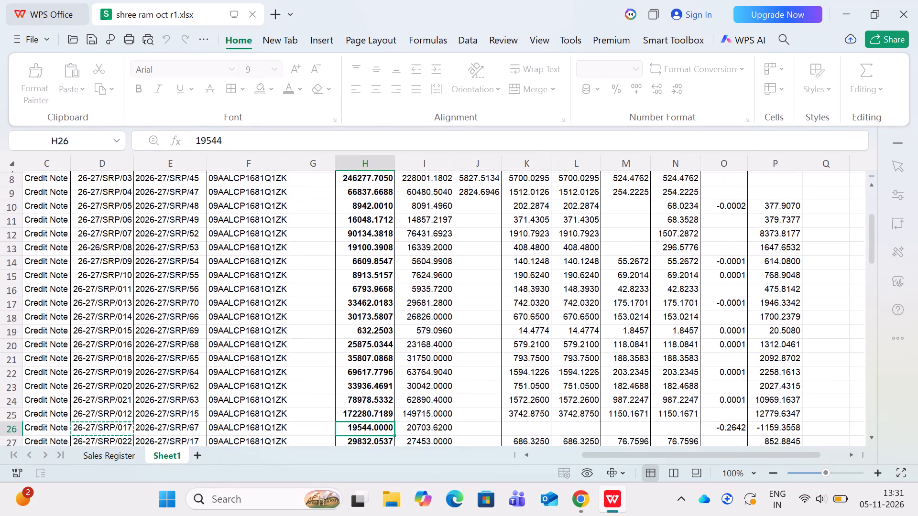
scroll(494, 300, down, 1)
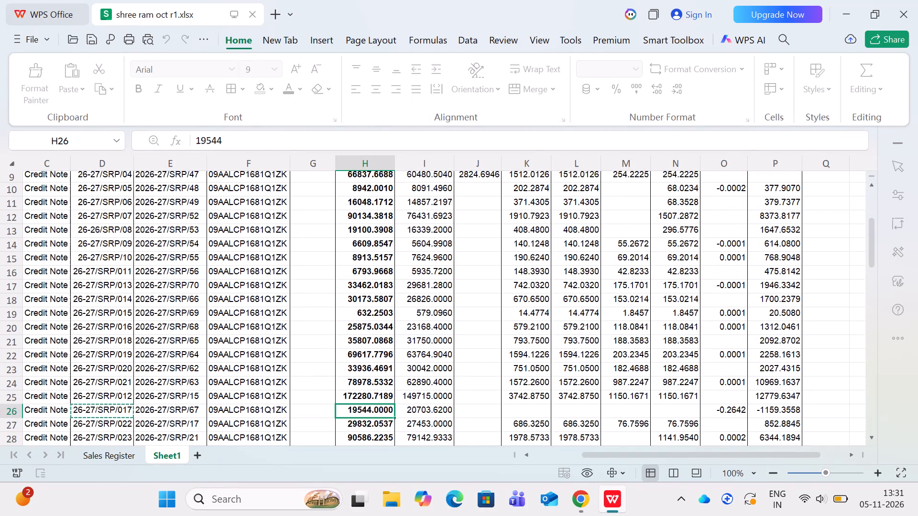
scroll(494, 300, down, 1)
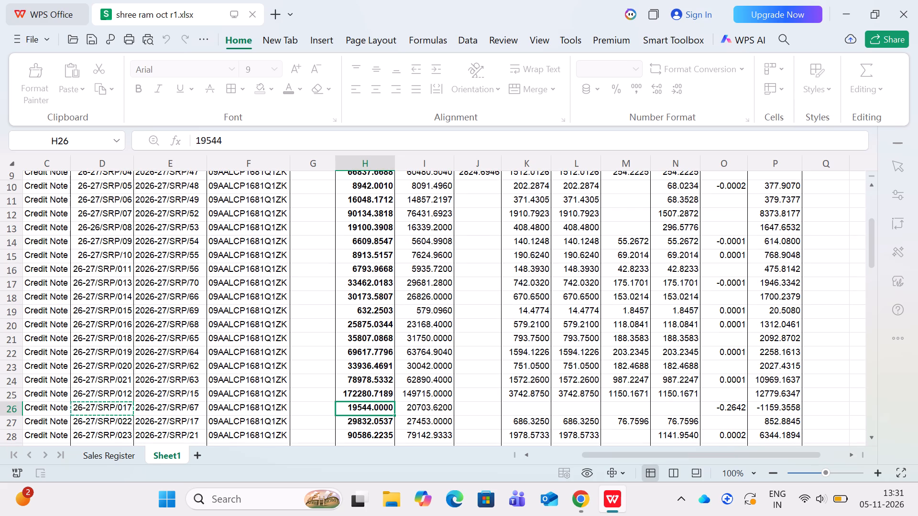
Inspect the 26-27/SRP/017 row cell by cell, from its freight and cartage amount back to its gross total.
click(390, 403)
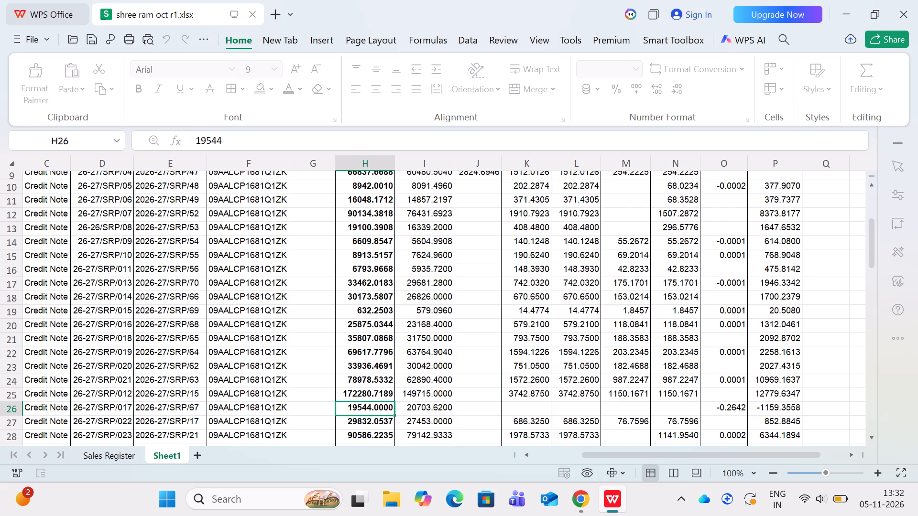
click(748, 410)
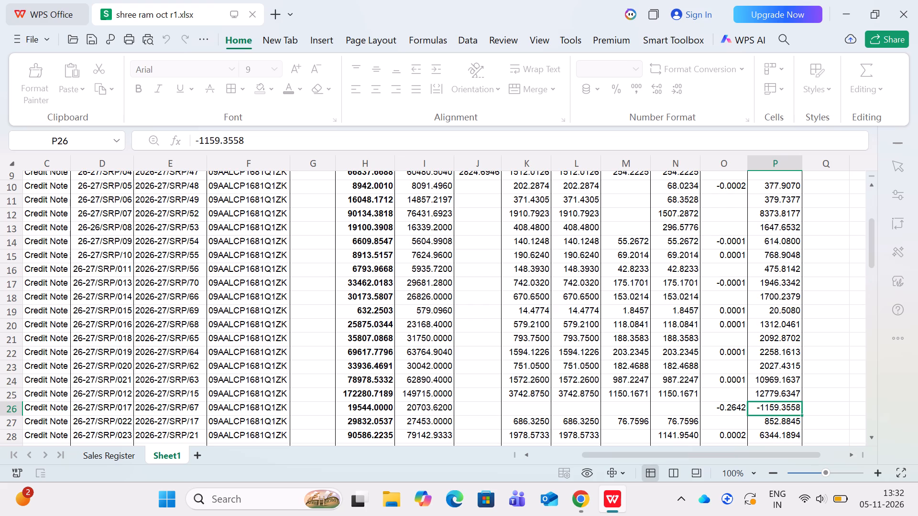
key(Right)
key(Right)
key(Right)
key(Right)
key(Left)
key(Left)
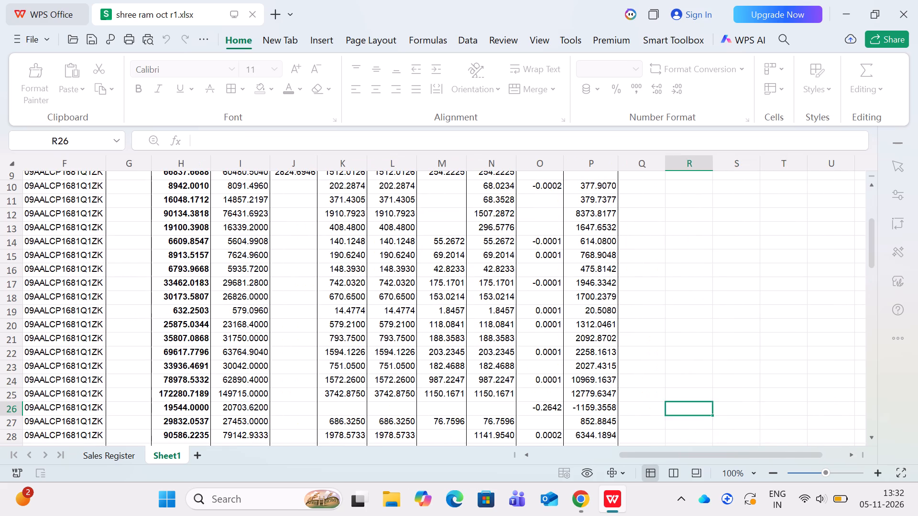
key(Left)
key(Left)
key(Left)
key(Left)
key(Left)
key(Left)
key(Left)
key(Left)
key(Left)
key(Left)
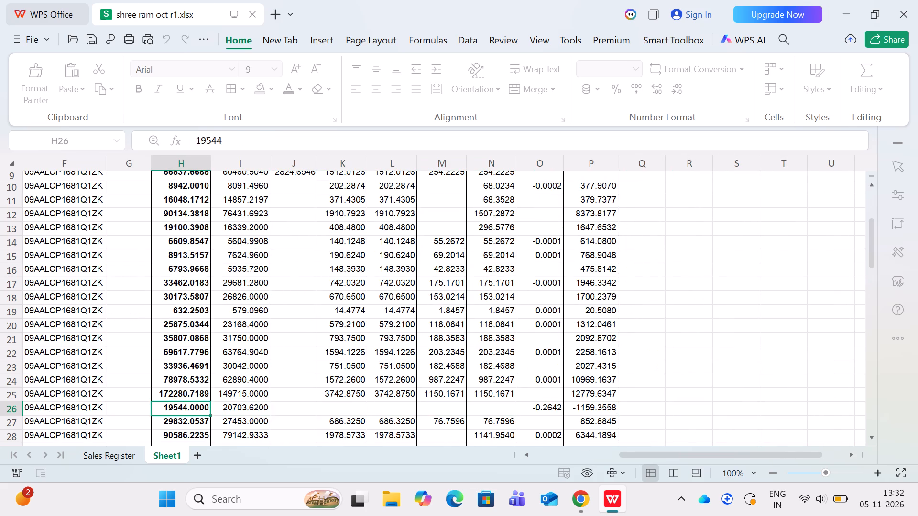
Review the 26-27/SRP/017 row in the register from its party and voucher details through its gross total and jobwork amount.
key(Left)
key(Left)
key(Left)
key(Left)
key(Left)
key(Left)
key(Left)
key(Left)
key(Right)
key(Right)
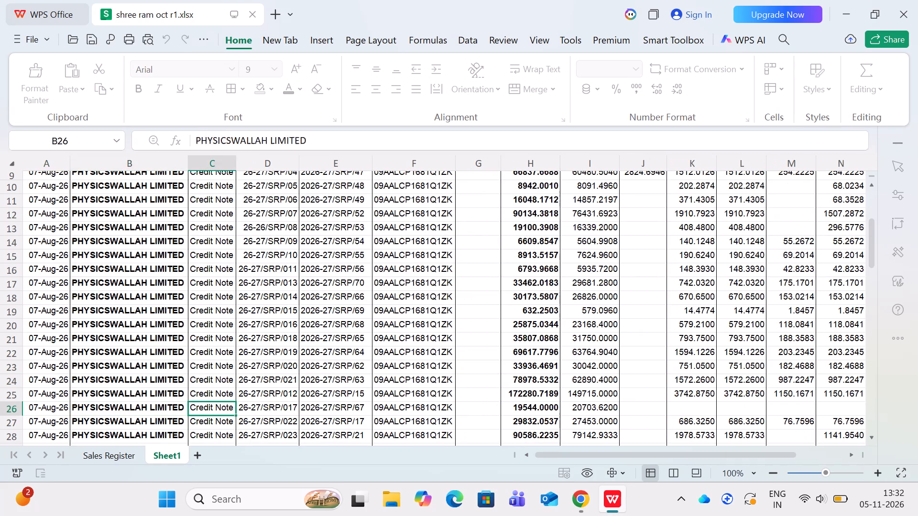
key(Right)
key(Right)
key(Right)
key(Right)
key(Right)
key(Right)
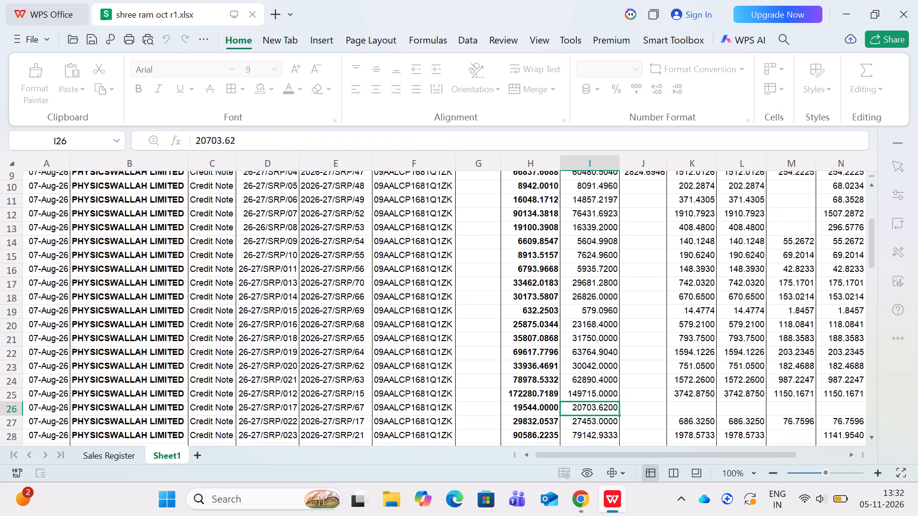
key(Left)
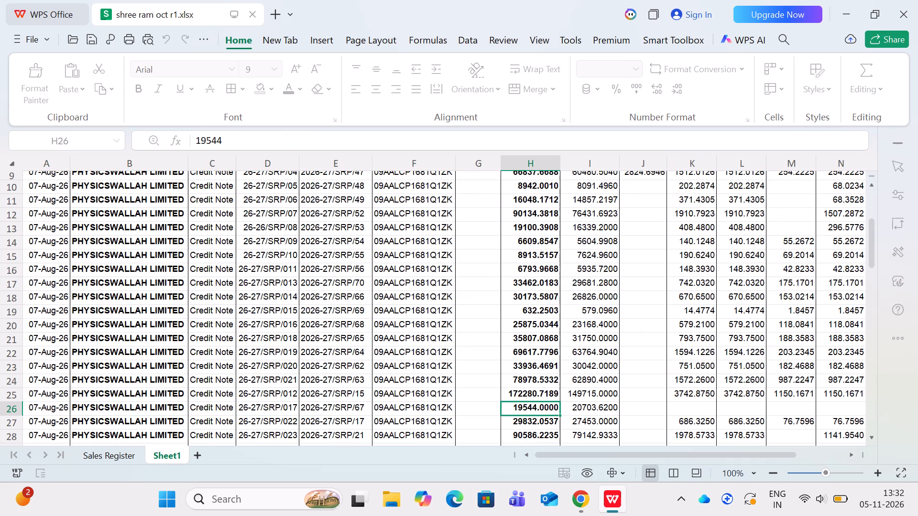
Compare the tax amounts of neighbouring credit note 26-27/SRP/012 with the register's column headings.
key(Up)
key(Right)
key(Right)
key(Right)
key(Right)
key(Right)
key(Right)
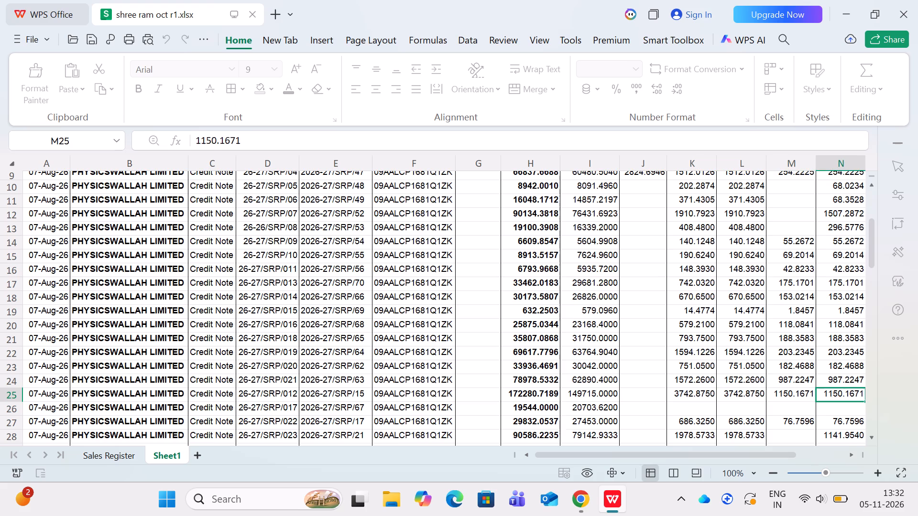
scroll(564, 272, up, 4)
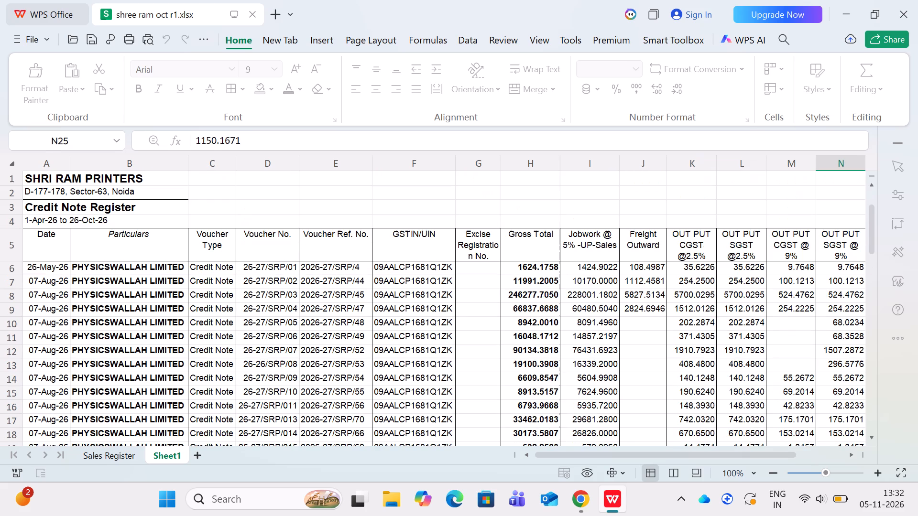
scroll(365, 276, down, 1)
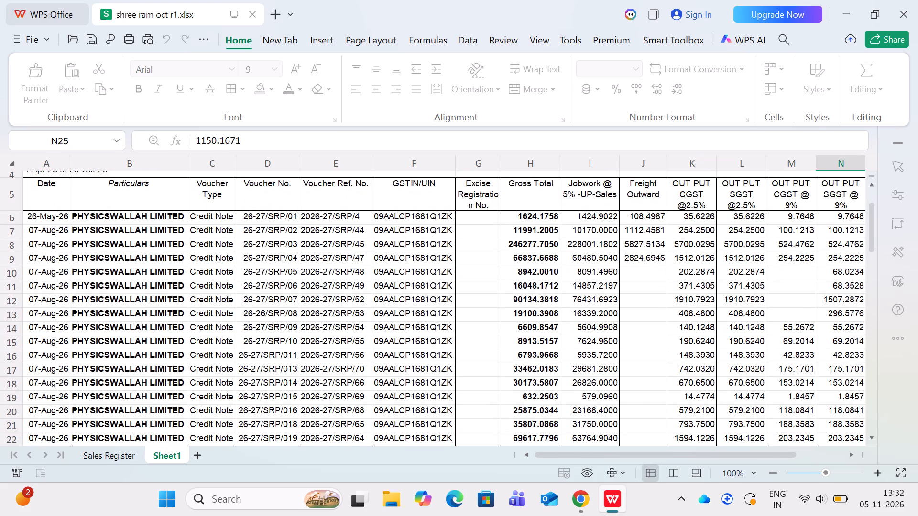
scroll(365, 276, down, 2)
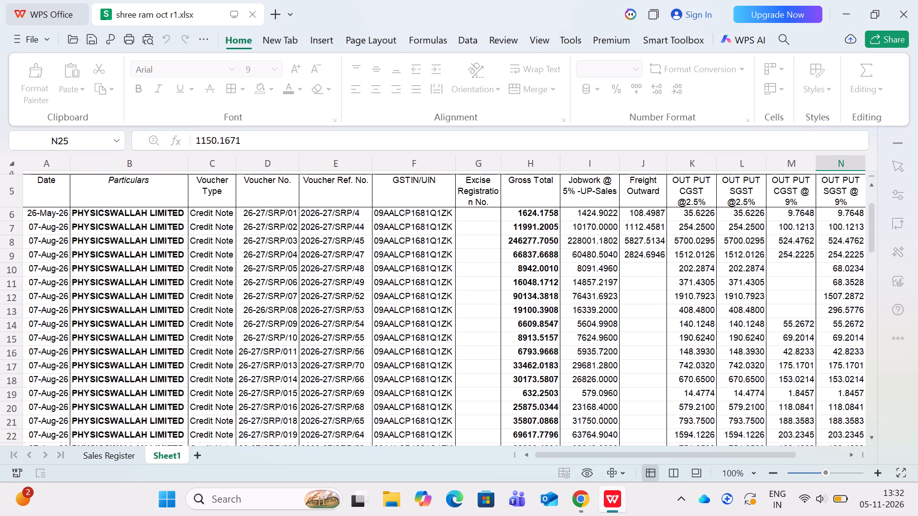
scroll(365, 276, down, 2)
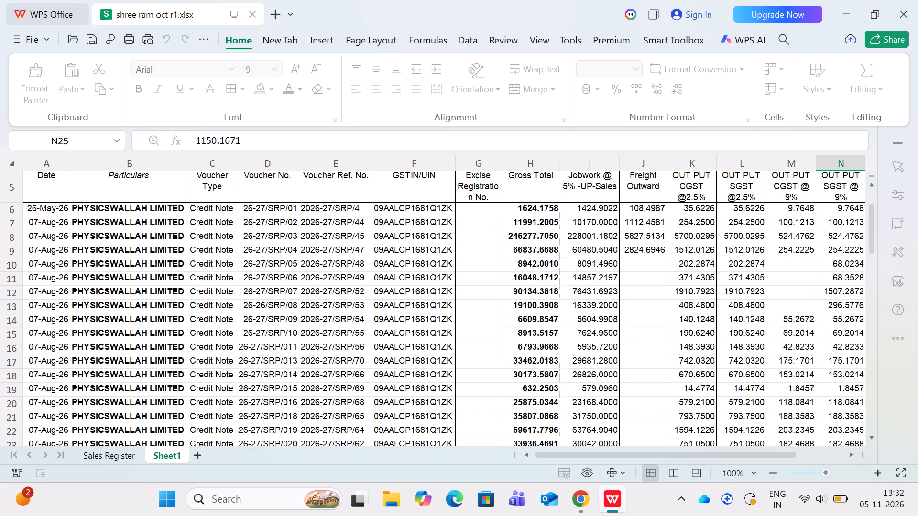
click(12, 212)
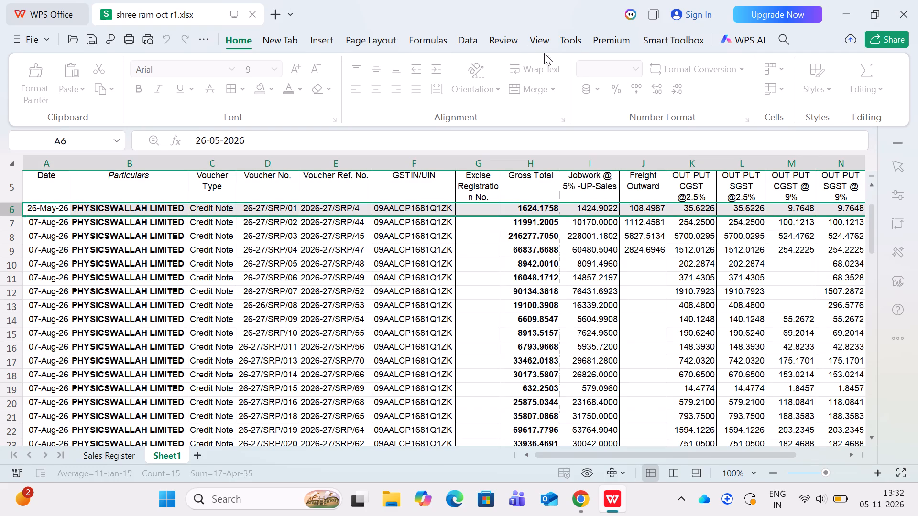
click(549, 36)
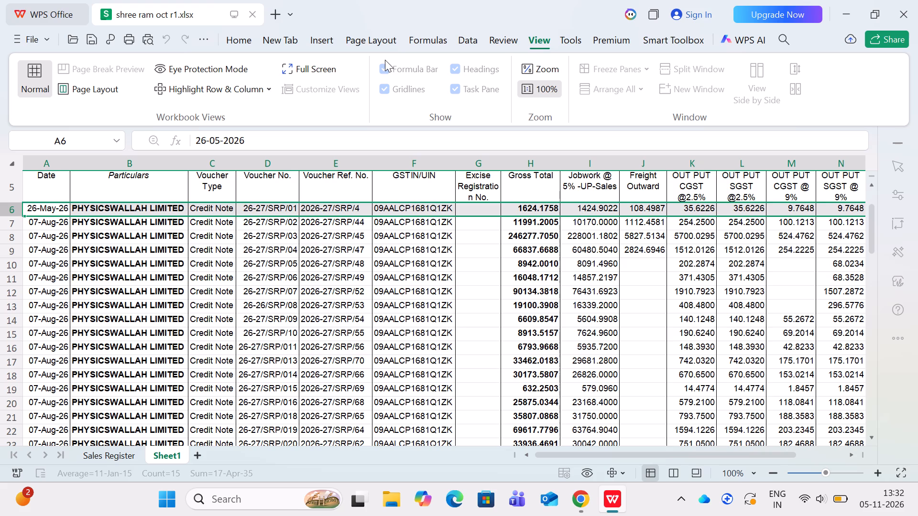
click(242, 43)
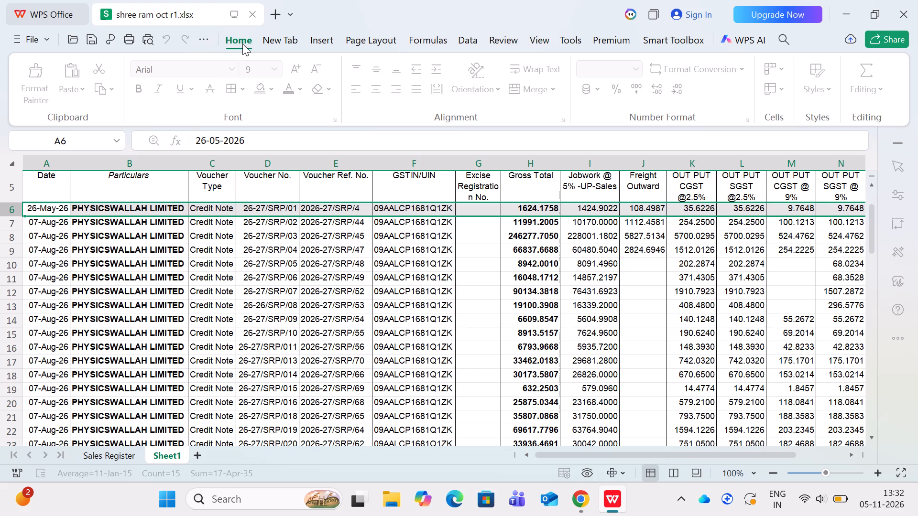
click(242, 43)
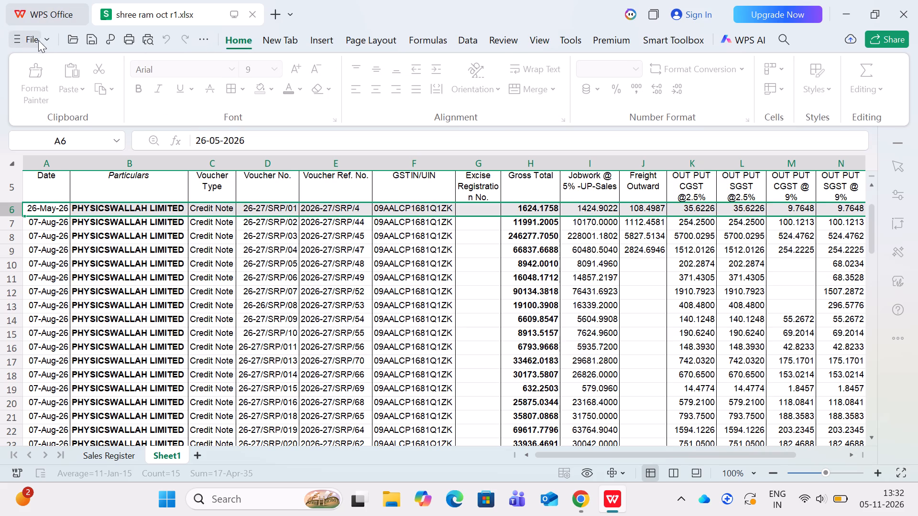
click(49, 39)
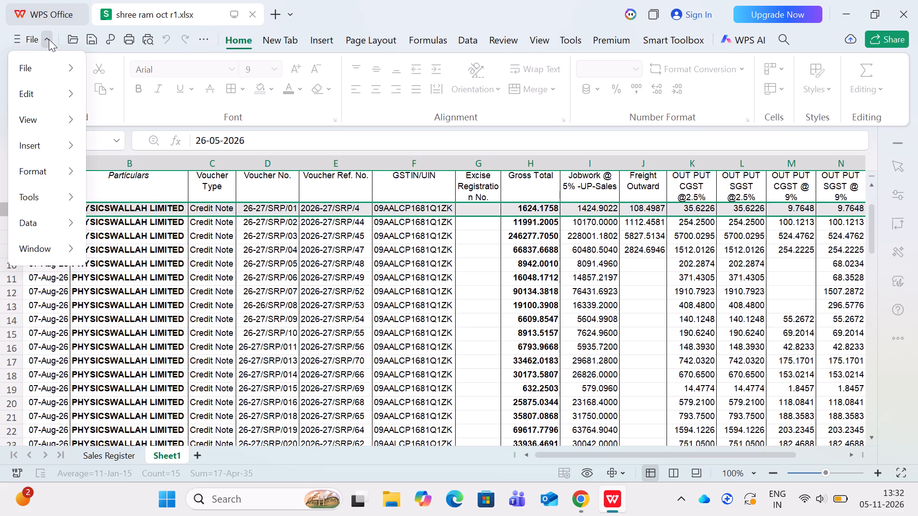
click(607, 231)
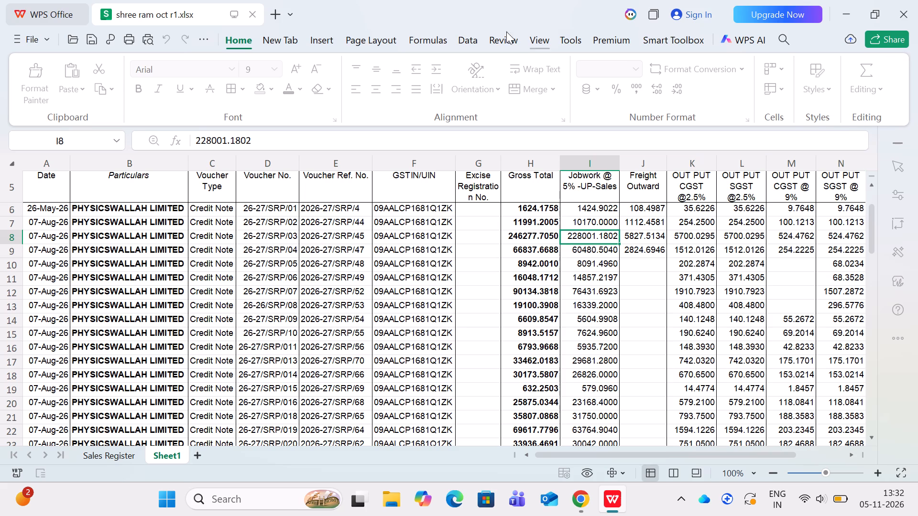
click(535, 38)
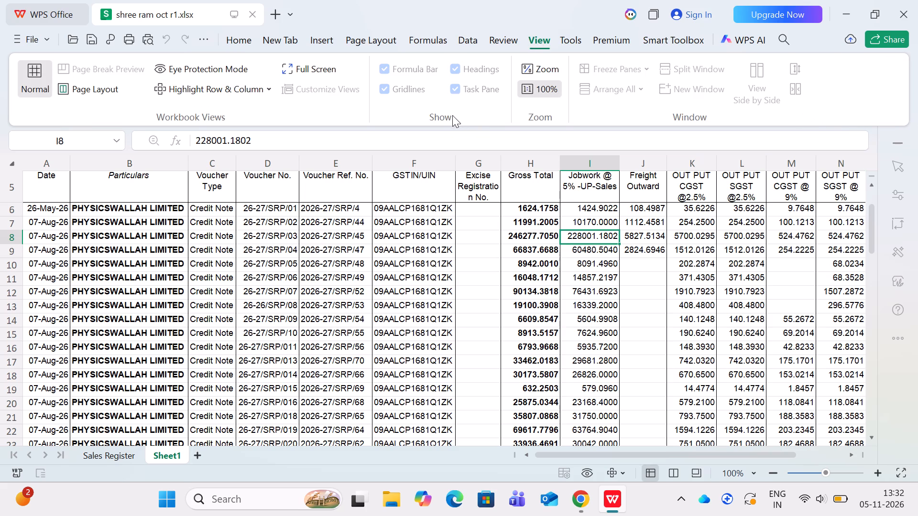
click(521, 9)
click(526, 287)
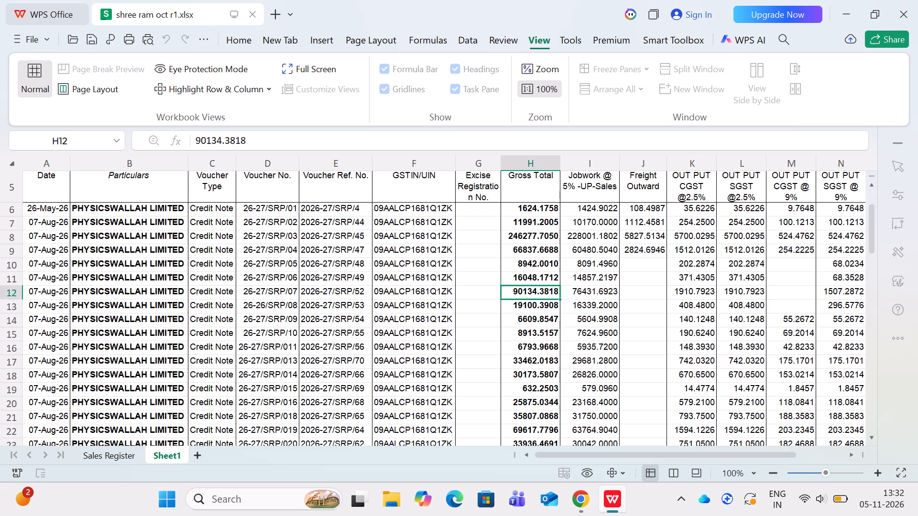
Recheck the 26-27/SRP/017 row from its jobwork amount to freight and cartage, matching the amounts to the column headings.
scroll(526, 287, down, 2)
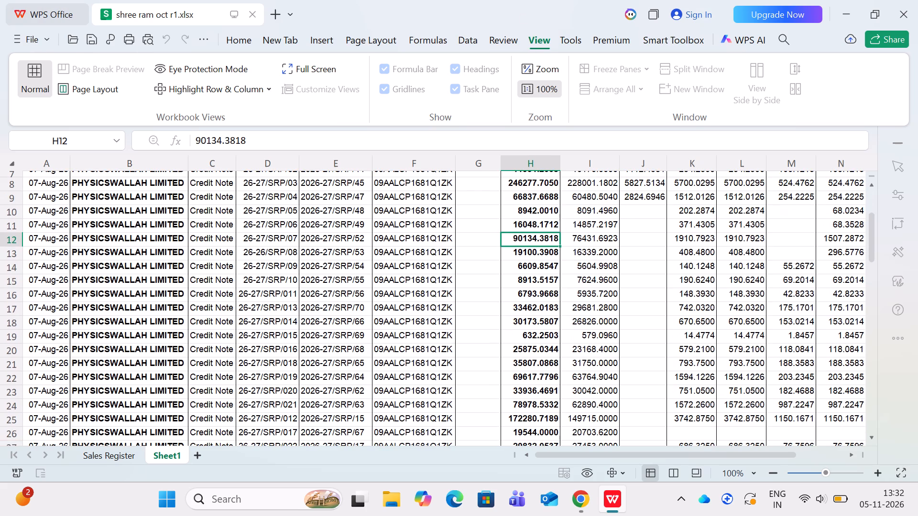
scroll(526, 287, down, 3)
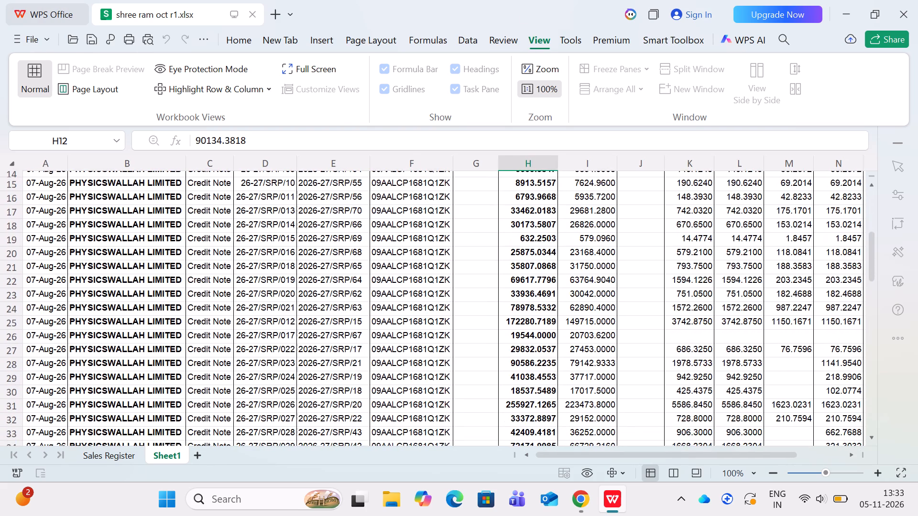
click(587, 338)
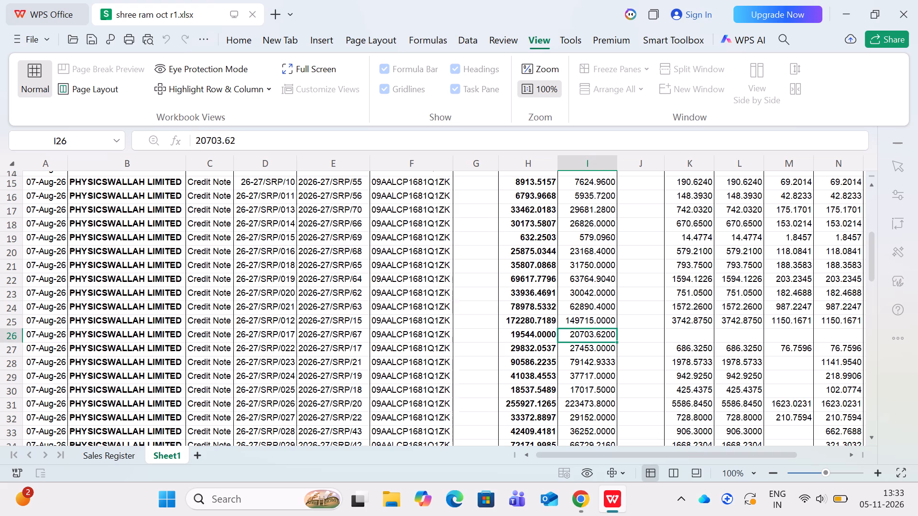
key(Right)
key(Right)
key(Right)
key(Right)
key(Right)
key(Right)
key(Right)
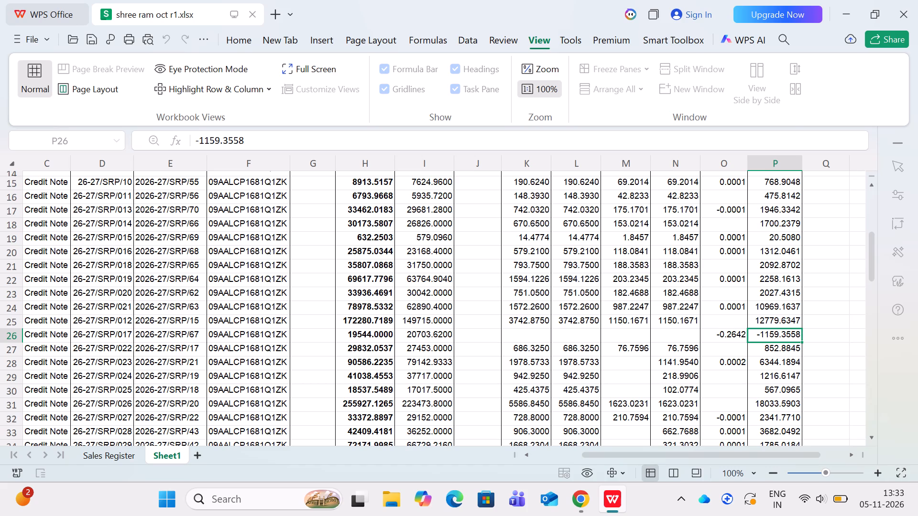
scroll(470, 301, up, 2)
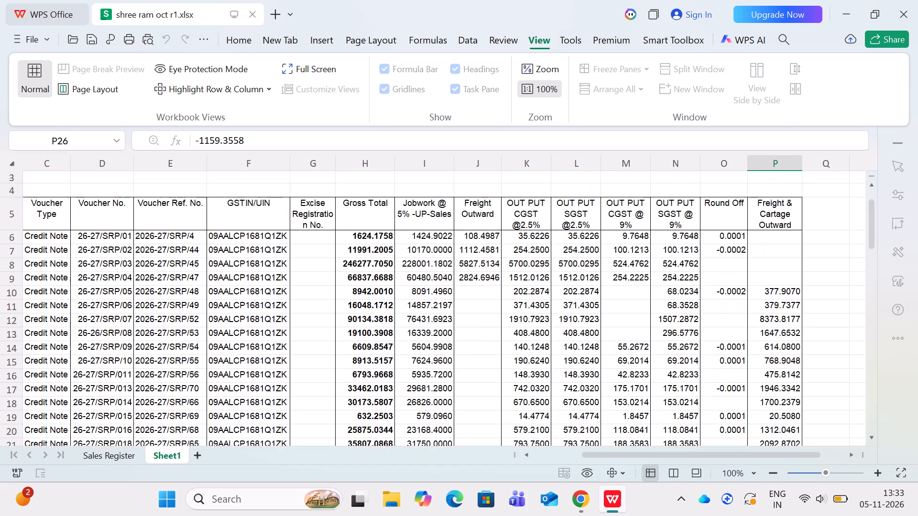
scroll(470, 301, down, 5)
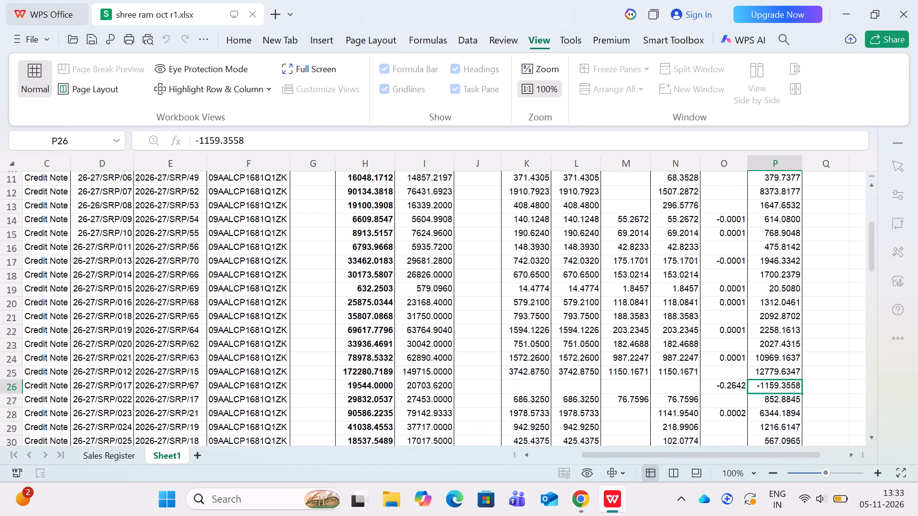
scroll(470, 301, down, 2)
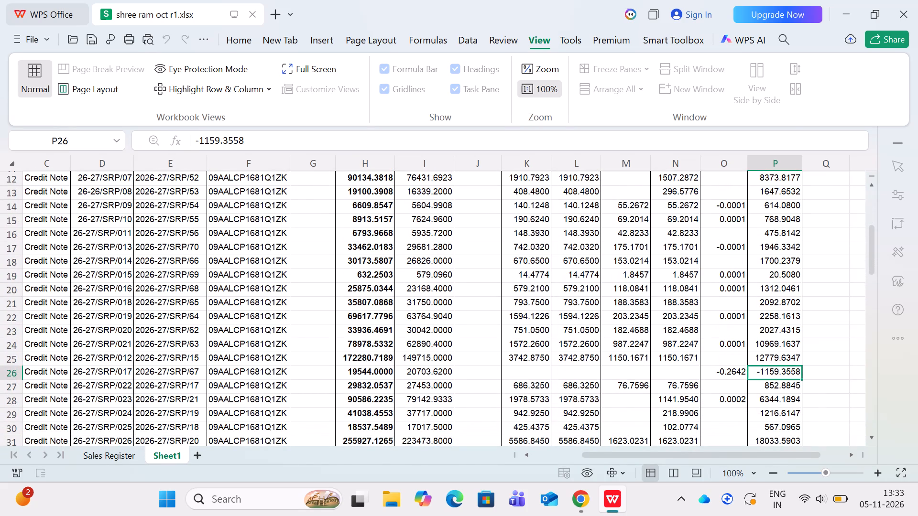
scroll(470, 301, down, 3)
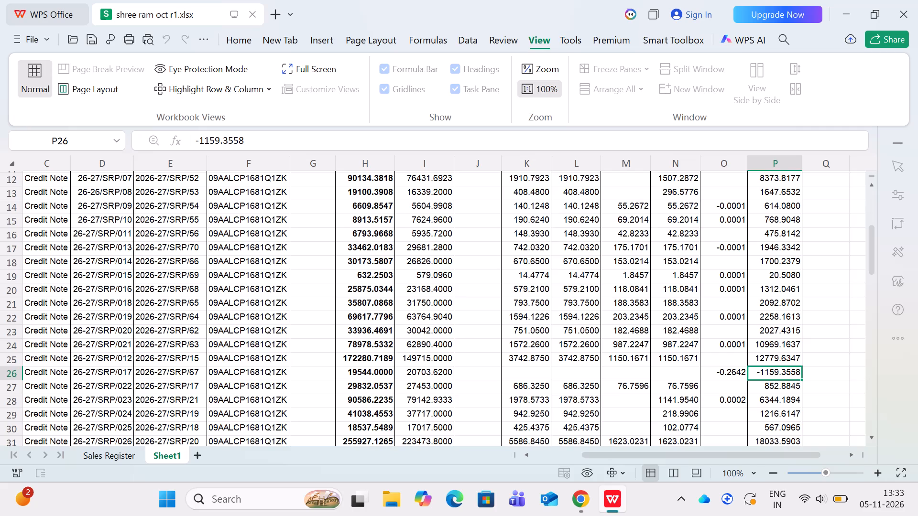
Replace the credit note number in the GST portal form with 26-27/SRP/022, copied from the WPS register.
key(Left)
key(Left)
key(Left)
key(Left)
key(Left)
key(Left)
key(Left)
key(Left)
key(Left)
key(Left)
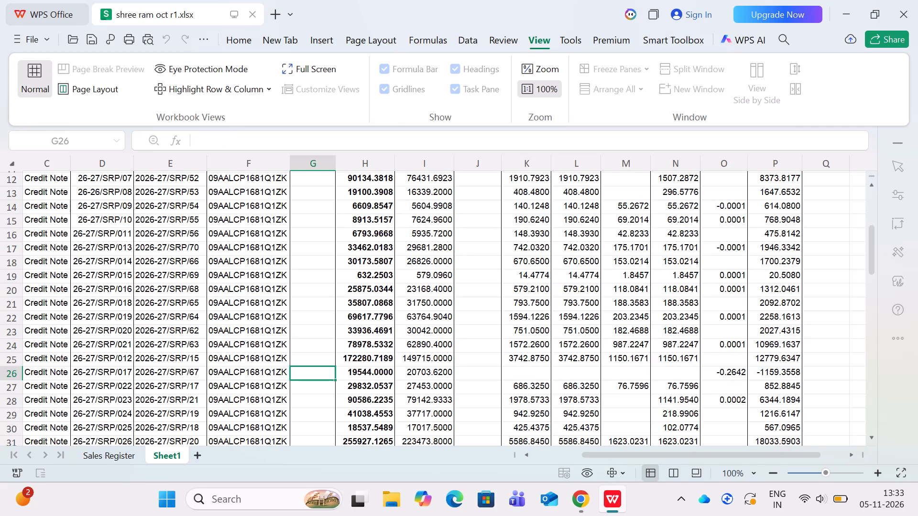
key(Left)
key(Left)
key(Left)
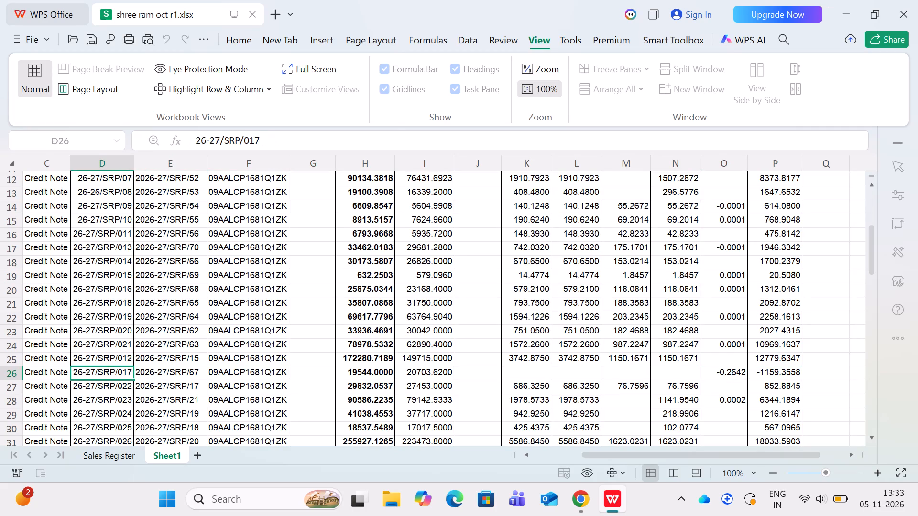
key(Down)
key(alt+Tab)
scroll(442, 300, up, 1)
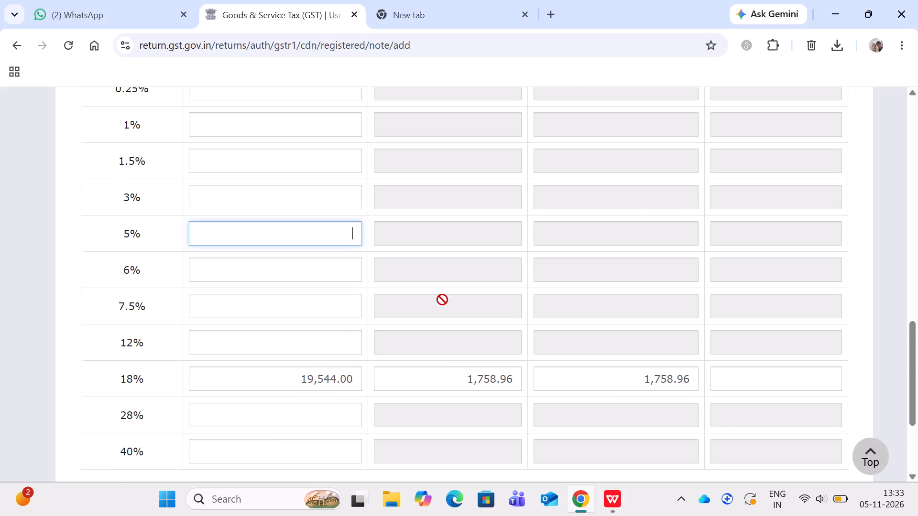
scroll(442, 300, up, 5)
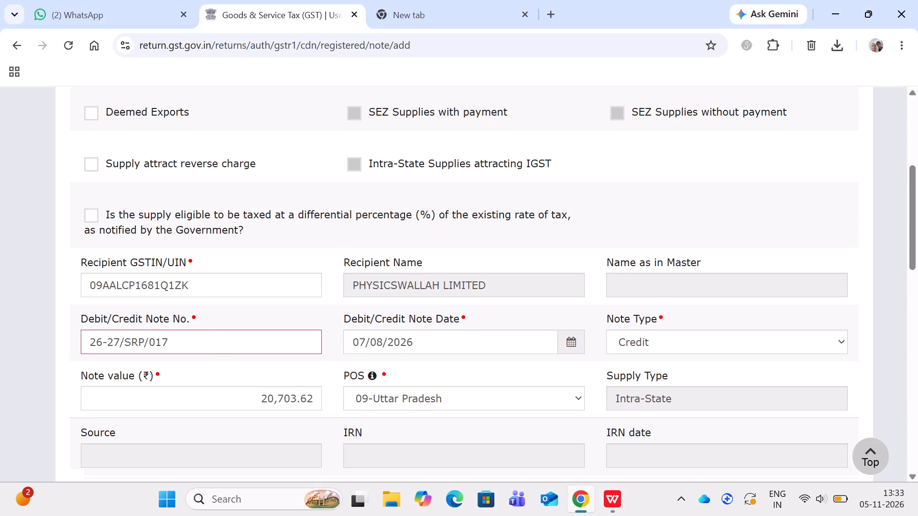
click(203, 341)
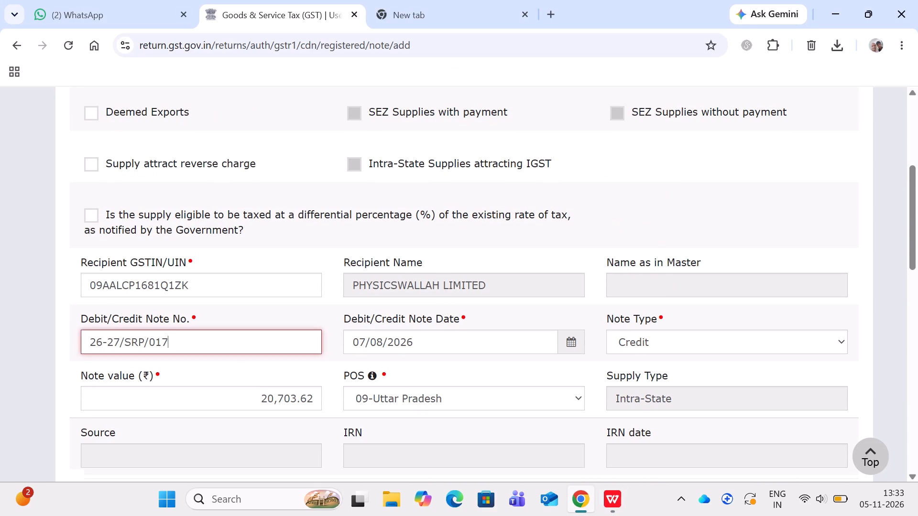
key(BackSpace)
key(BackSpace)
key(BackSpace)
key(BackSpace)
key(BackSpace)
key(BackSpace)
key(BackSpace)
key(BackSpace)
key(BackSpace)
key(BackSpace)
key(BackSpace)
key(BackSpace)
key(BackSpace)
key(BackSpace)
key(BackSpace)
key(BackSpace)
key(BackSpace)
key(BackSpace)
key(BackSpace)
key(BackSpace)
key(BackSpace)
key(BackSpace)
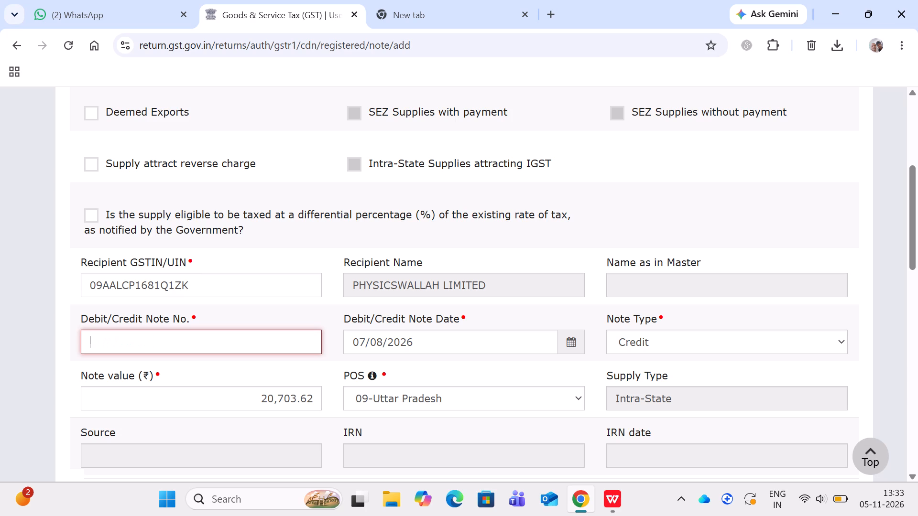
key(alt+Tab)
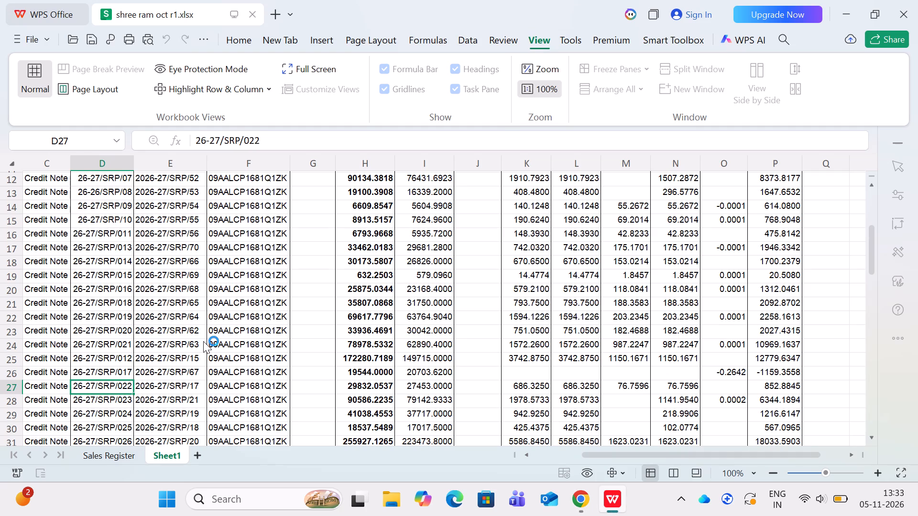
key(ctrl+c)
key(alt+Tab)
key(ctrl+v)
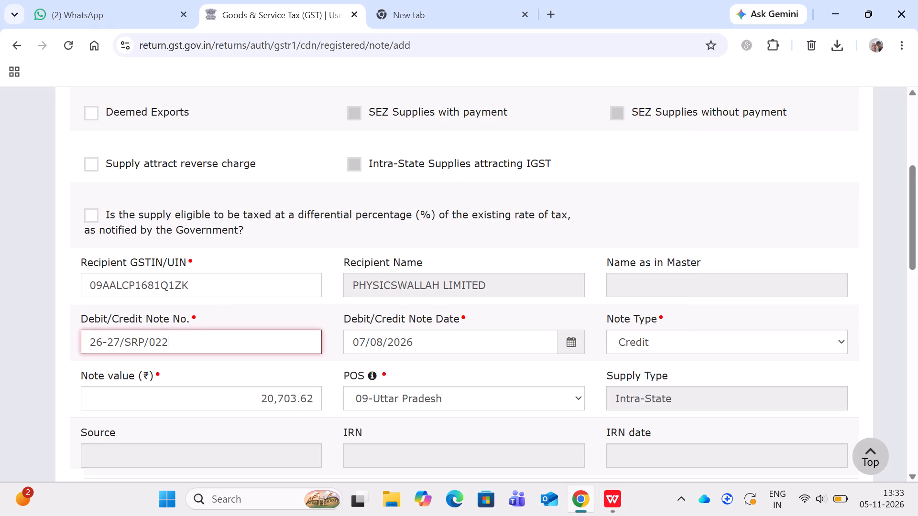
Clear the note value in the GST portal form for credit note 26-27/SRP/022 and return to the WPS register.
click(319, 397)
key(BackSpace)
key(BackSpace)
key(BackSpace)
key(BackSpace)
key(BackSpace)
key(BackSpace)
key(BackSpace)
key(BackSpace)
key(BackSpace)
key(BackSpace)
key(BackSpace)
key(BackSpace)
key(BackSpace)
key(BackSpace)
key(BackSpace)
key(BackSpace)
key(BackSpace)
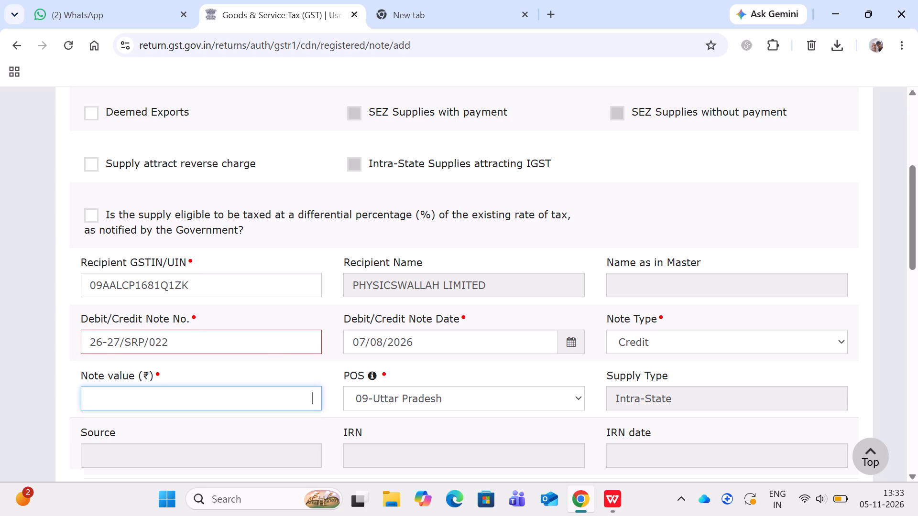
key(alt+Tab)
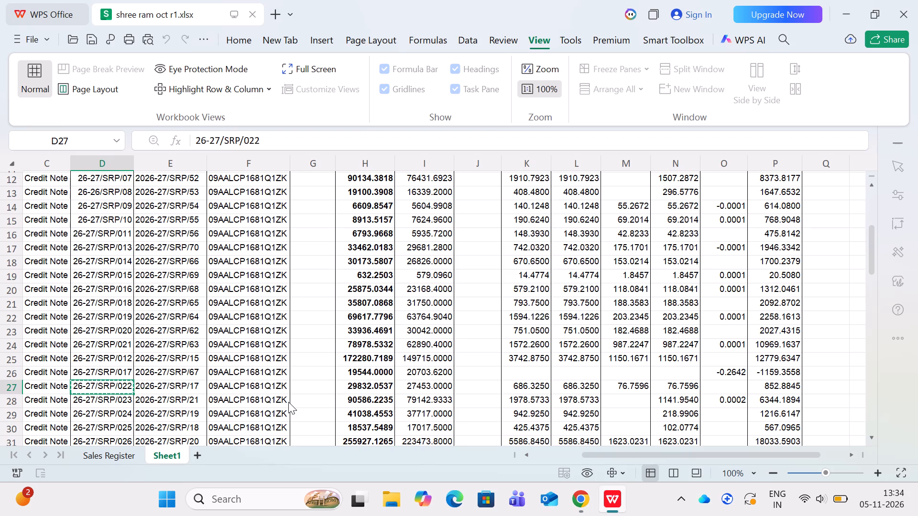
key(alt+Tab)
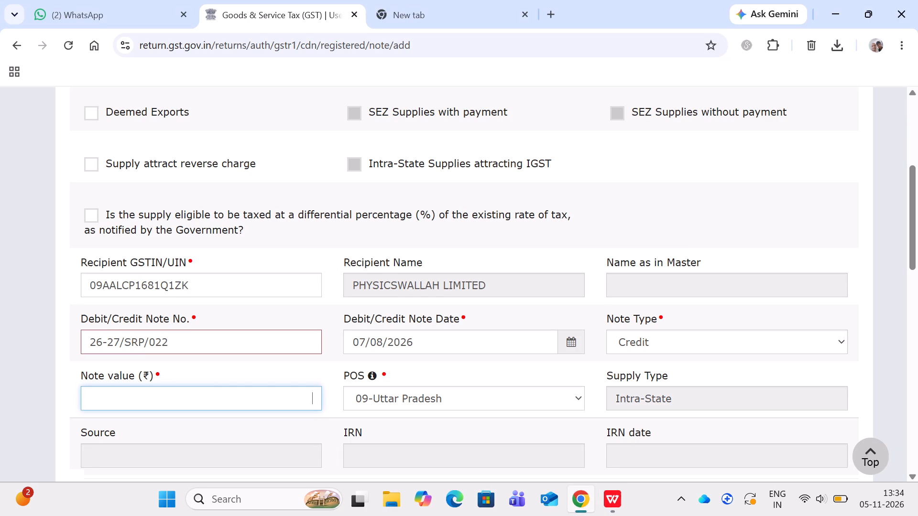
scroll(288, 402, down, 2)
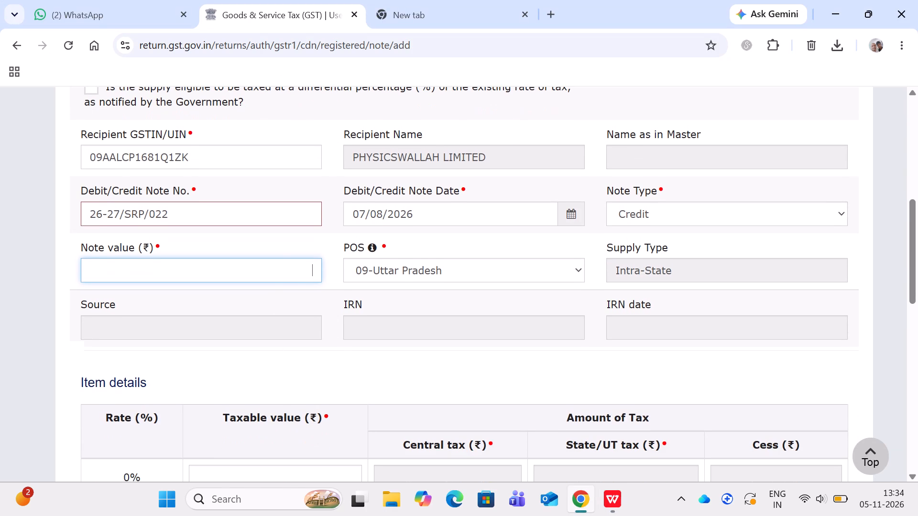
click(292, 260)
key(alt+Tab)
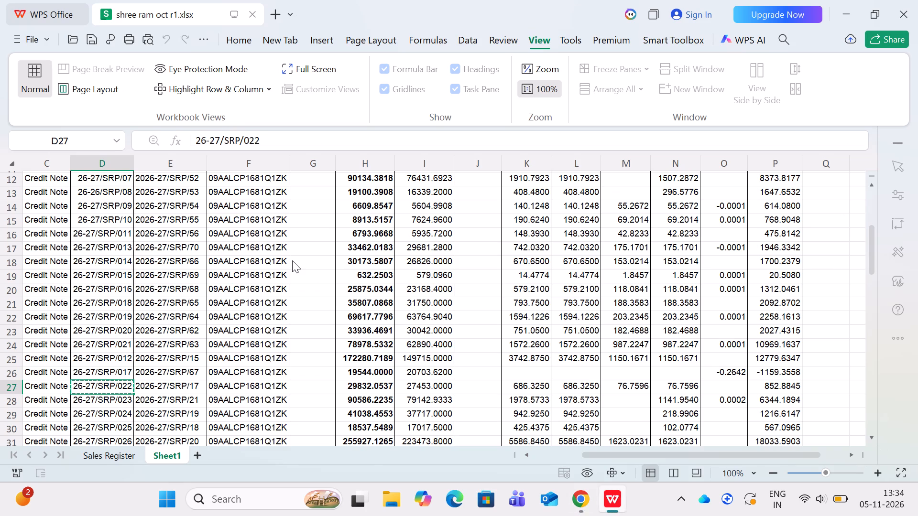
key(alt+Tab)
key(alt+Tab)
key(alt+Tab)
key(alt+Tab)
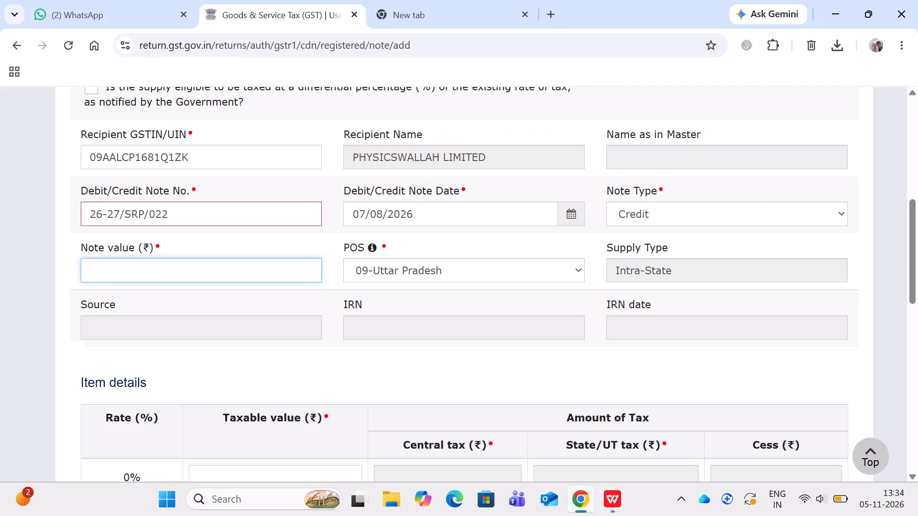
Review the 26-27/SRP/022 row in the register from its voucher details through its tax and freight amounts, ending at the gross total.
key(Left)
key(Left)
key(Left)
key(Left)
key(Left)
key(Left)
key(Left)
key(Left)
key(Left)
key(Left)
key(Left)
key(Left)
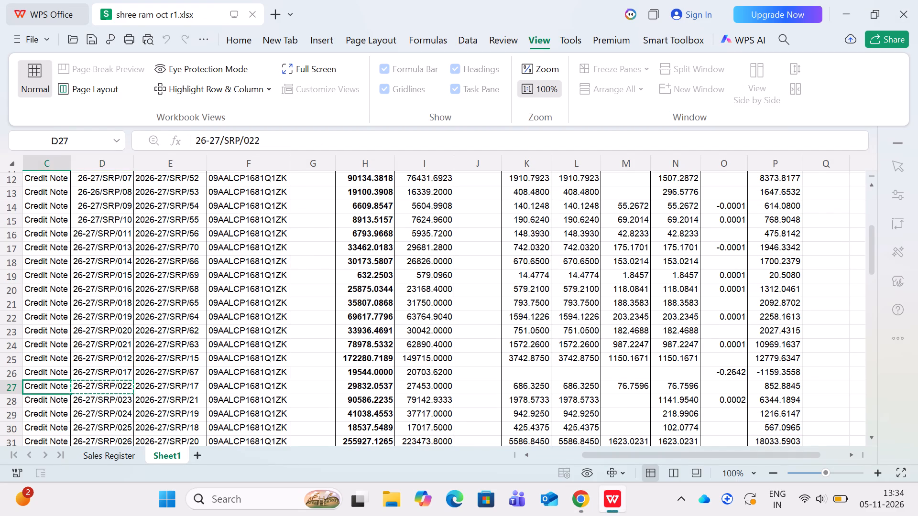
key(Right)
key(Right)
key(Right)
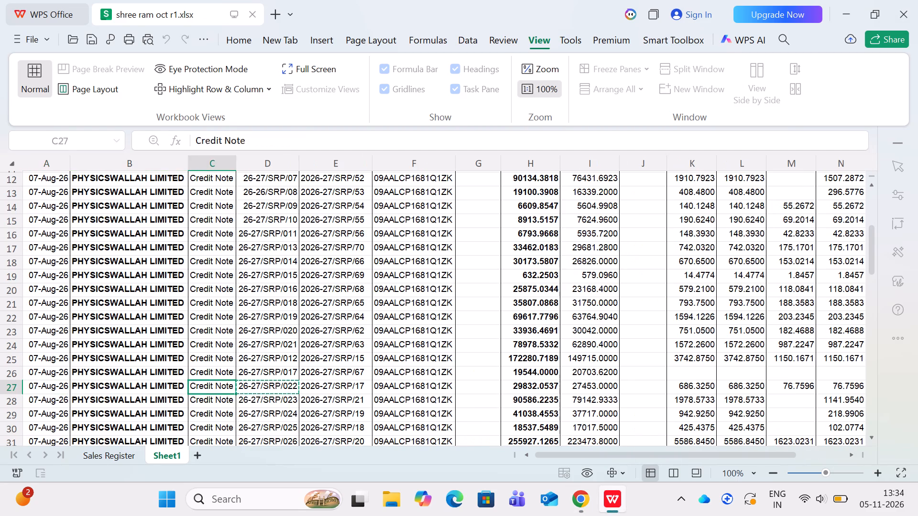
key(Right)
key(Right)
key(Right)
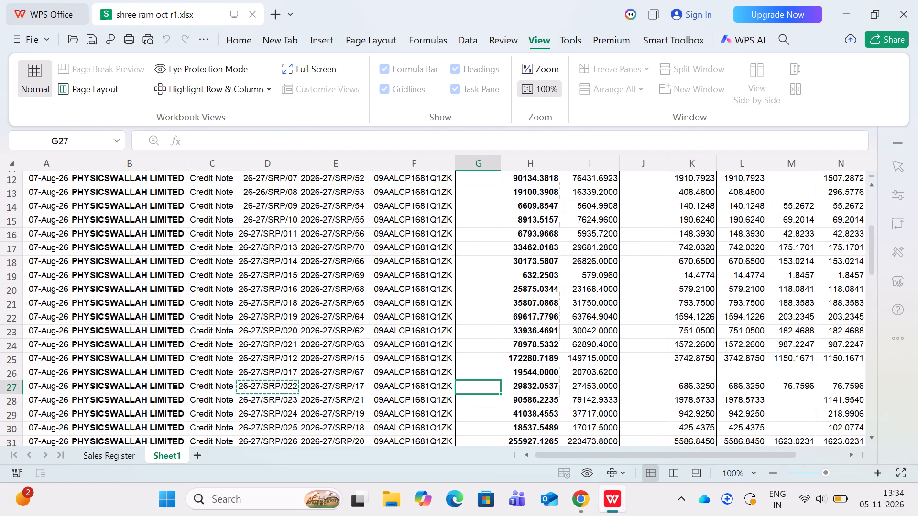
key(Right)
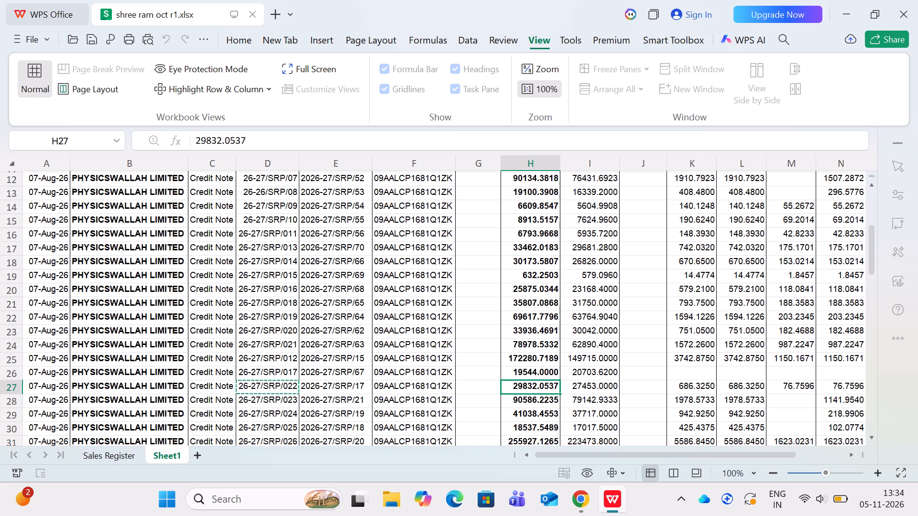
key(Right)
key(Right)
key(Right)
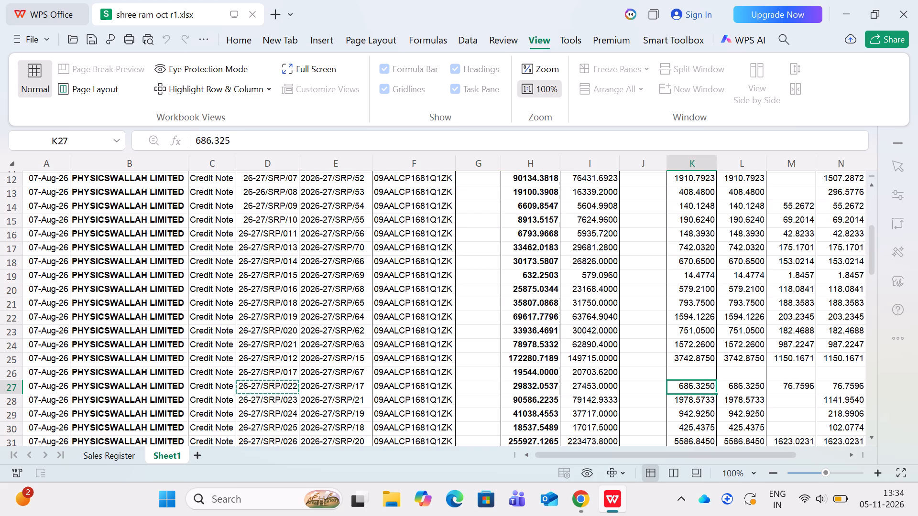
key(Right)
key(Right)
key(Right)
key(Right)
key(Right)
key(Left)
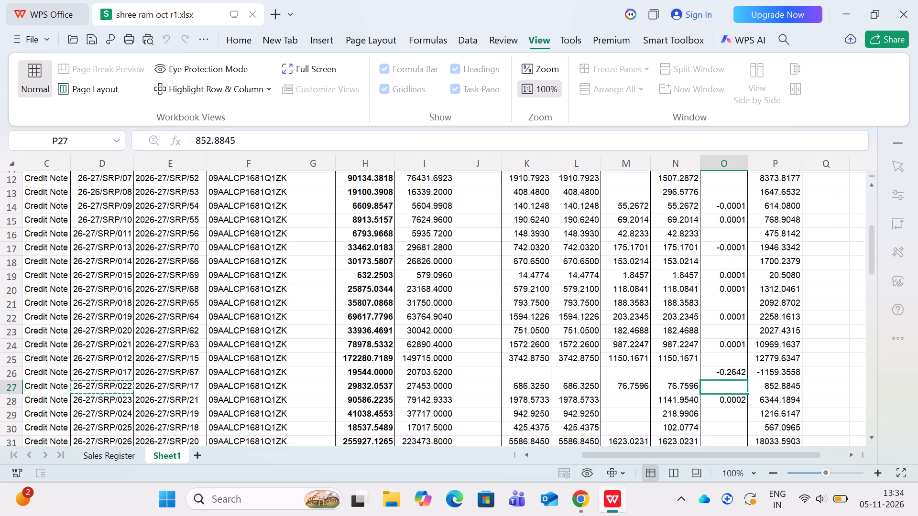
key(Left)
key(Left)
key(Left)
key(Left)
key(Left)
key(Left)
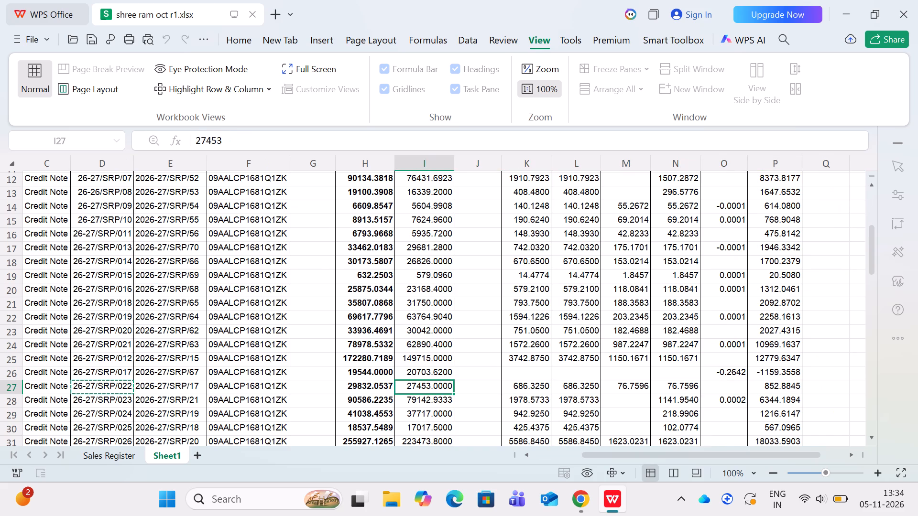
key(Left)
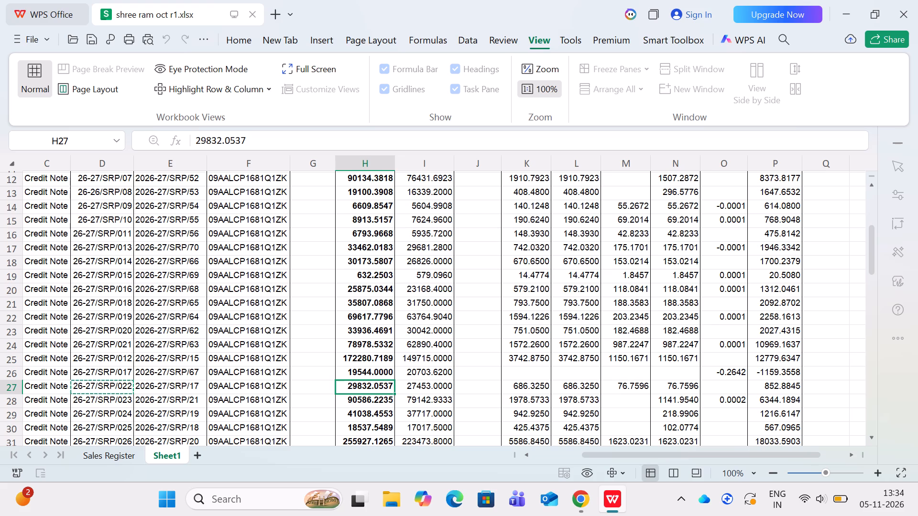
Set the note value in the GST portal form to 29,832.05, taken from the register's gross total for 26-27/SRP/022.
key(alt+Tab)
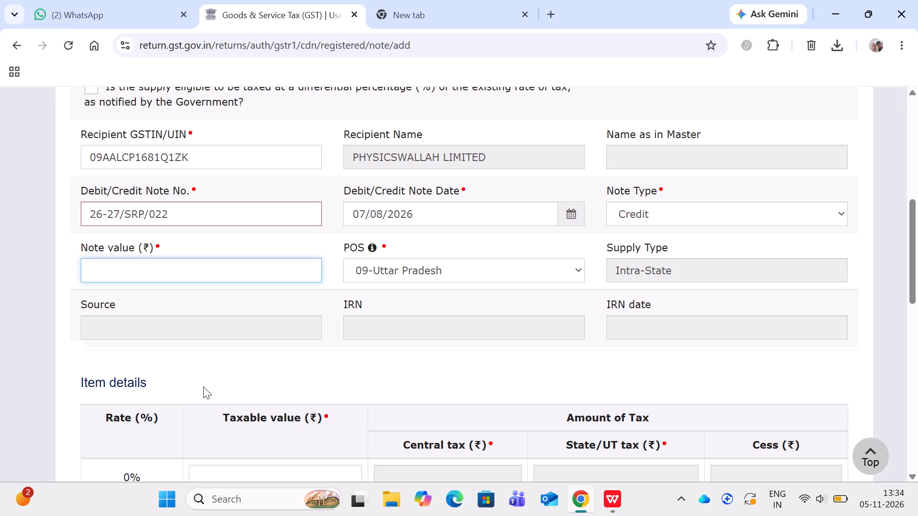
click(285, 271)
text(29)
text(38)
key(alt+Tab)
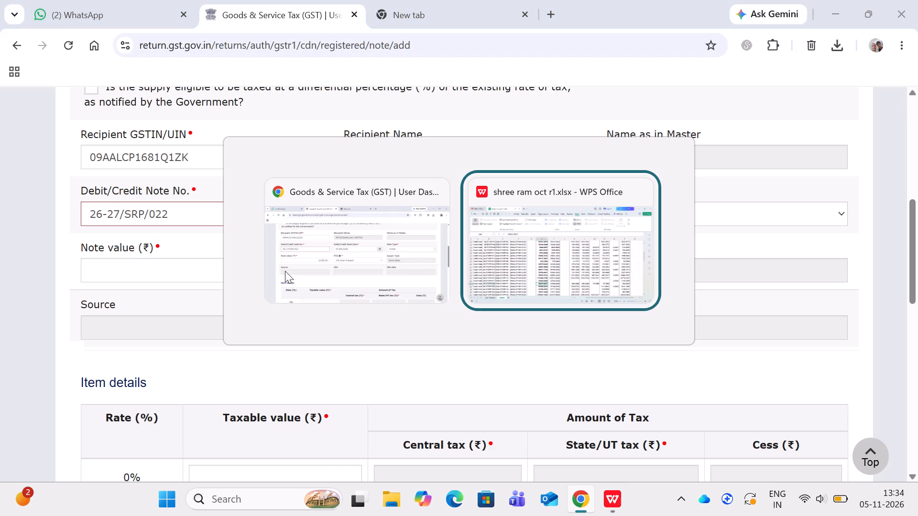
key(Return)
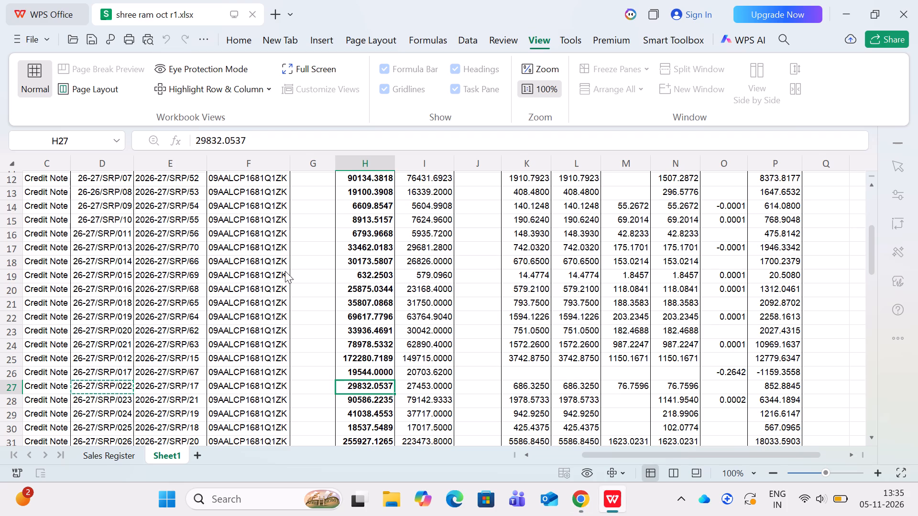
key(alt+Tab)
key(BackSpace)
key(BackSpace)
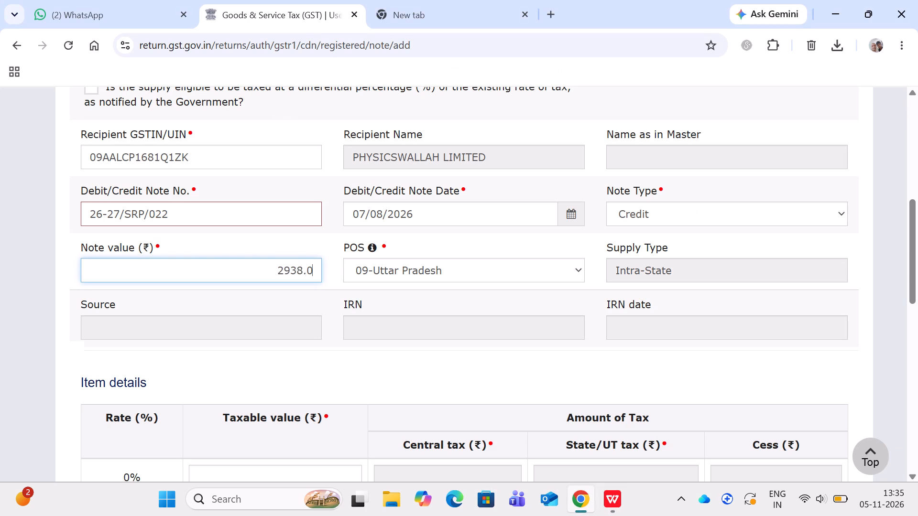
key(BackSpace)
key(BackSpace)
key(BackSpace)
key(BackSpace)
text(832)
key(alt+Tab)
key(alt+Tab)
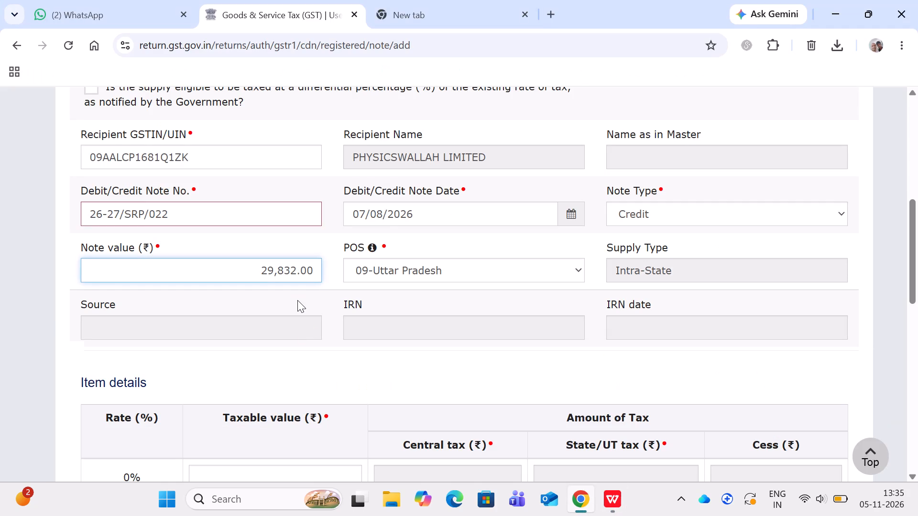
key(alt+Tab)
key(alt+Tab)
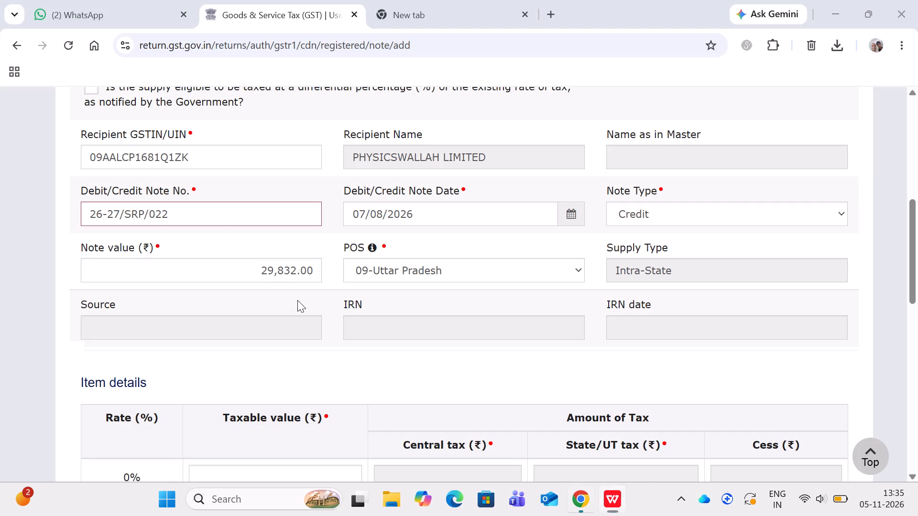
key(BackSpace)
key(BackSpace)
key(BackSpace)
text(05)
Clear the taxable value in the 18% rate row of the item details.
scroll(297, 300, down, 5)
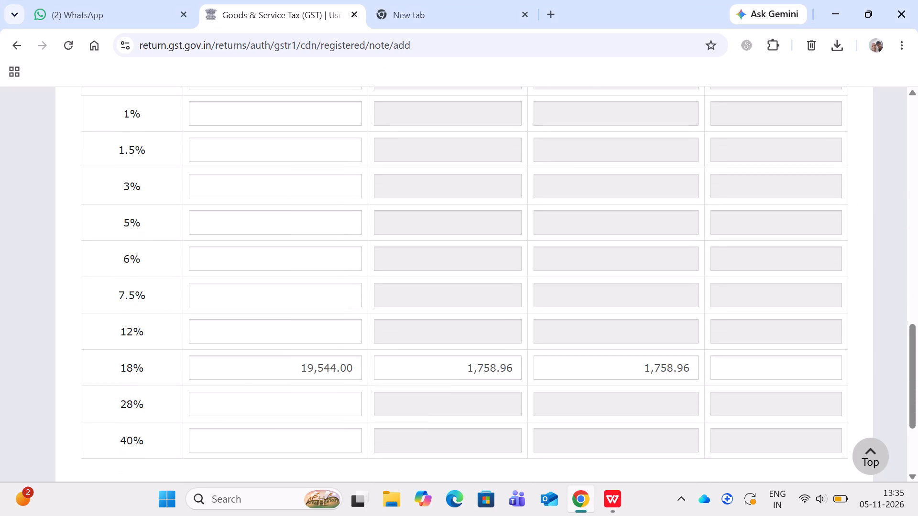
scroll(297, 300, down, 1)
click(358, 345)
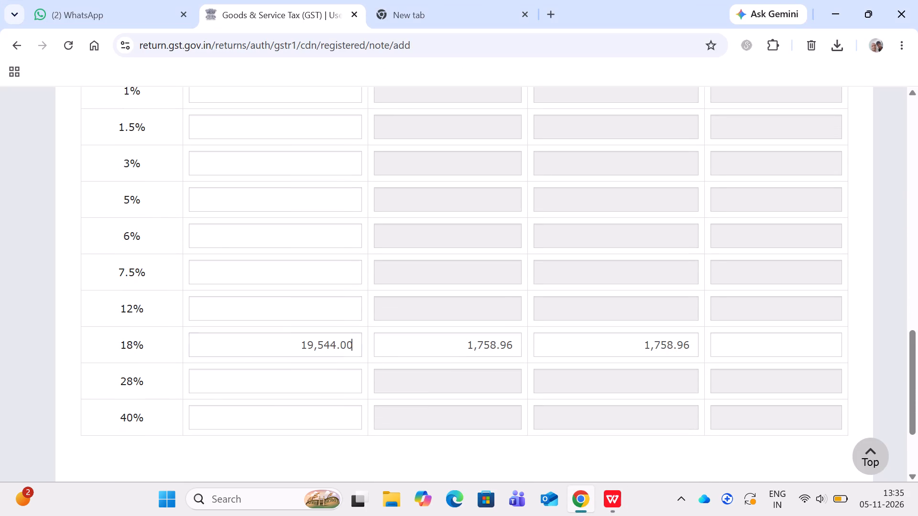
key(BackSpace)
key(BackSpace)
key(BackSpace)
key(BackSpace)
key(BackSpace)
key(BackSpace)
key(BackSpace)
key(BackSpace)
key(BackSpace)
key(BackSpace)
key(BackSpace)
key(BackSpace)
key(BackSpace)
key(BackSpace)
key(BackSpace)
key(BackSpace)
key(BackSpace)
key(BackSpace)
key(BackSpace)
key(BackSpace)
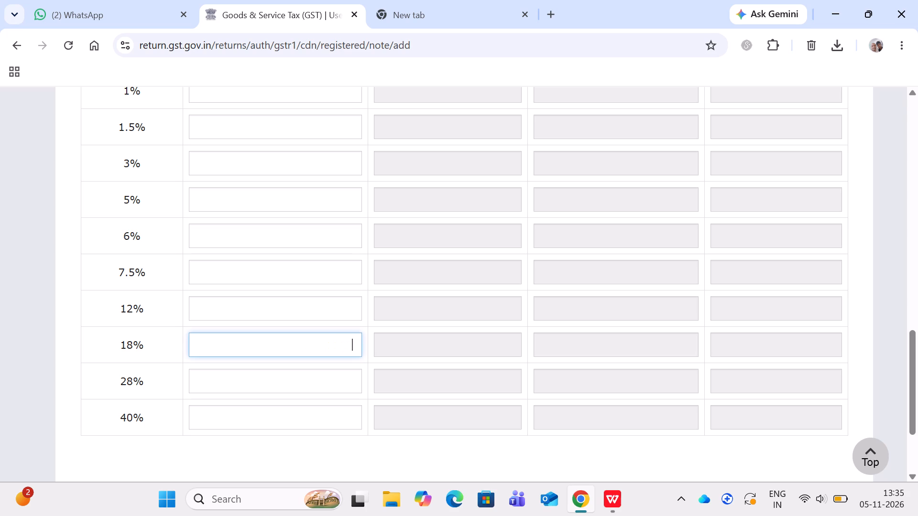
Open the 5% rate row's taxable value for entry, checking the form's note value against the register.
scroll(358, 345, up, 2)
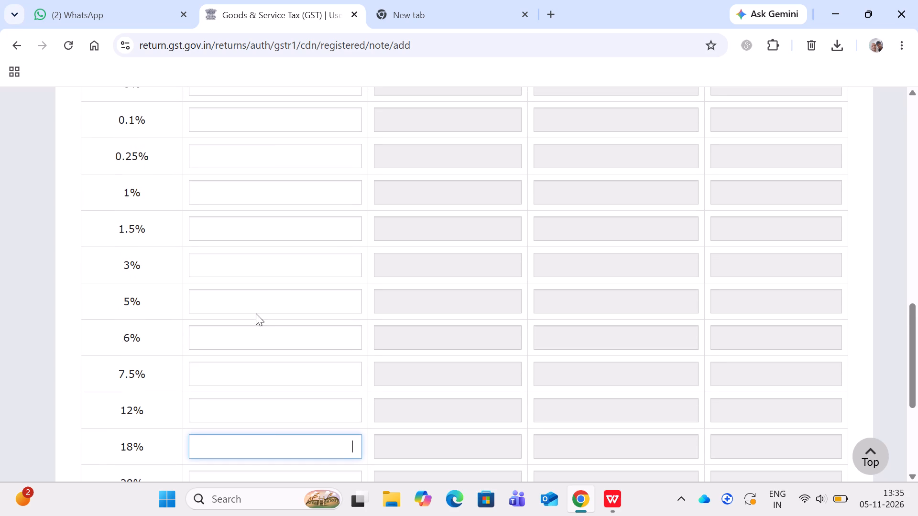
click(266, 301)
key(alt+Tab)
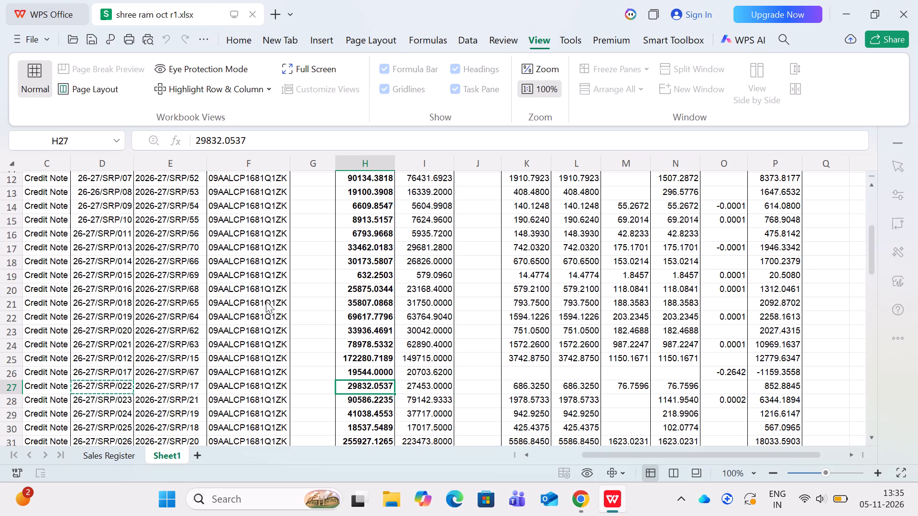
key(alt+Tab)
scroll(266, 301, up, 3)
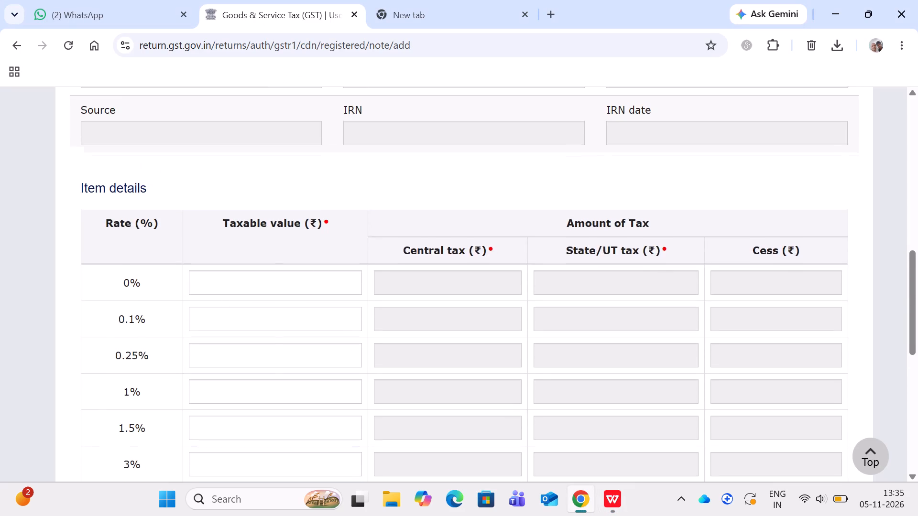
scroll(266, 301, up, 3)
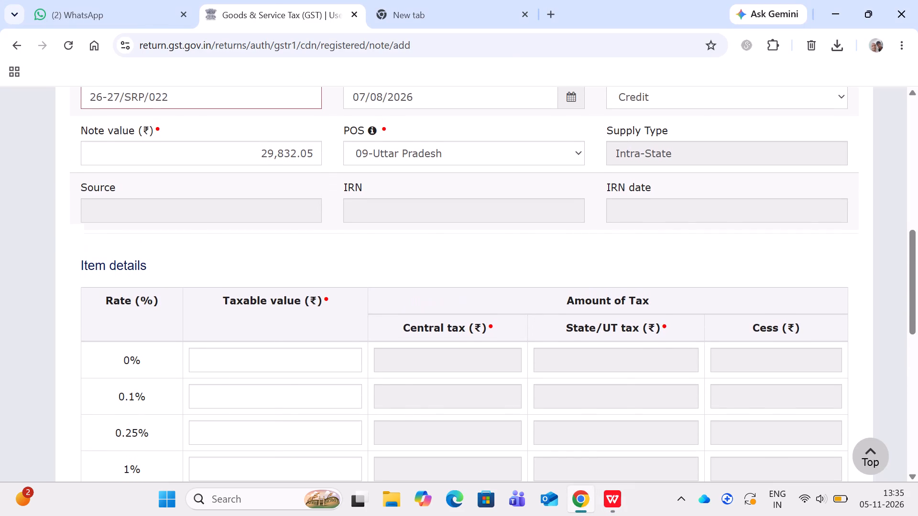
key(alt+Tab)
key(alt+Tab)
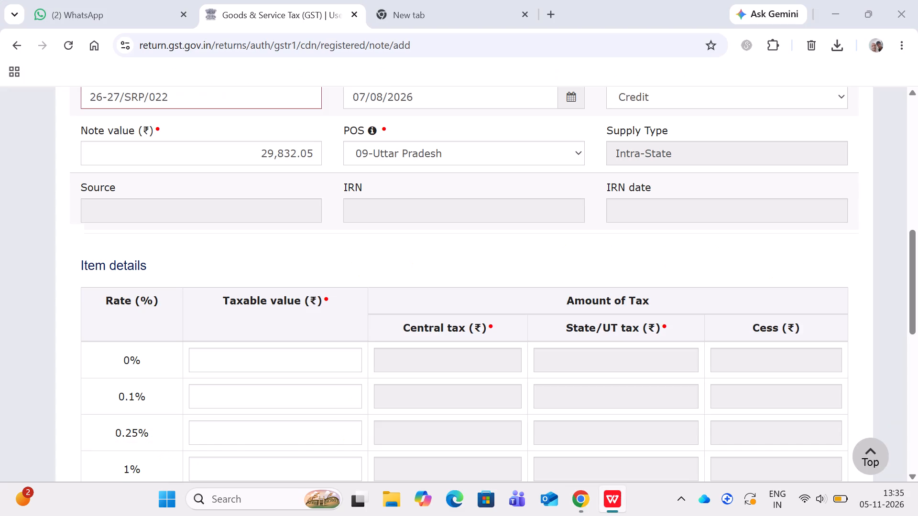
scroll(266, 301, down, 2)
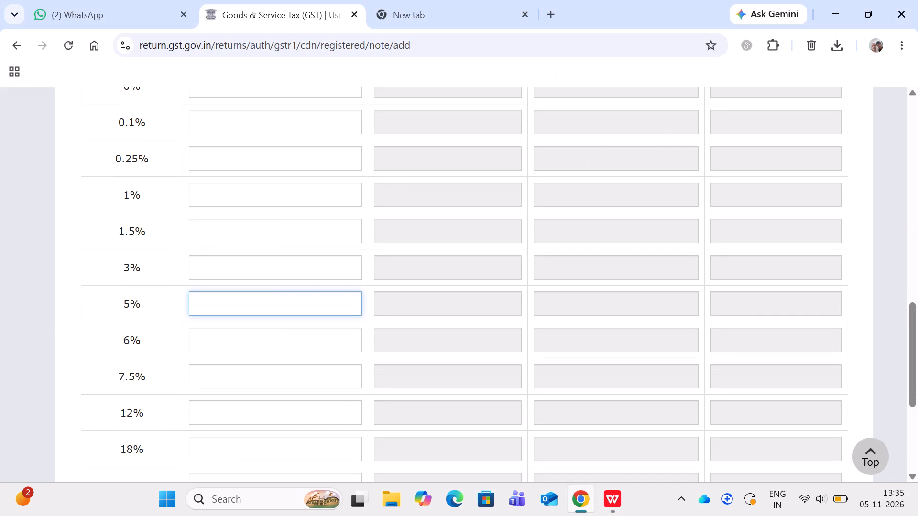
click(306, 300)
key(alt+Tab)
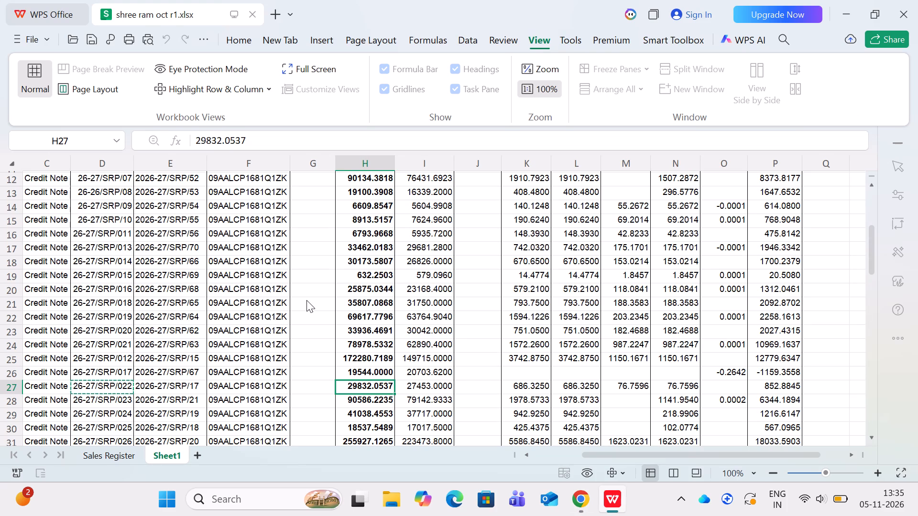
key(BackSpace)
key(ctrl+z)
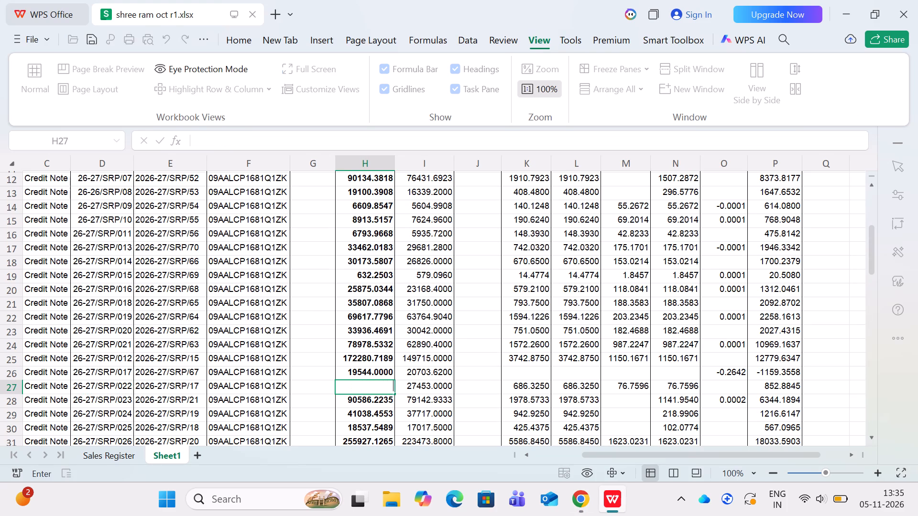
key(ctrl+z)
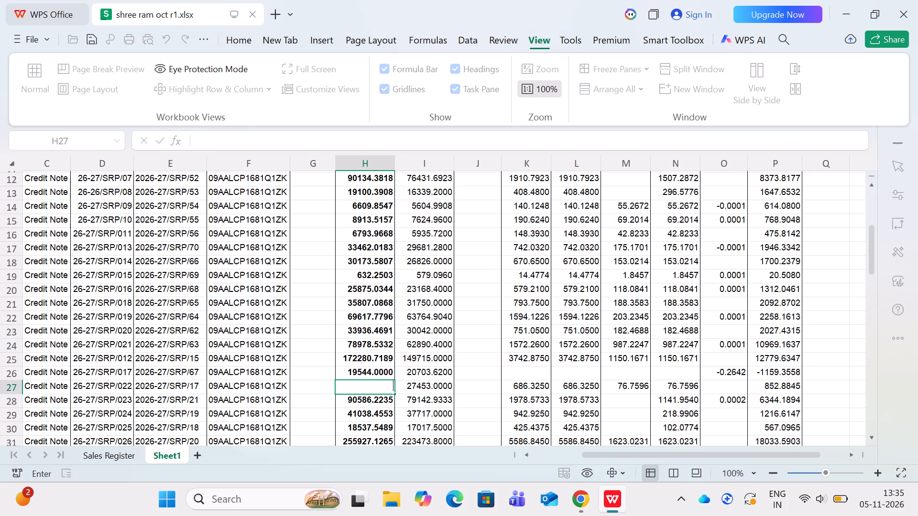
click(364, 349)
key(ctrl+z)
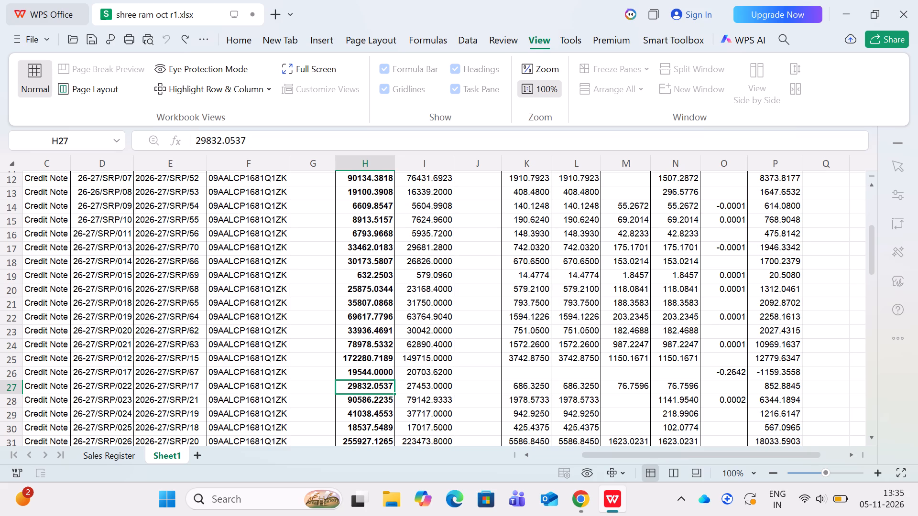
Set the 5% rate row's taxable value in the GST portal form to 27,453.00, taken from the register's 26-27/SRP/022 row.
key(Right)
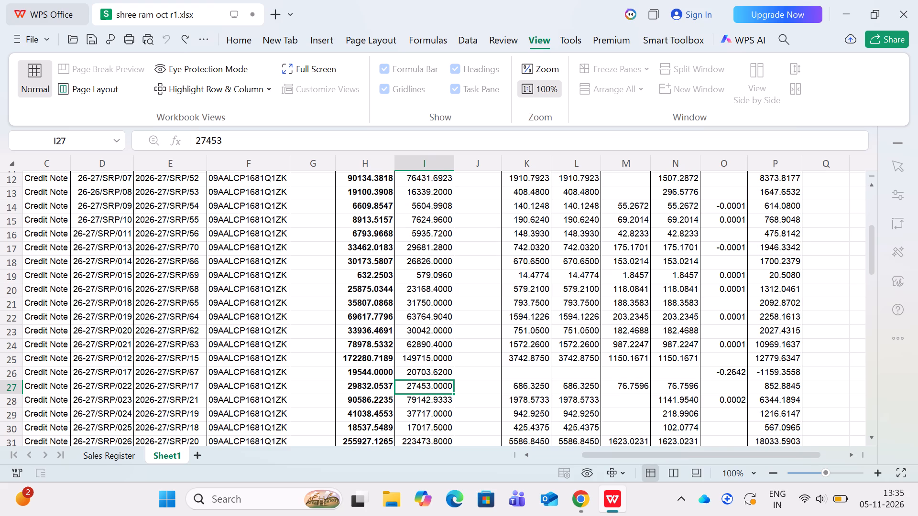
key(alt+Tab)
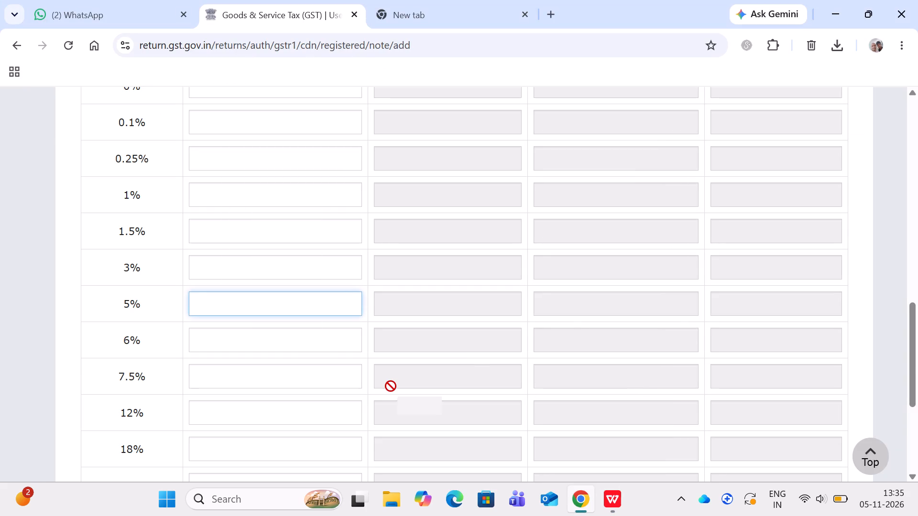
text(27)
key(alt+Tab)
key(alt+Tab)
key(BackSpace)
key(BackSpace)
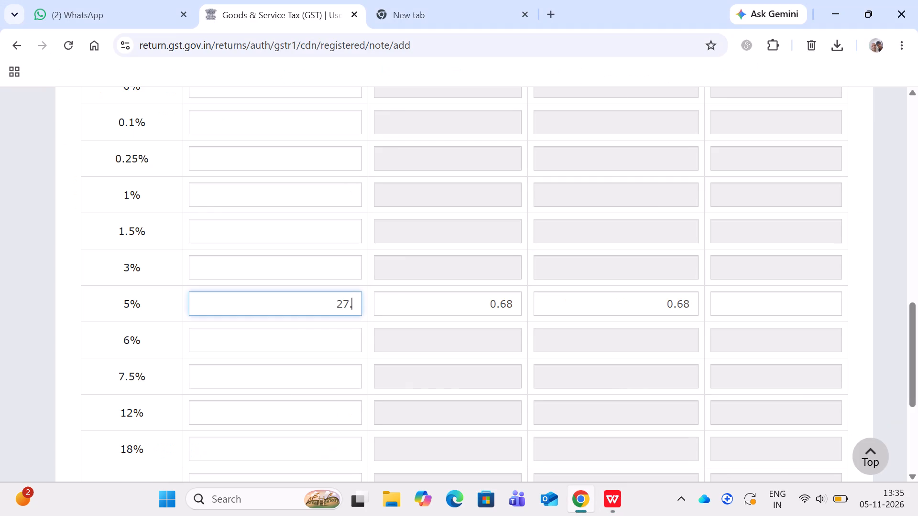
key(BackSpace)
text(453)
key(alt+Tab)
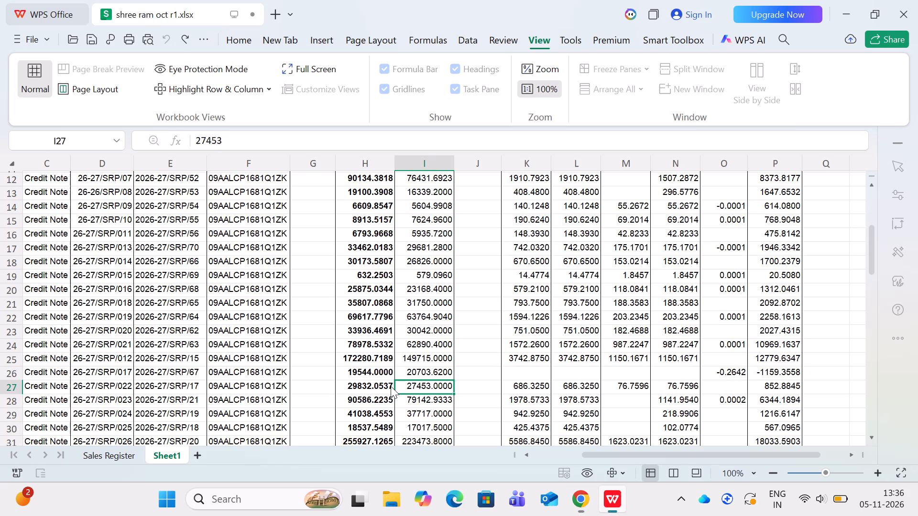
key(alt+Tab)
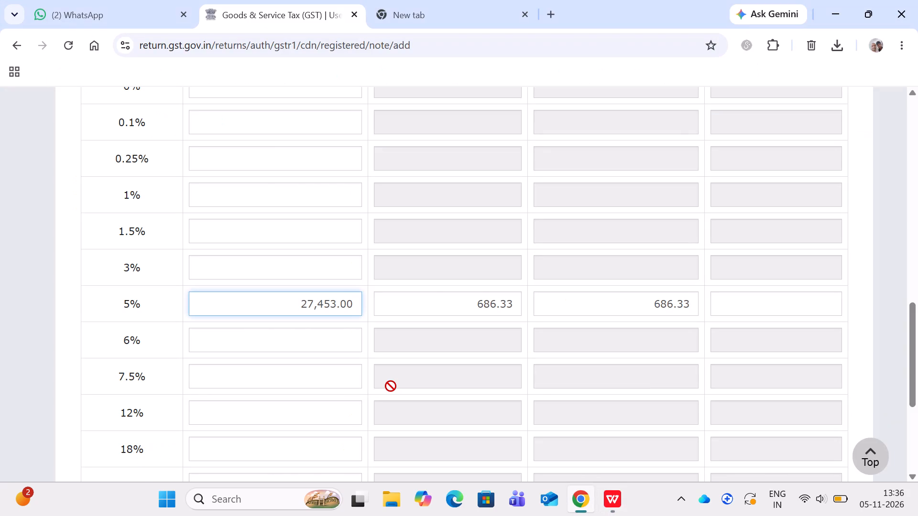
Set the 18% rate row's taxable value to 852.88, taken from the freight amount in the register's 26-27/SRP/022 row.
scroll(222, 334, down, 2)
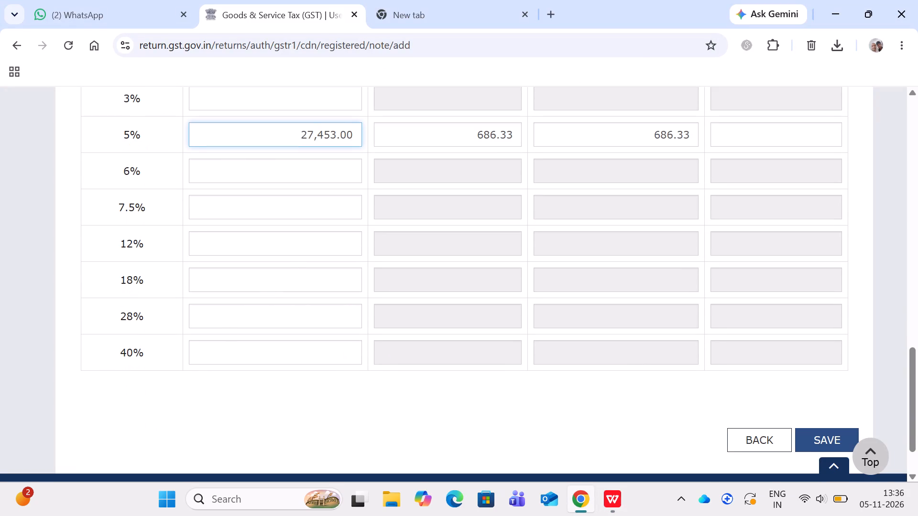
click(295, 289)
key(alt+Tab)
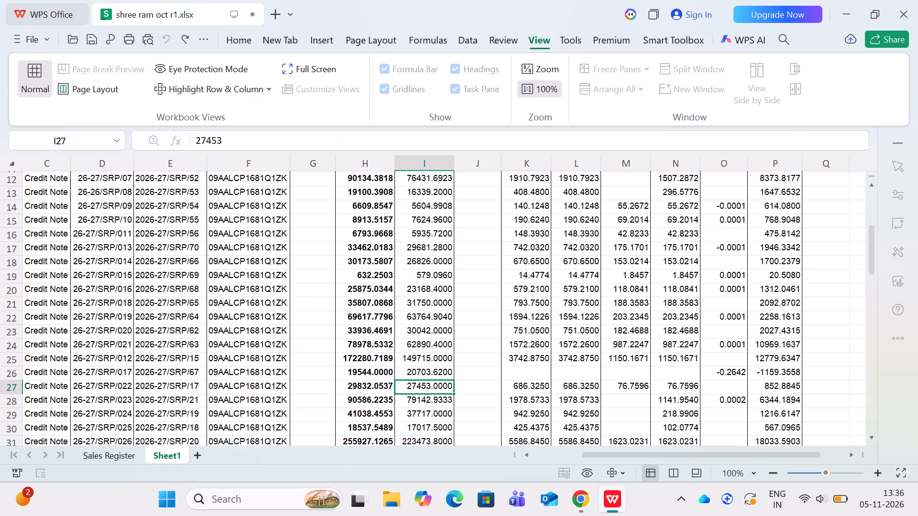
key(Right)
key(Right)
key(Right)
key(Right)
key(Right)
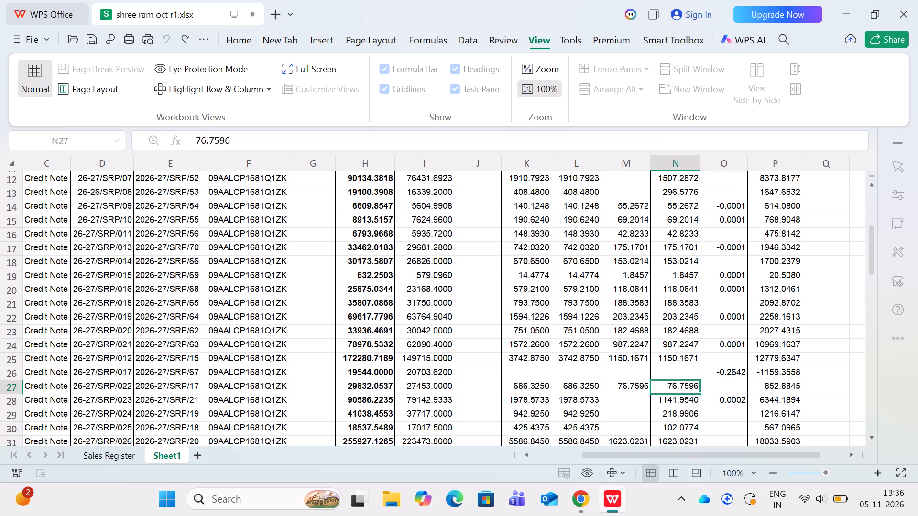
key(Right)
key(Right)
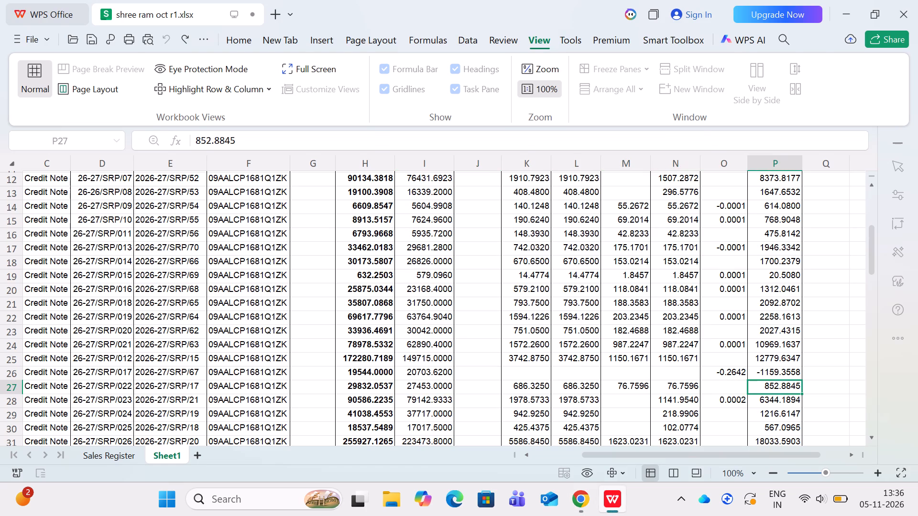
key(alt+Tab)
text(852.)
text(88)
key(alt+Tab)
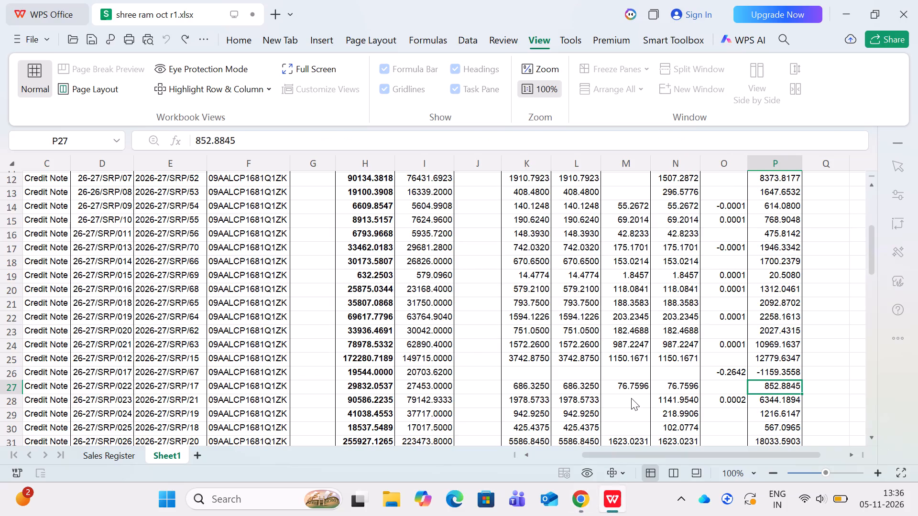
key(alt+Tab)
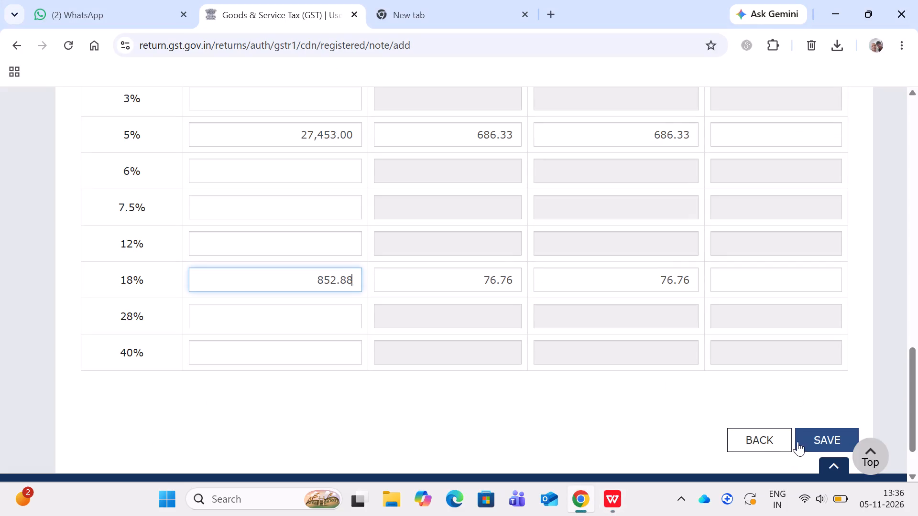
Save the 26-27/SRP/022 credit note.
click(808, 441)
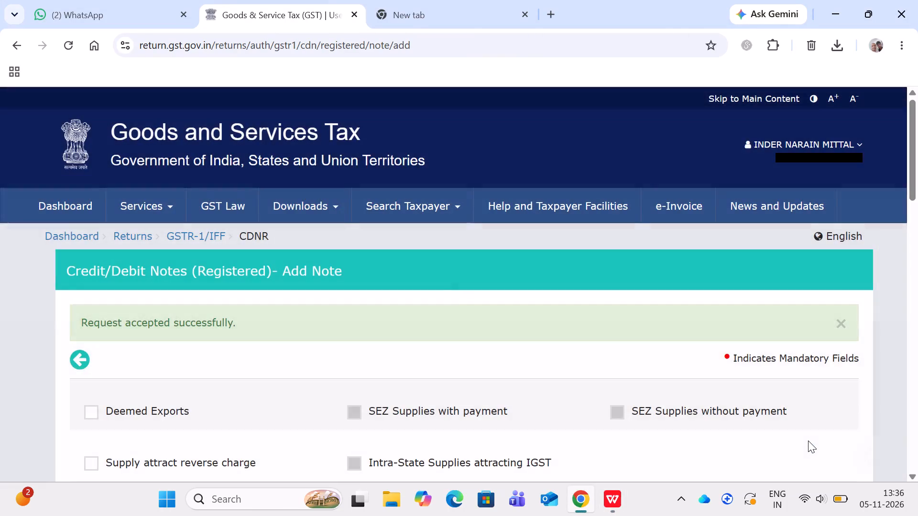
Enter 26-27/SRP/023 as the note number in the blank note form, copied from the row below 26-27/SRP/022 in the register.
scroll(808, 441, down, 5)
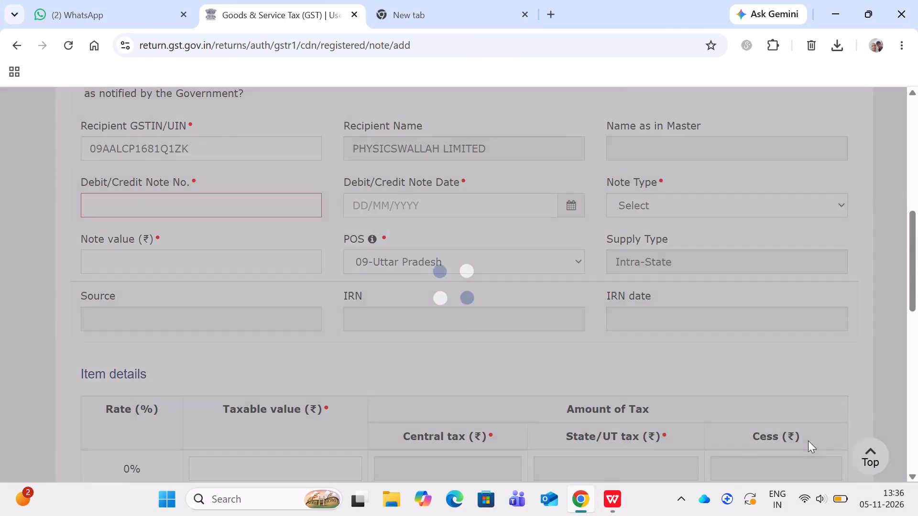
click(244, 205)
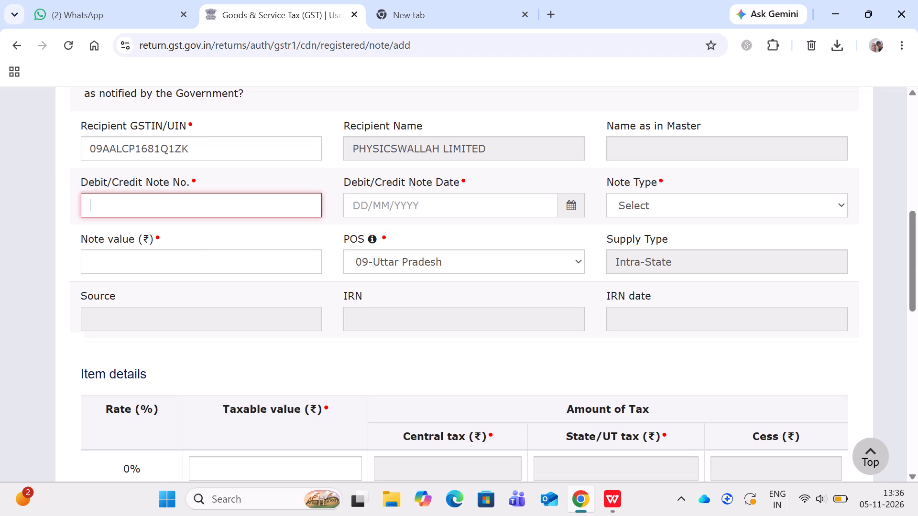
key(alt+Tab)
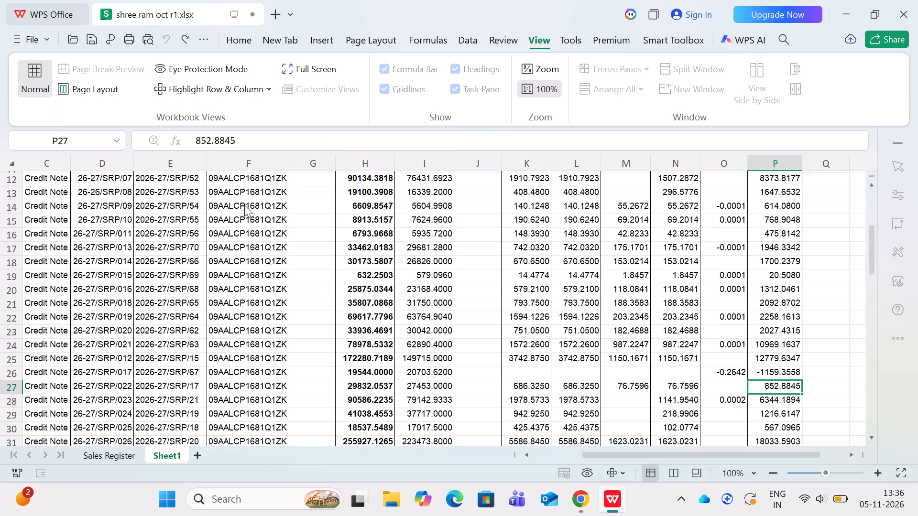
key(Left)
key(Left)
key(Left)
key(Left)
key(Left)
key(Left)
key(Left)
key(Left)
key(Left)
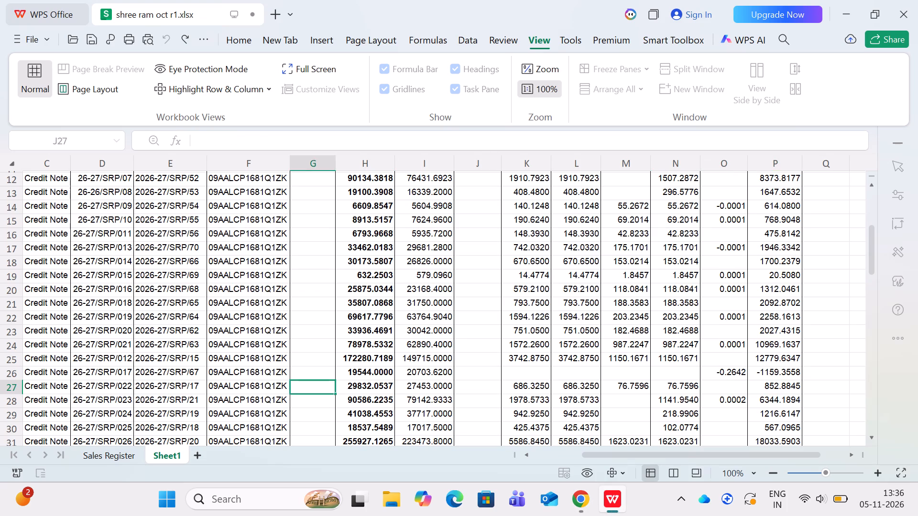
key(Left)
key(Left)
key(Left)
key(Left)
key(Right)
key(Left)
key(Left)
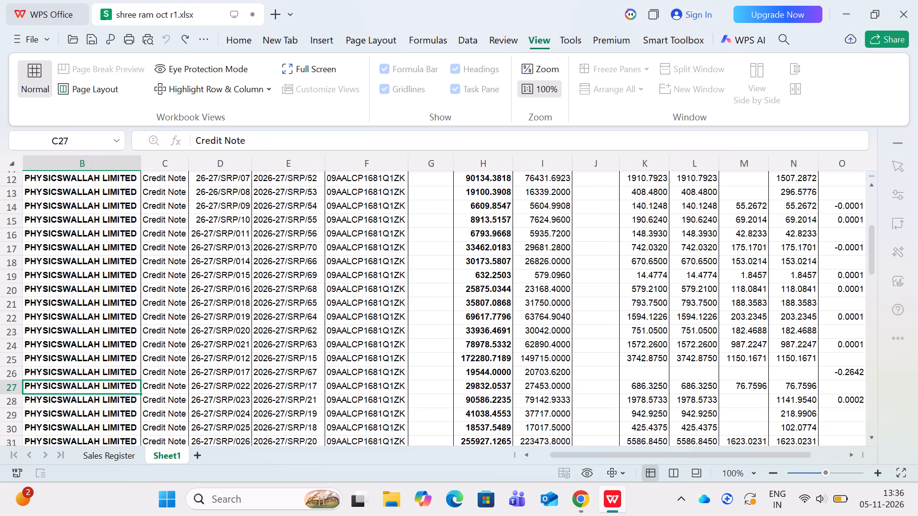
key(Left)
key(Right)
key(Left)
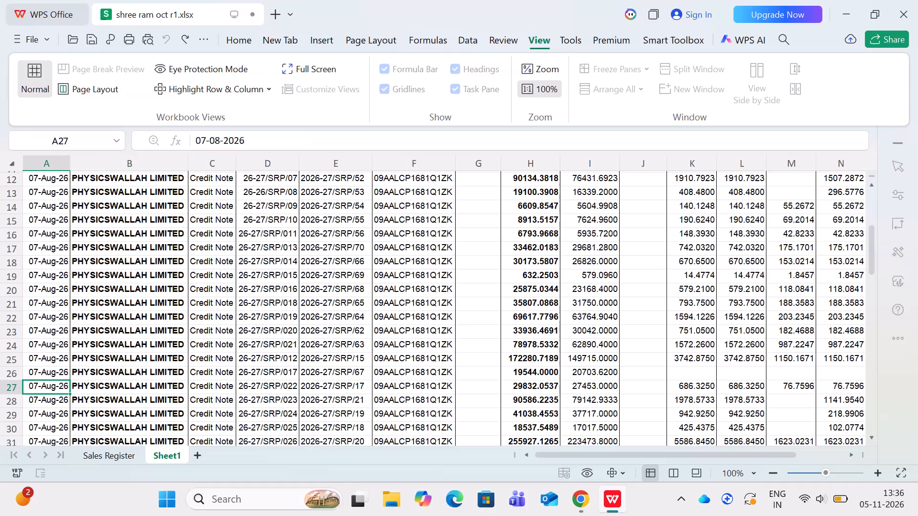
key(Left)
key(Right)
key(Right)
key(Right)
key(Down)
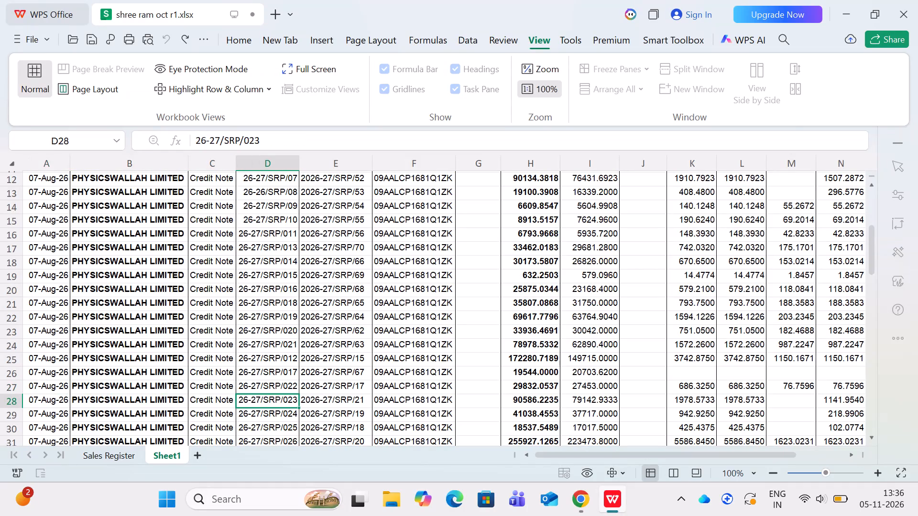
key(ctrl+c)
key(alt+Tab)
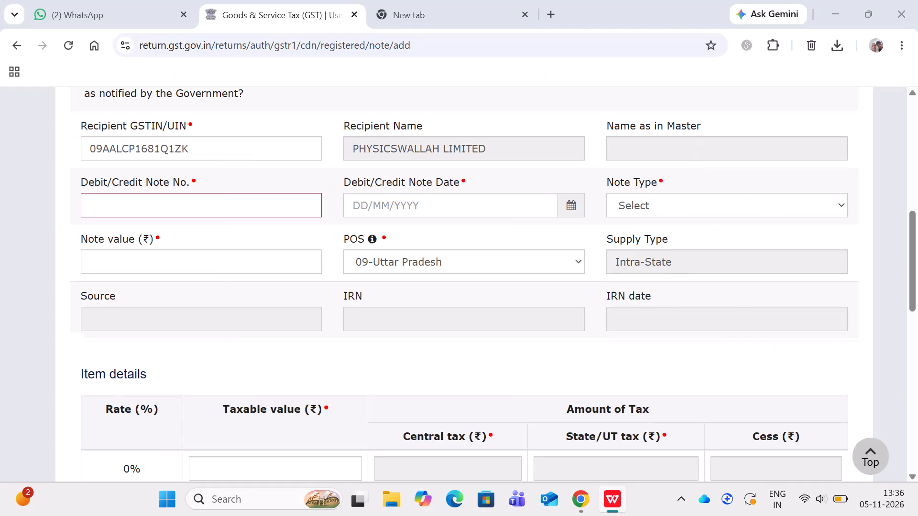
click(173, 210)
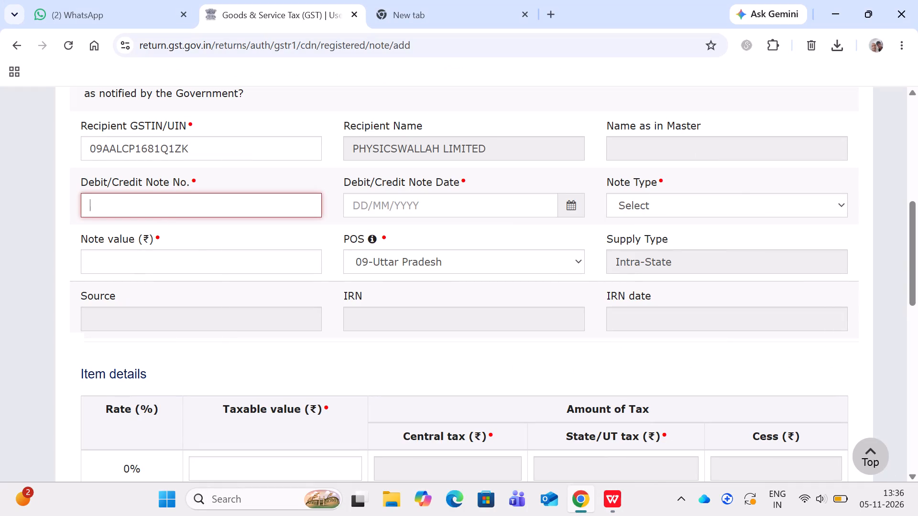
key(ctrl+v)
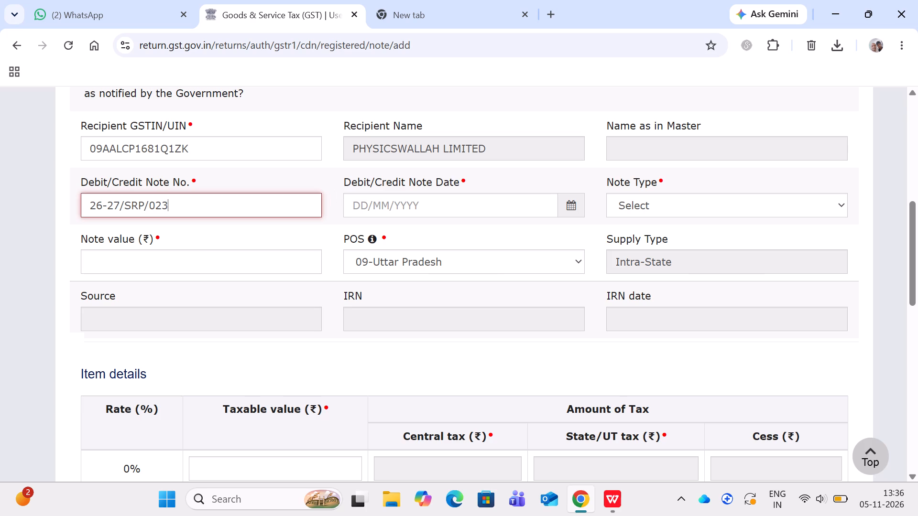
Set the note date to 07/08/2026 and the note type to Credit for 26-27/SRP/023.
click(400, 198)
key(alt+Tab)
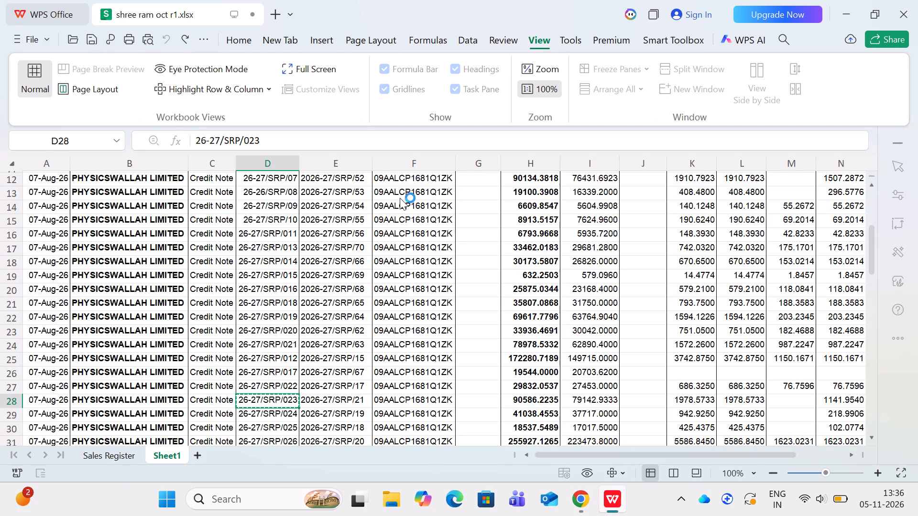
key(alt+Tab)
key(BackSpace)
key(BackSpace)
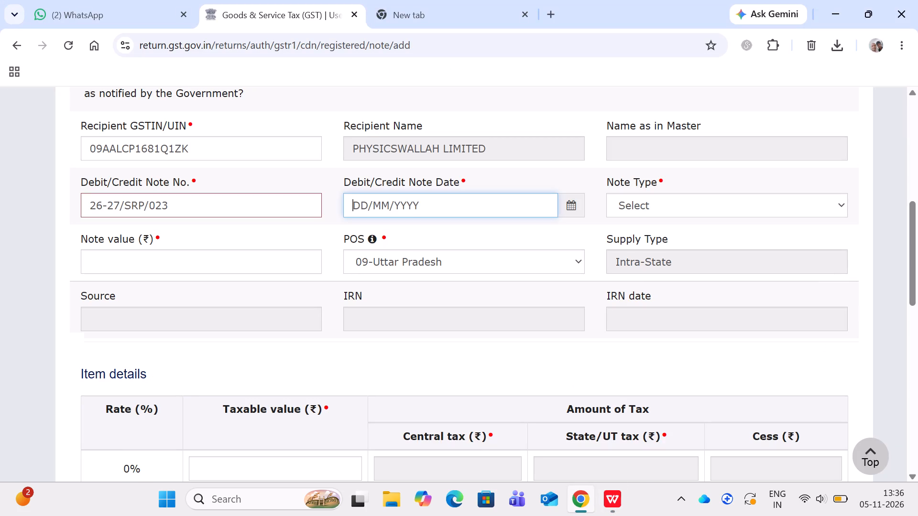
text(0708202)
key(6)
click(703, 200)
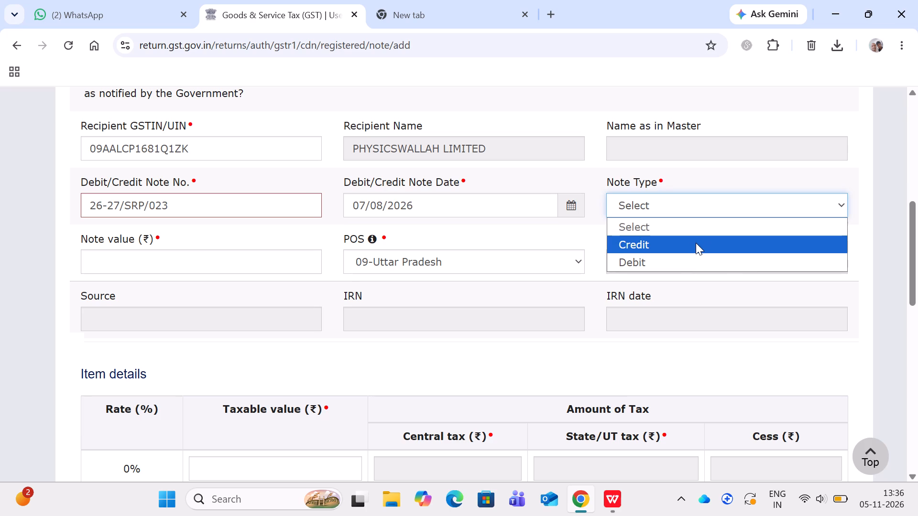
click(696, 243)
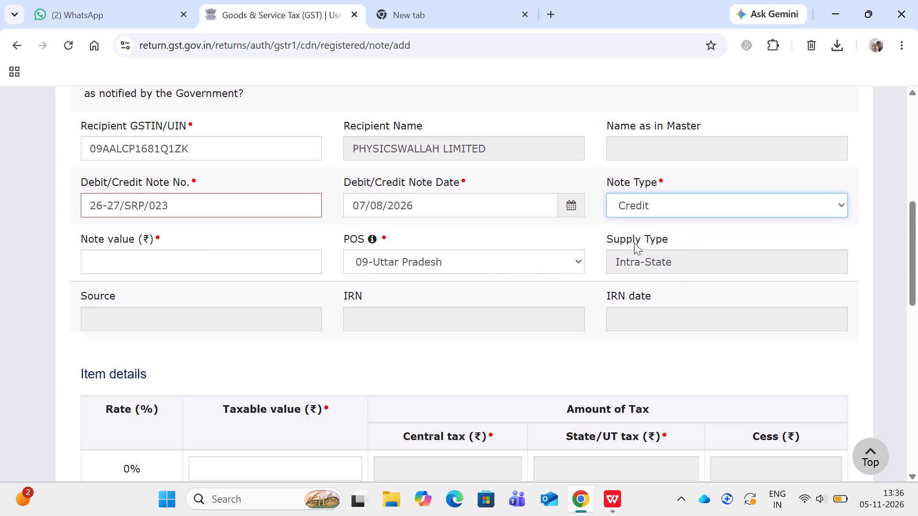
Set the note value to 90586.22, taken from the register's 26-27/SRP/023 row.
click(246, 257)
key(alt+Tab)
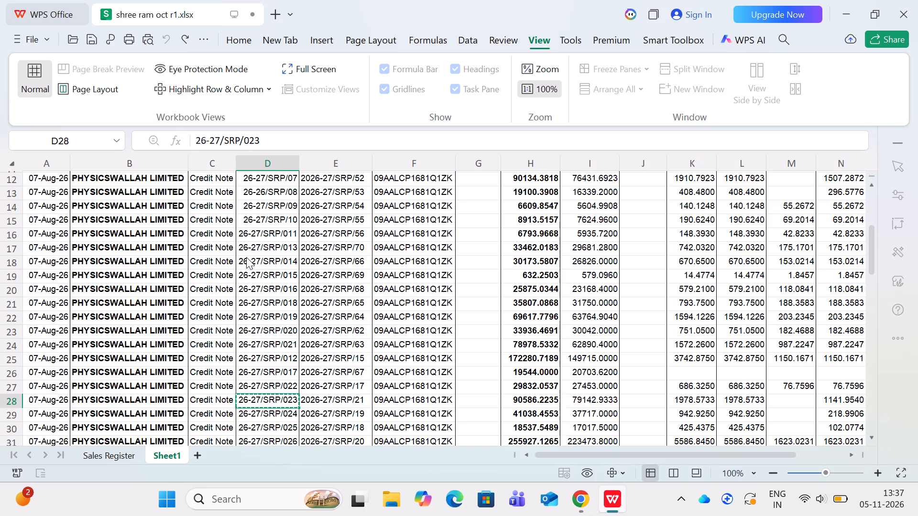
key(Right)
key(Right)
key(Right)
key(Right)
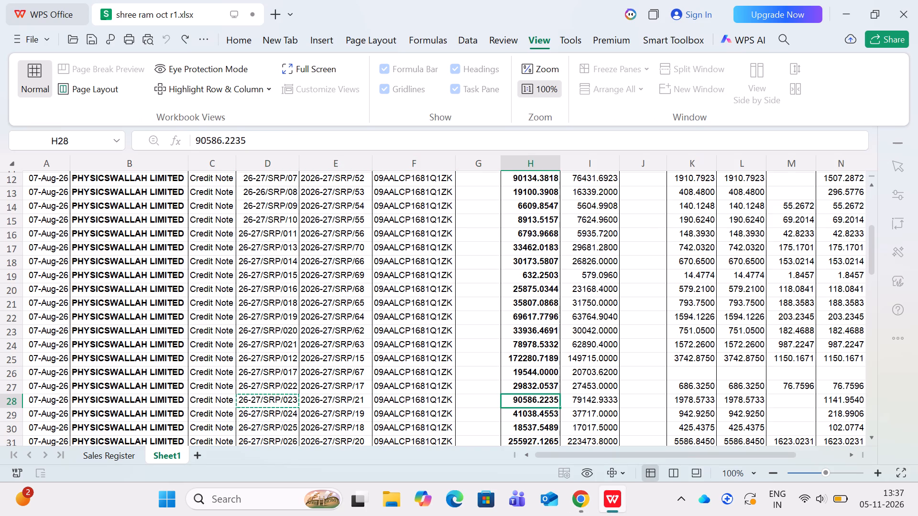
key(alt+Tab)
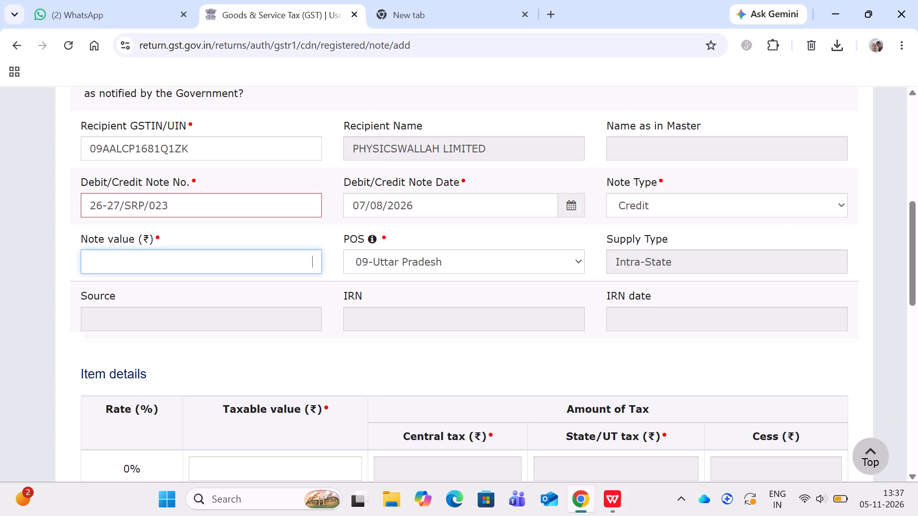
text(90586.)
key(alt+Tab)
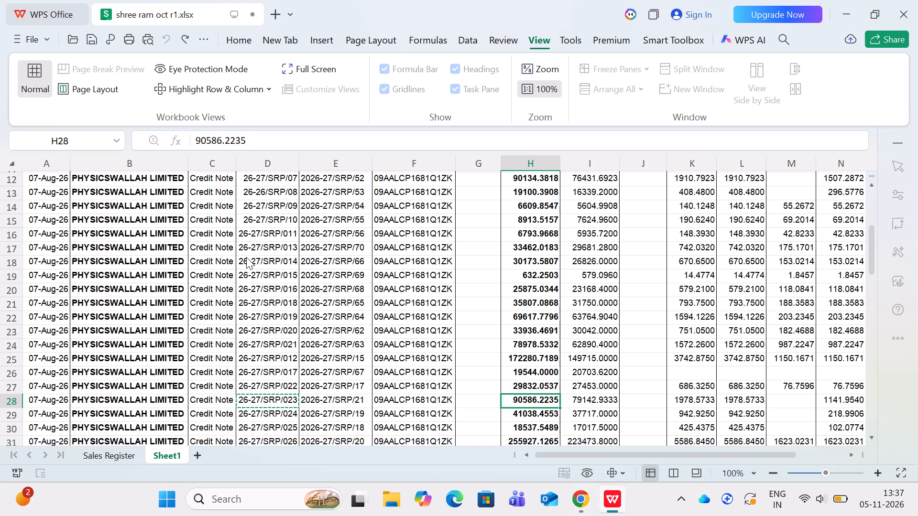
key(alt+Tab)
key(BackSpace)
key(BackSpace)
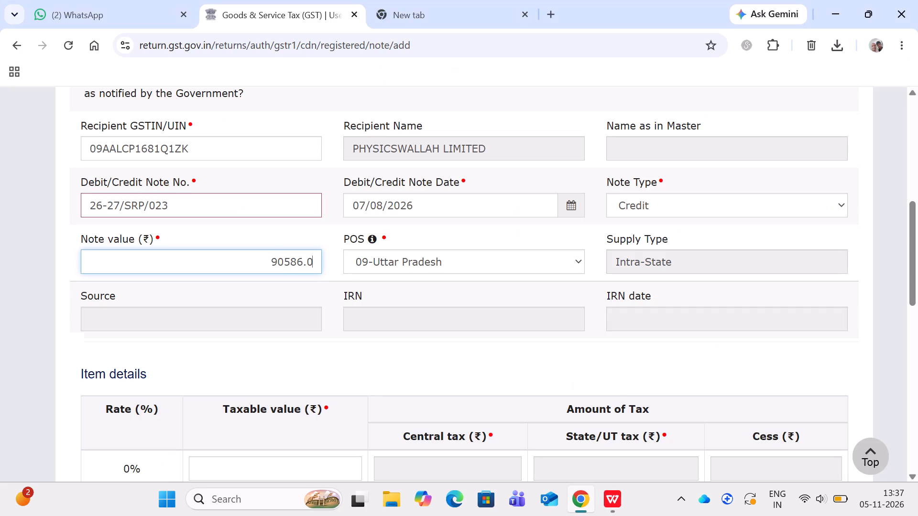
key(BackSpace)
text(22)
Set the 5% rate row's taxable value to 79142.93, taken from the register's 26-27/SRP/023 row.
scroll(246, 257, down, 6)
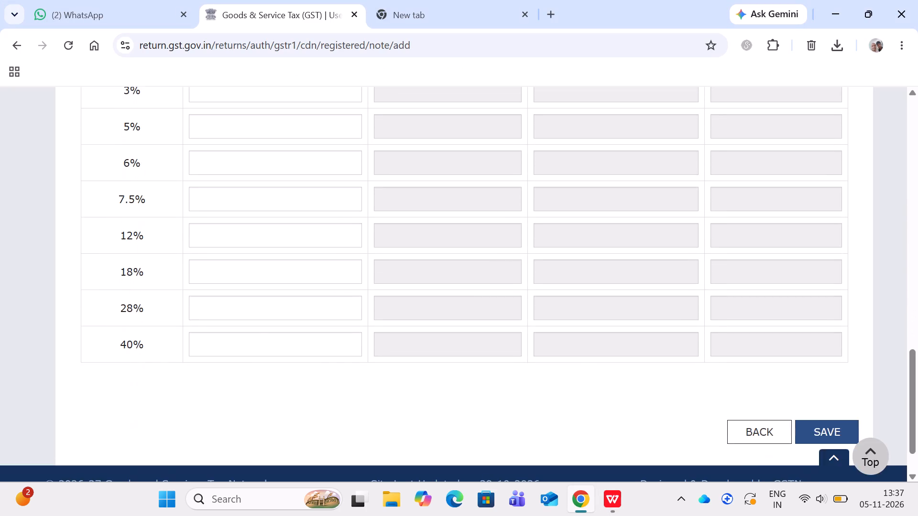
click(275, 266)
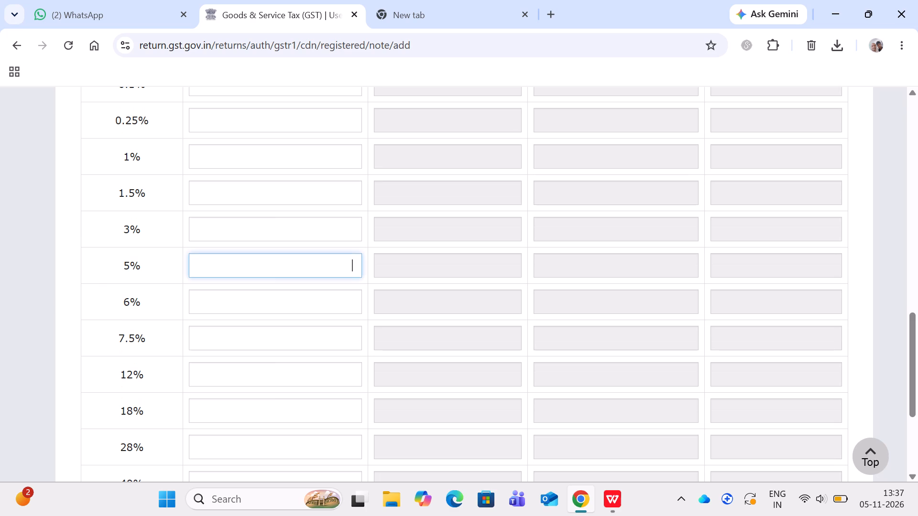
key(alt+Tab)
key(Return)
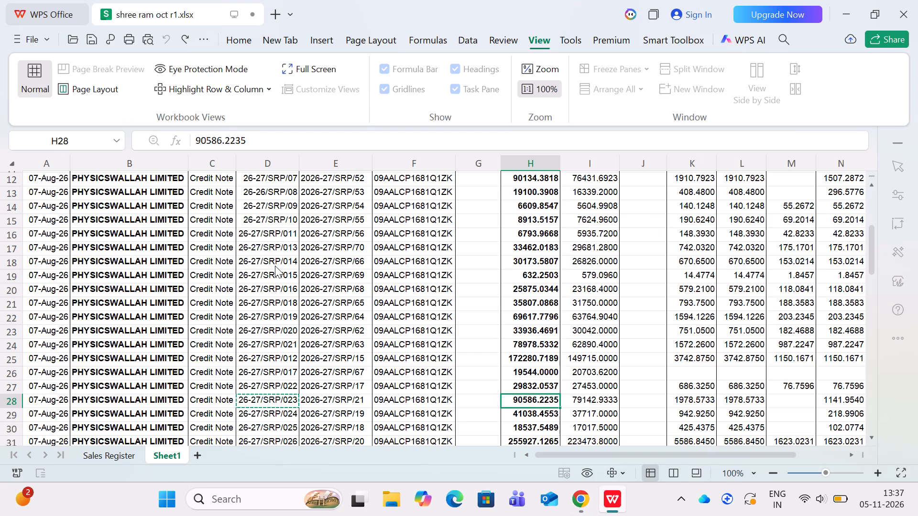
key(Right)
key(Right)
key(Right)
key(Right)
key(Right)
key(Right)
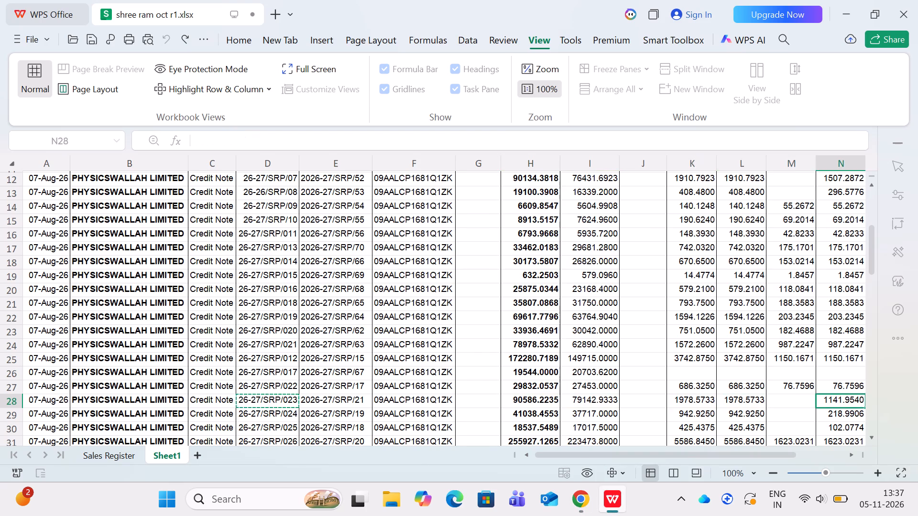
key(Right)
key(Right)
key(Left)
key(Left)
key(Left)
key(Left)
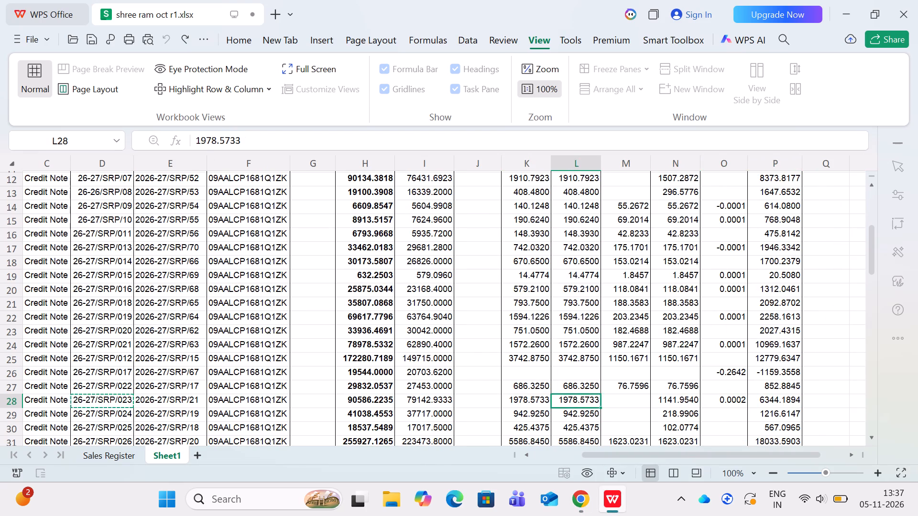
key(Left)
key(Left)
key(Left)
key(Left)
key(Right)
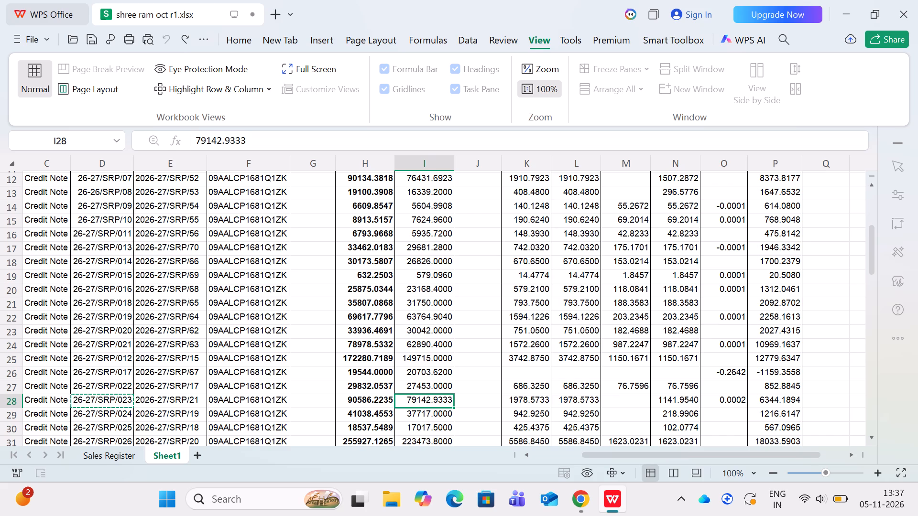
key(alt+Tab)
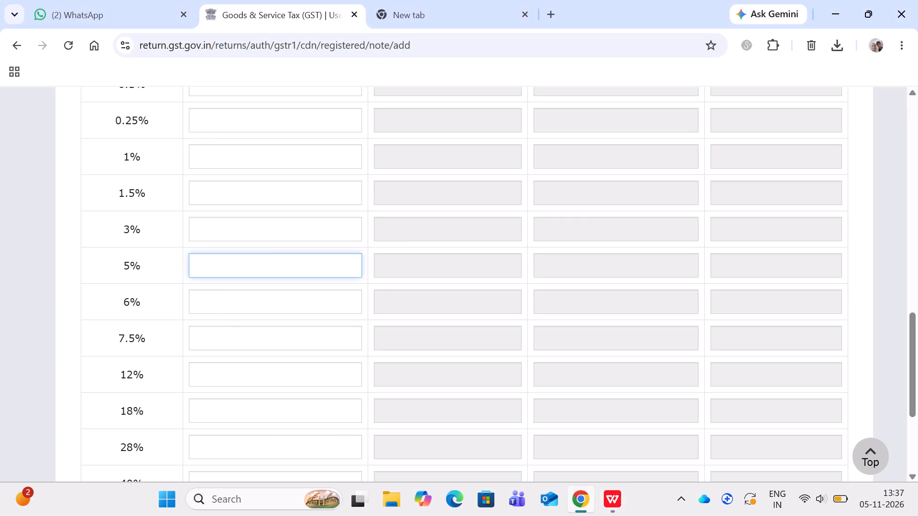
text(79)
key(alt+Tab)
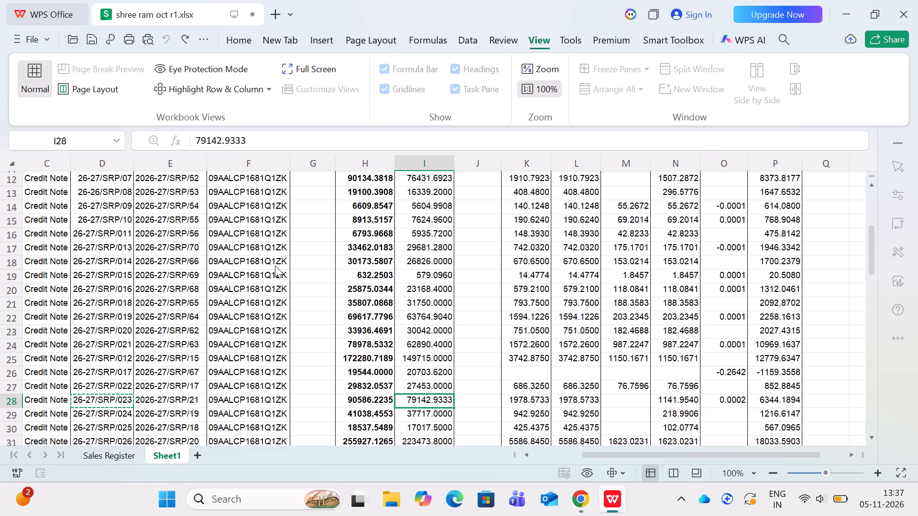
key(alt+Tab)
key(BackSpace)
key(BackSpace)
key(BackSpace)
text(142)
key(period)
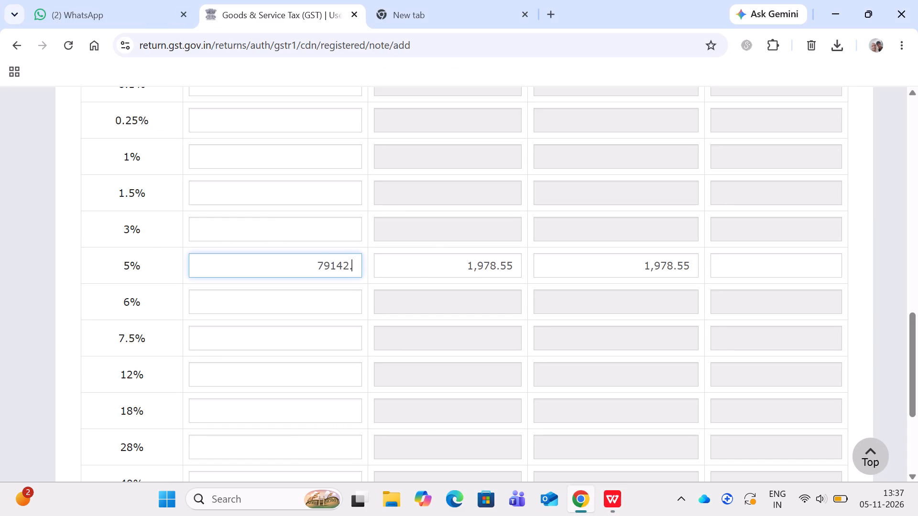
key(alt+Tab)
key(alt+Tab)
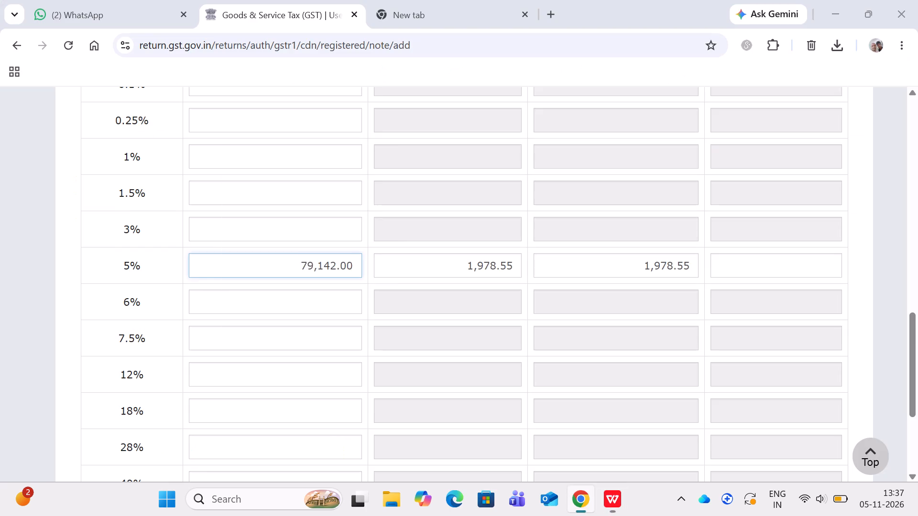
key(BackSpace)
key(BackSpace)
key(BackSpace)
text(93)
Set the 18% rate row's taxable value to 6344.18, taken from the last amount in the register's 26-27/SRP/023 row, and recheck it there.
scroll(275, 266, down, 1)
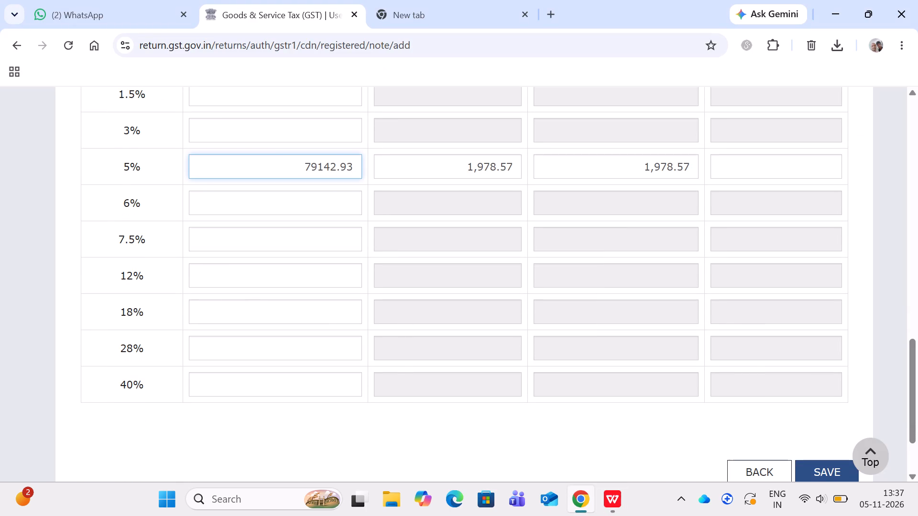
click(275, 313)
key(alt+Tab)
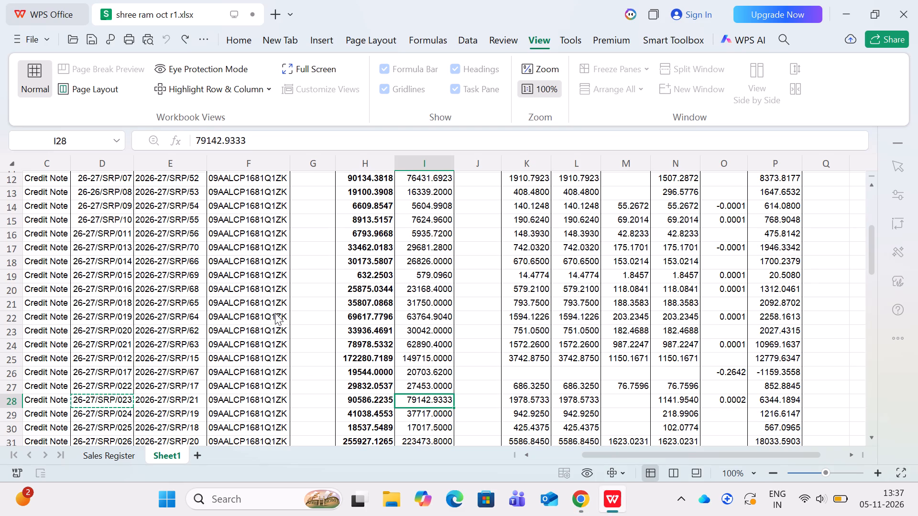
key(Right)
key(Right)
key(Right)
key(Right)
key(Right)
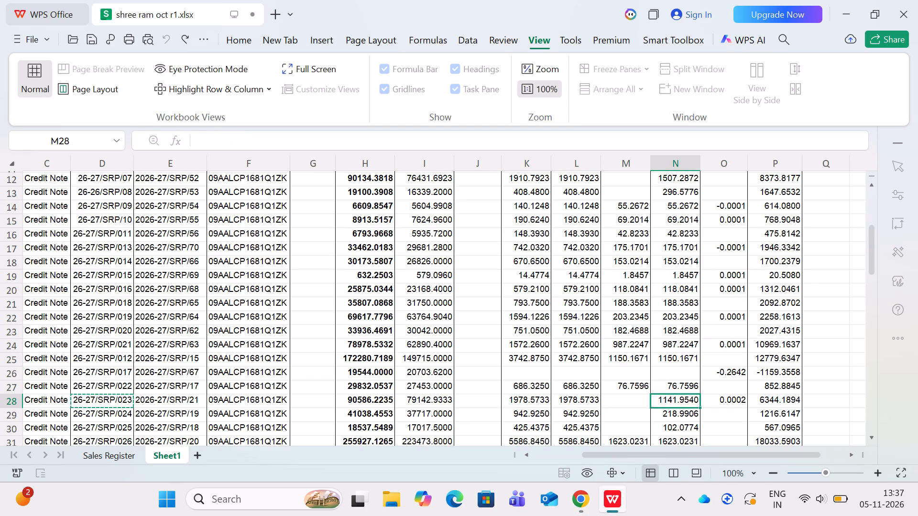
key(Right)
key(Right)
key(alt+Tab)
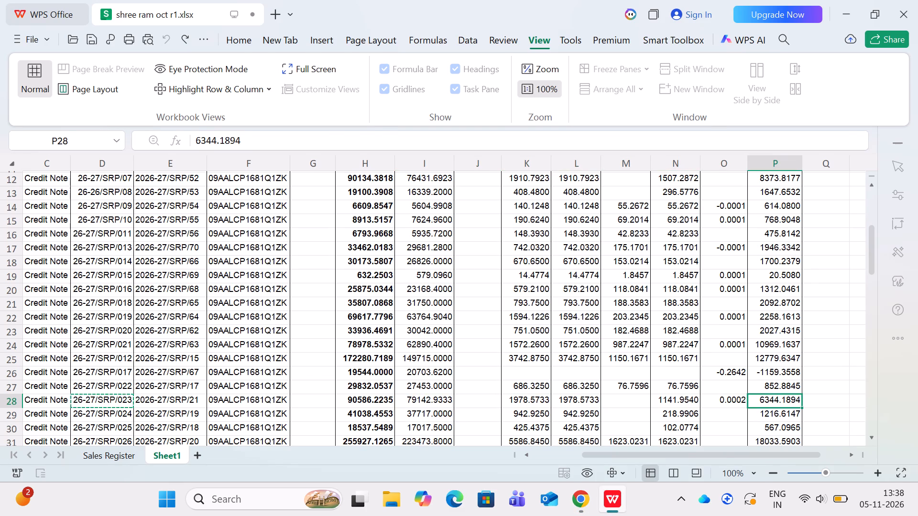
key(6)
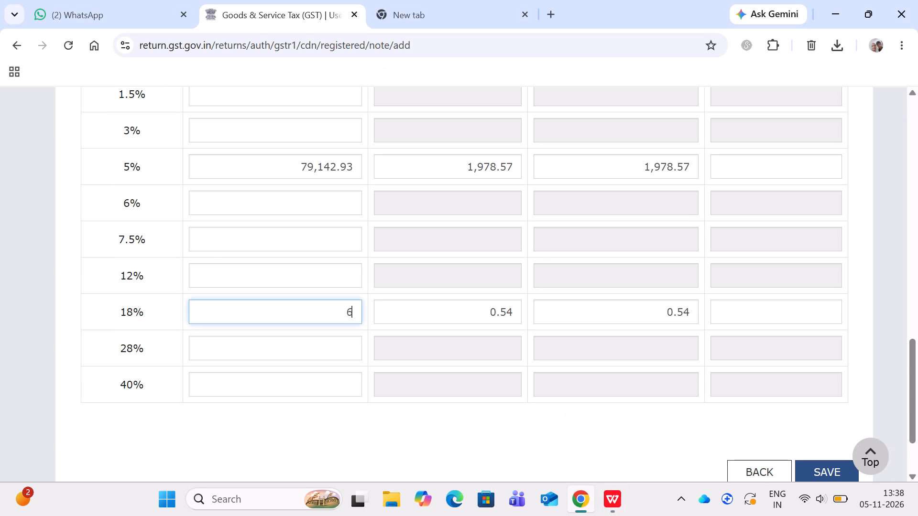
text(344)
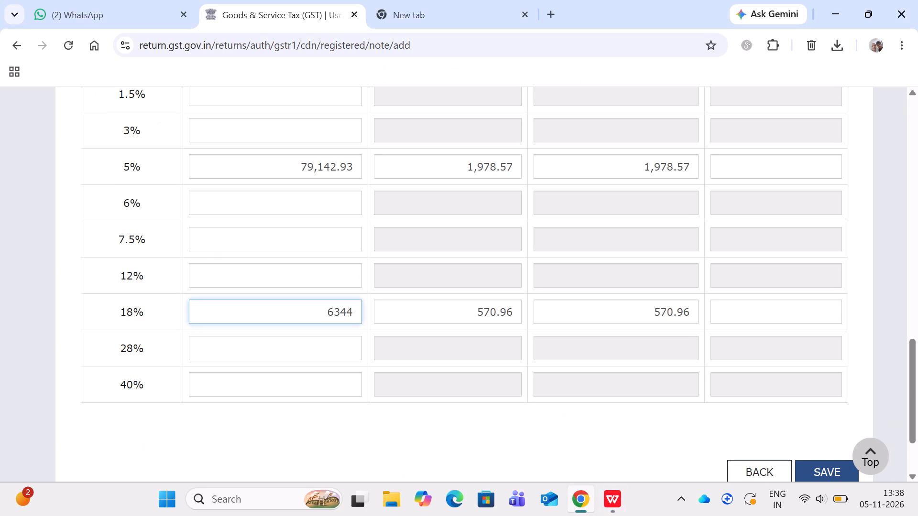
key(period)
key(alt+Tab)
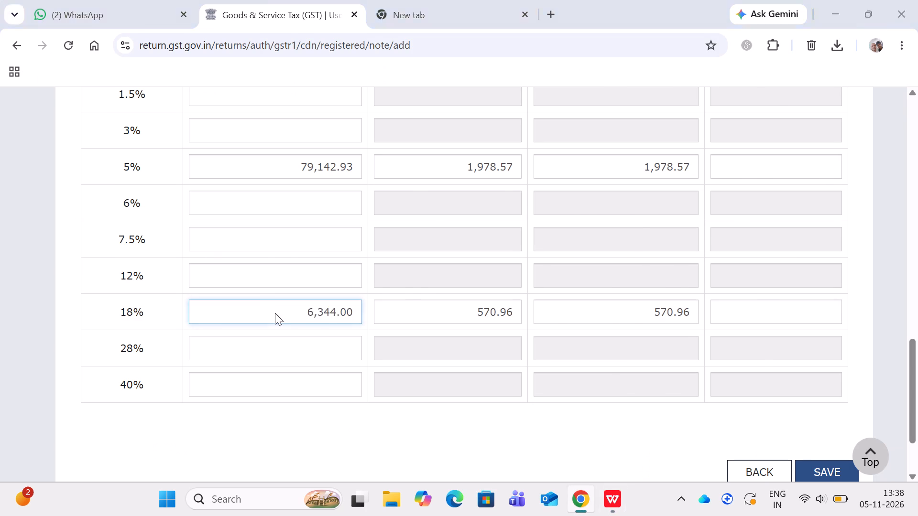
key(alt+Tab)
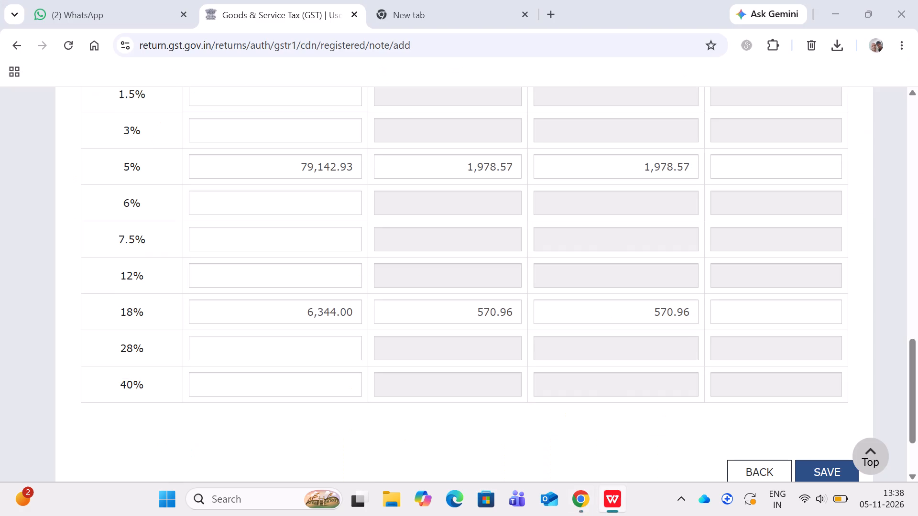
key(1)
key(BackSpace)
key(BackSpace)
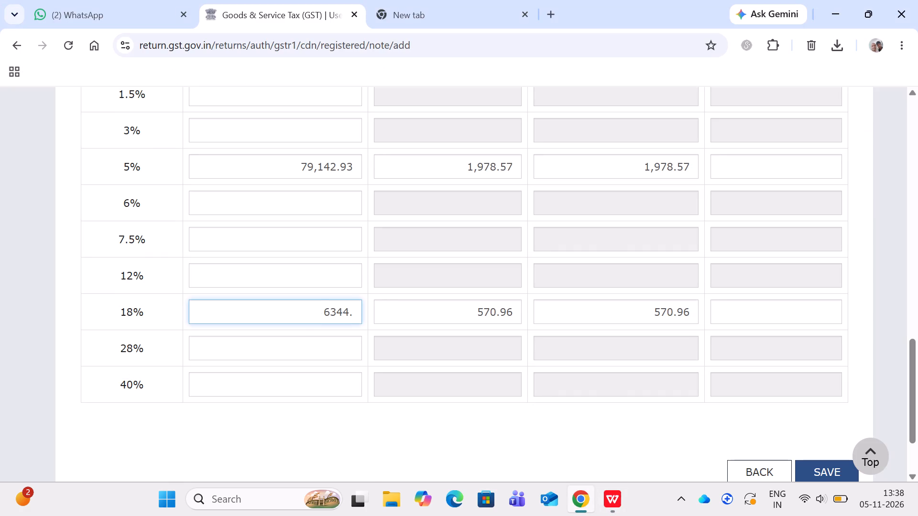
text(18)
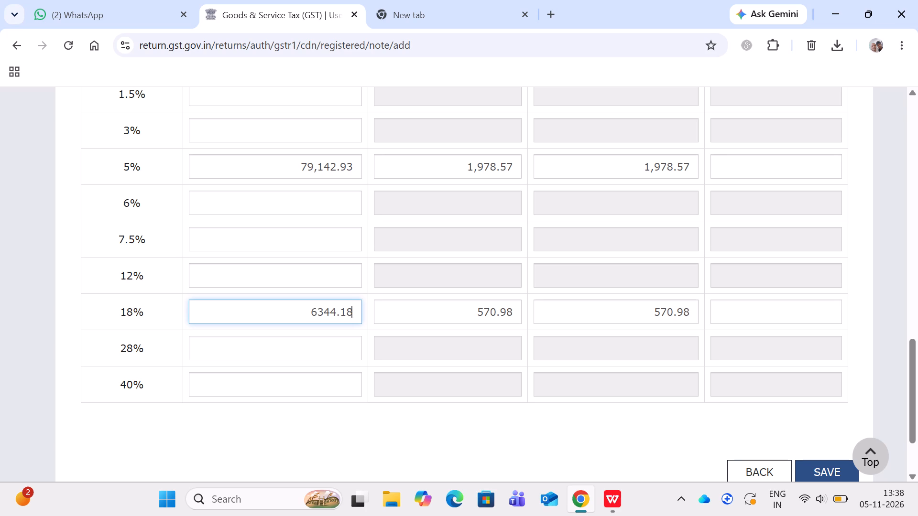
key(alt+Tab)
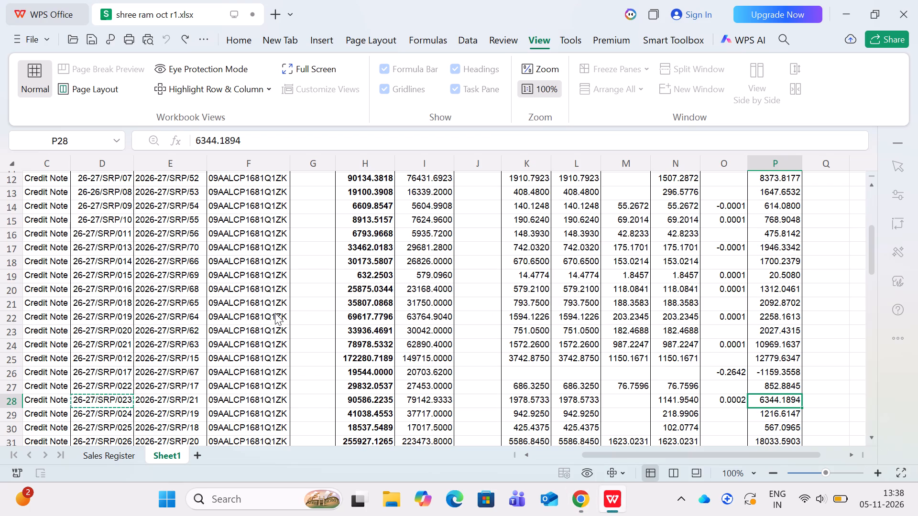
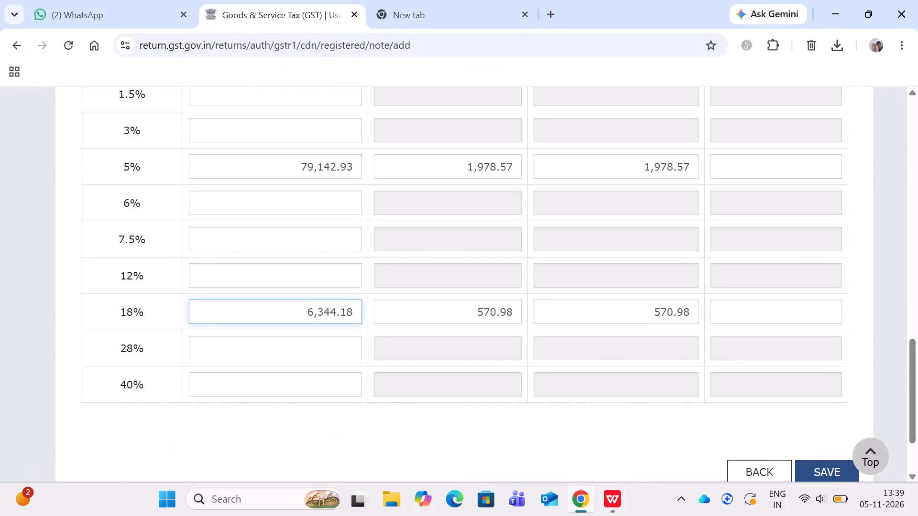
Save the completed credit note 26-27/SRP/023.
scroll(275, 313, down, 2)
click(833, 364)
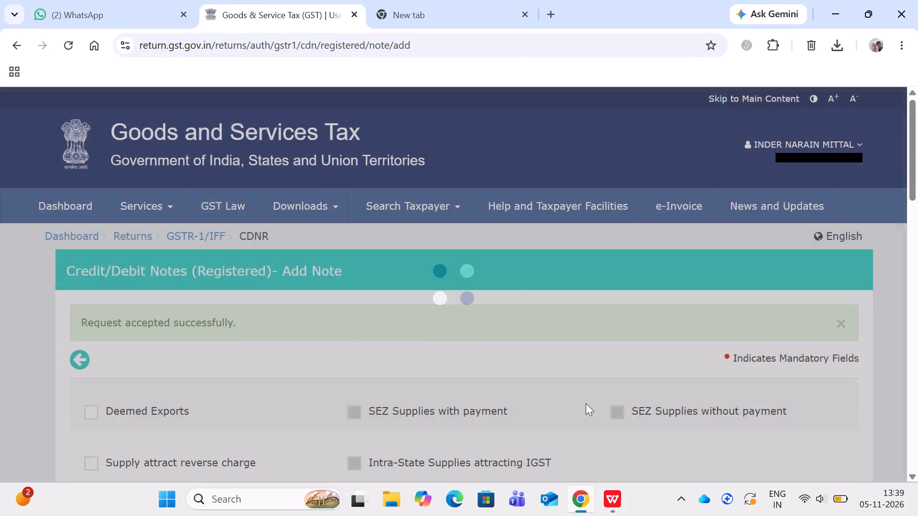
Leave the blank note form, open PHYSICSWALLAH LIMITED's processed notes and examine the note numbers on the first page.
scroll(587, 401, down, 7)
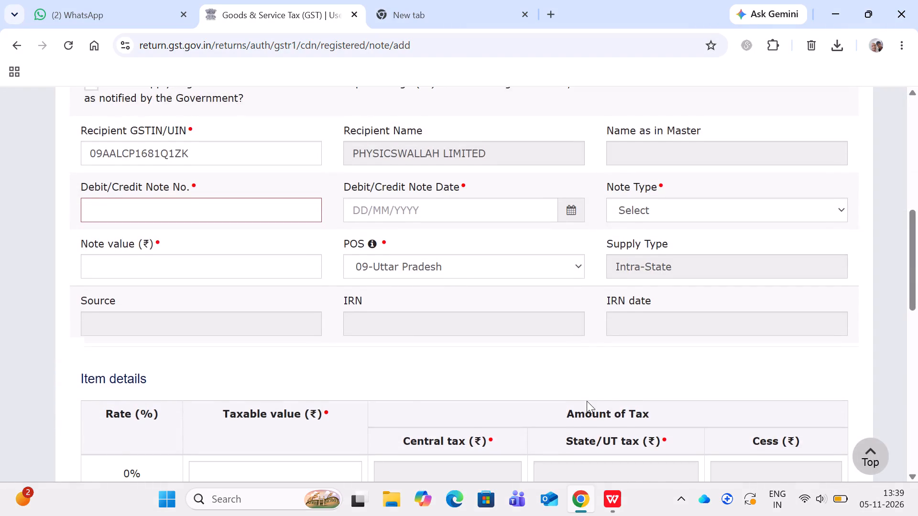
scroll(587, 401, down, 6)
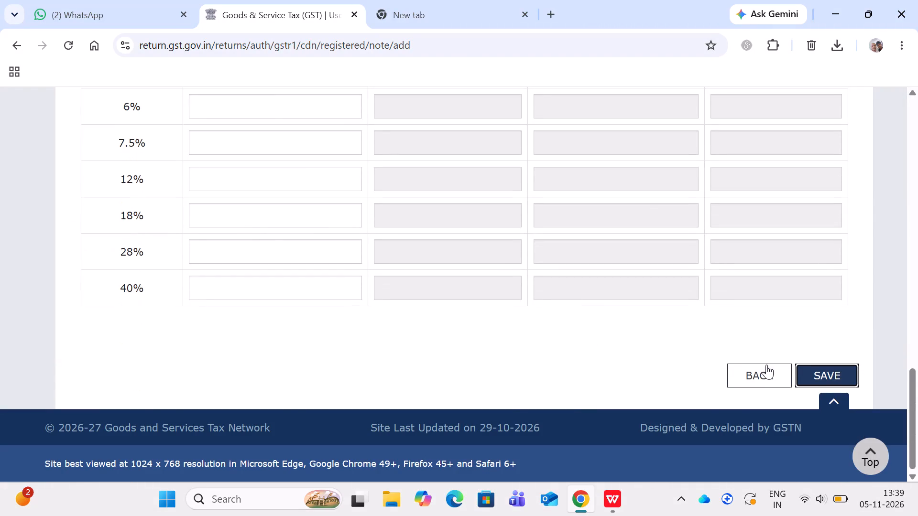
click(766, 368)
scroll(322, 357, down, 2)
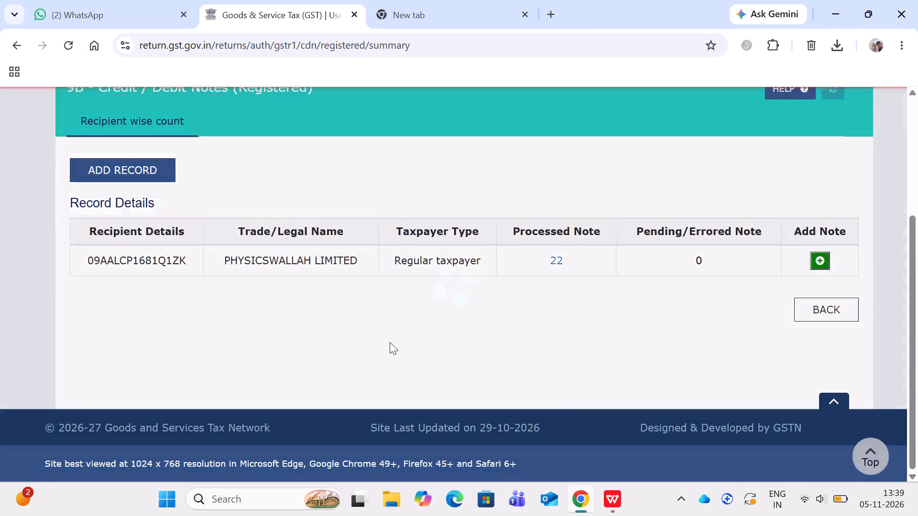
click(561, 255)
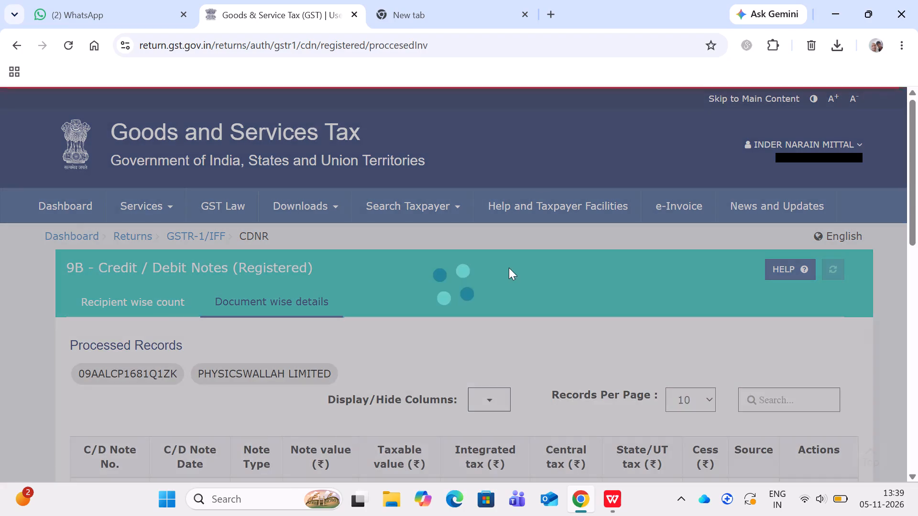
scroll(253, 339, down, 5)
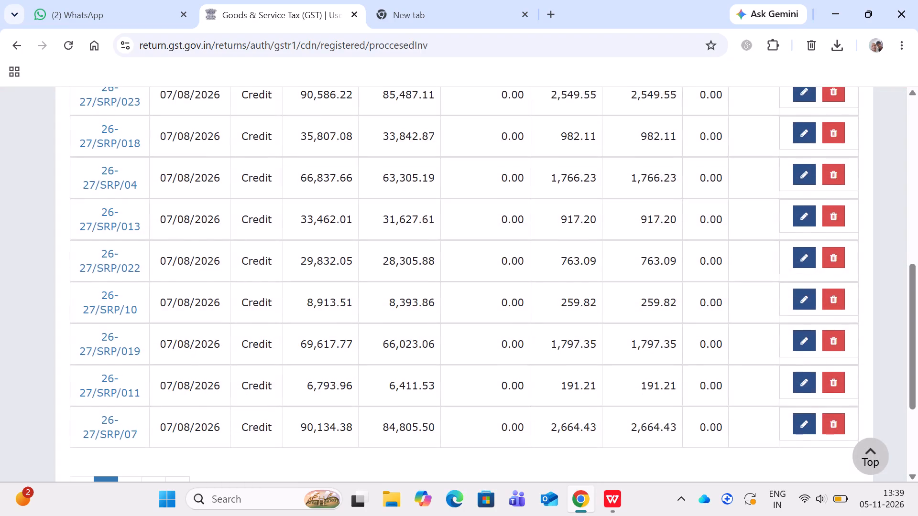
scroll(253, 339, down, 1)
scroll(253, 339, up, 1)
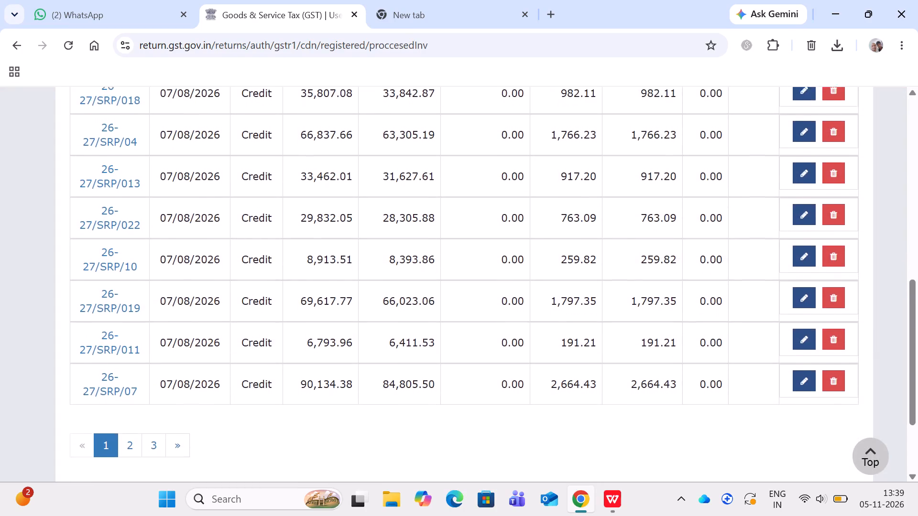
scroll(253, 339, up, 1)
scroll(253, 339, down, 4)
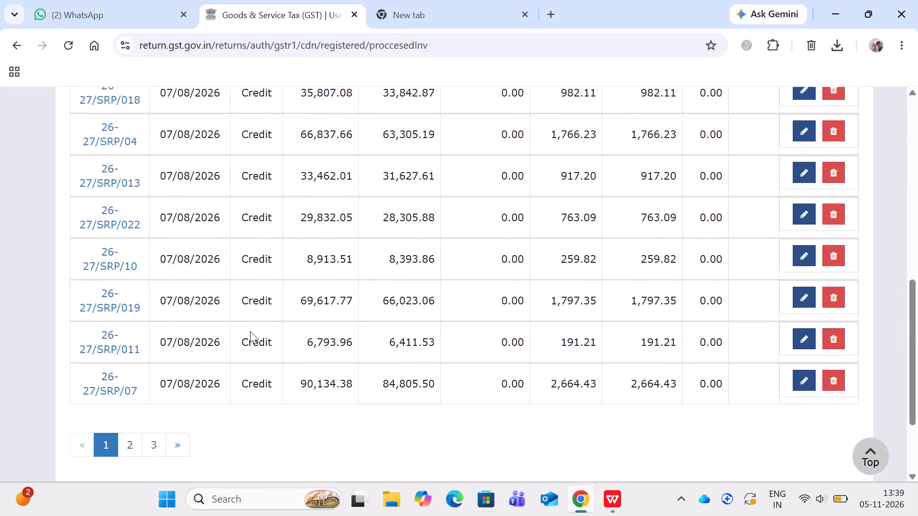
Examine the processed note numbers on pages 2 and 3, rechecking page 2, and go back to page 1.
click(129, 453)
scroll(129, 453, up, 1)
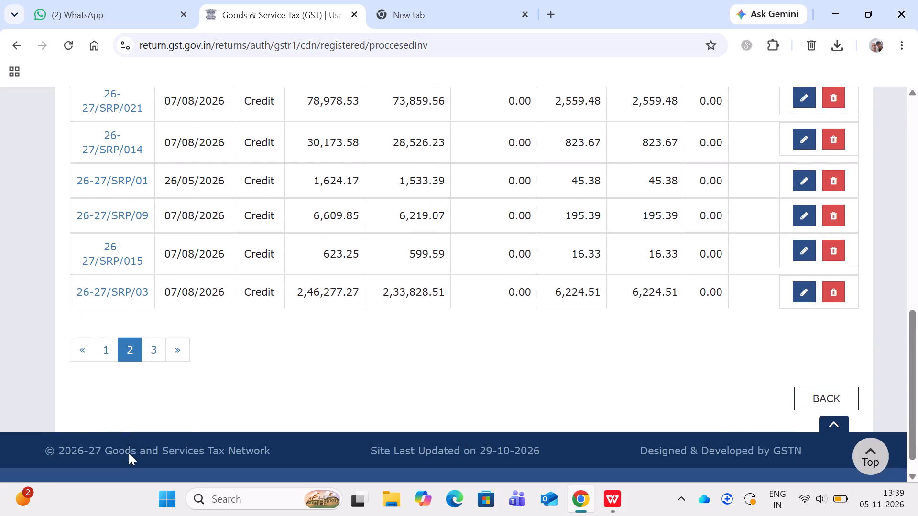
scroll(129, 453, up, 2)
scroll(129, 453, down, 3)
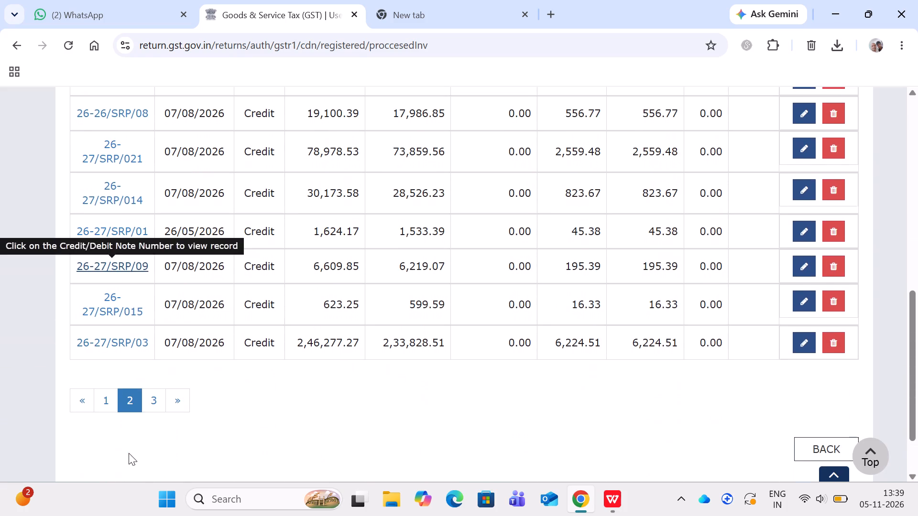
click(155, 396)
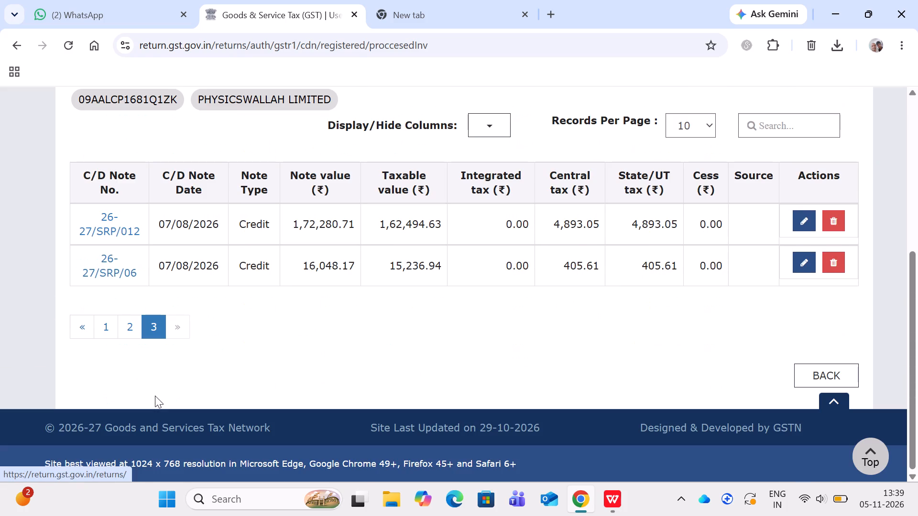
click(127, 323)
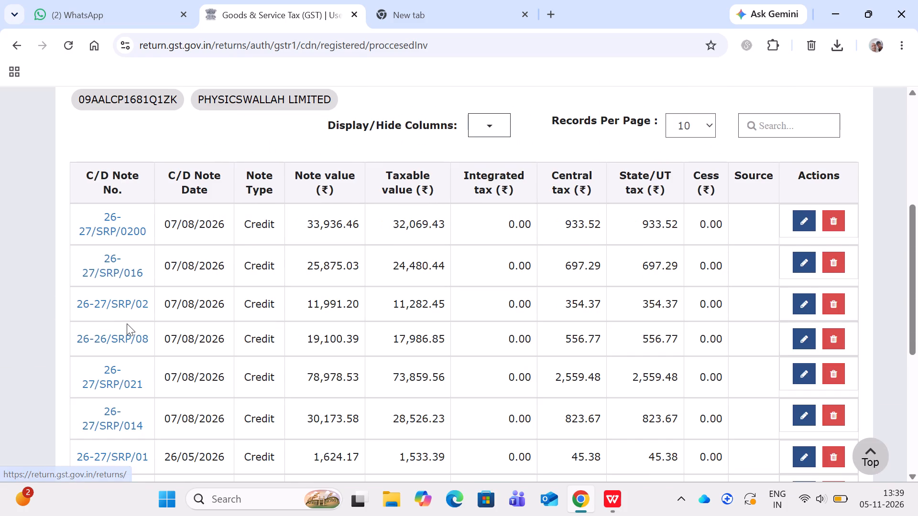
scroll(127, 323, up, 1)
scroll(127, 323, down, 4)
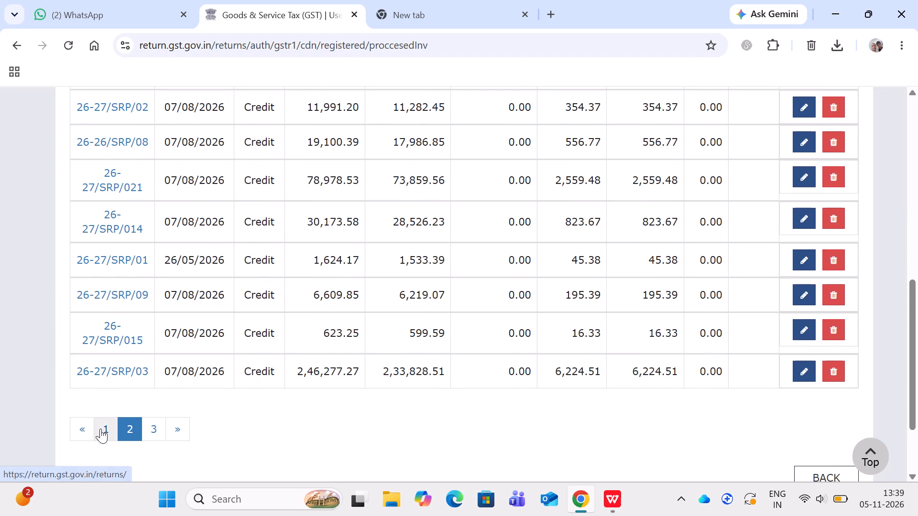
scroll(100, 429, up, 3)
scroll(100, 429, down, 3)
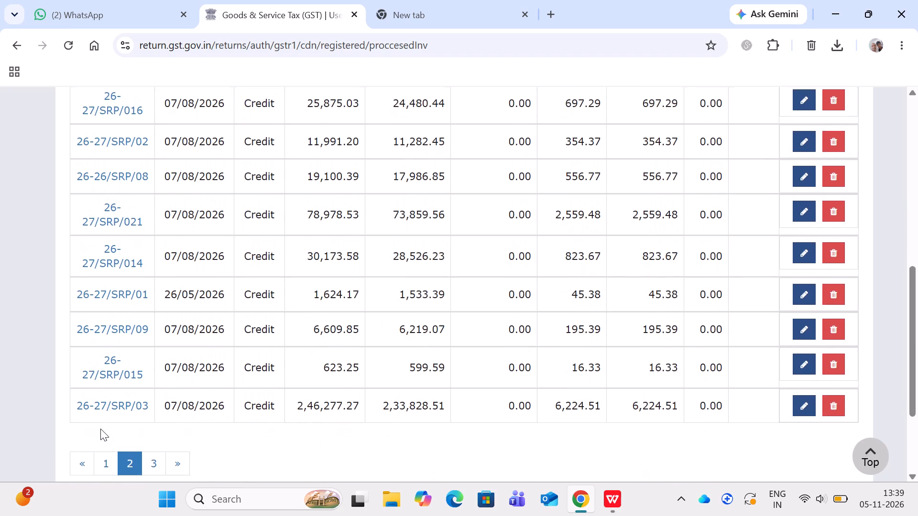
scroll(100, 429, down, 1)
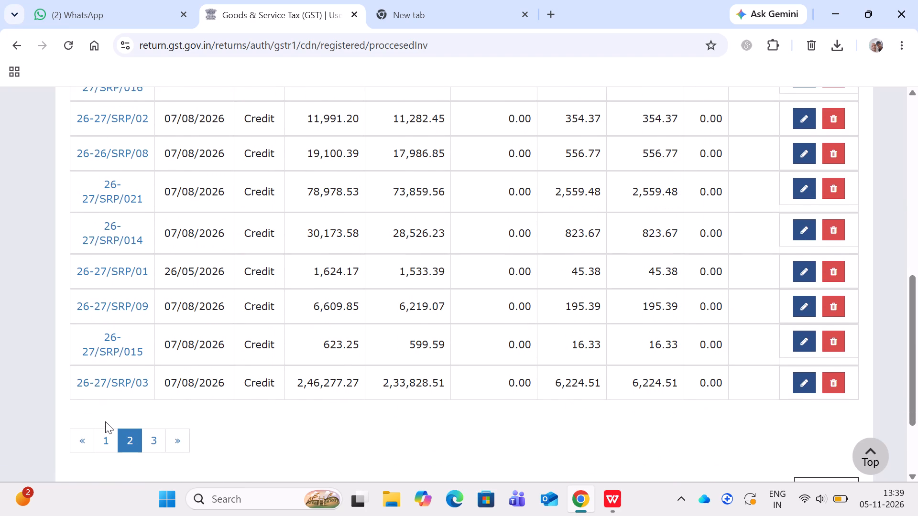
click(109, 436)
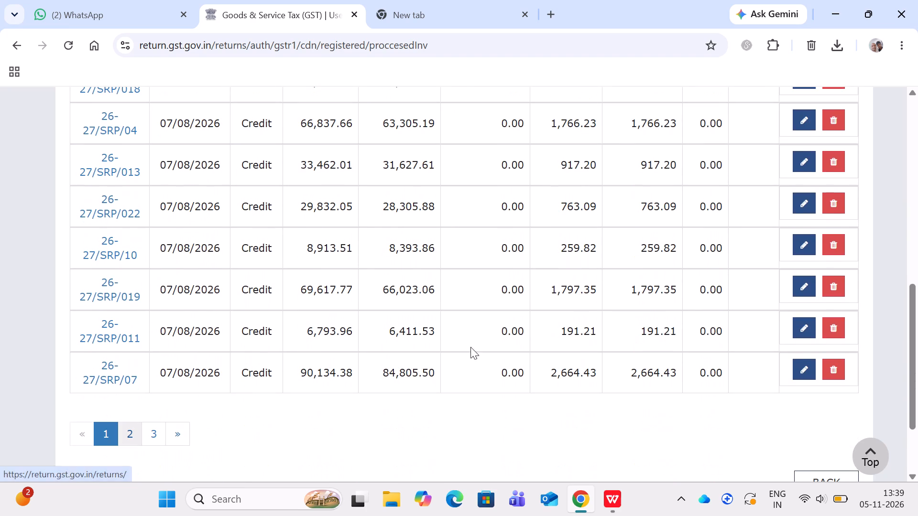
scroll(672, 311, down, 3)
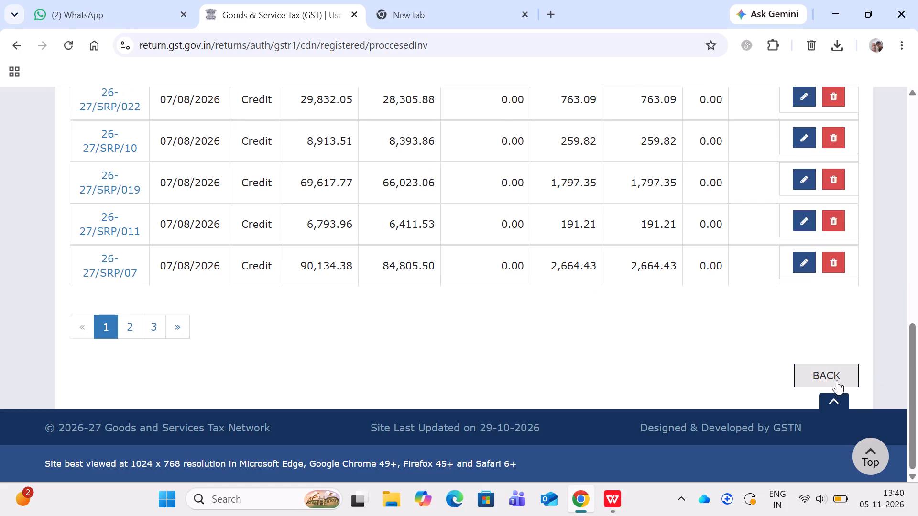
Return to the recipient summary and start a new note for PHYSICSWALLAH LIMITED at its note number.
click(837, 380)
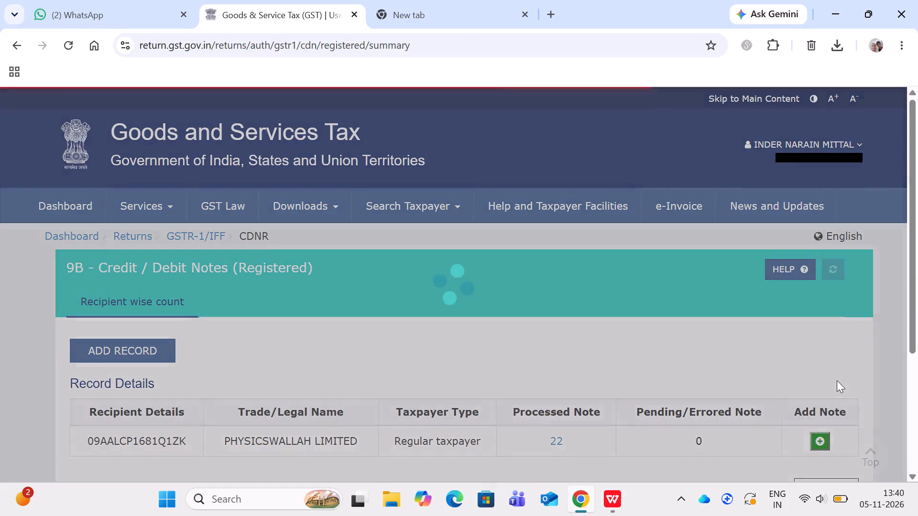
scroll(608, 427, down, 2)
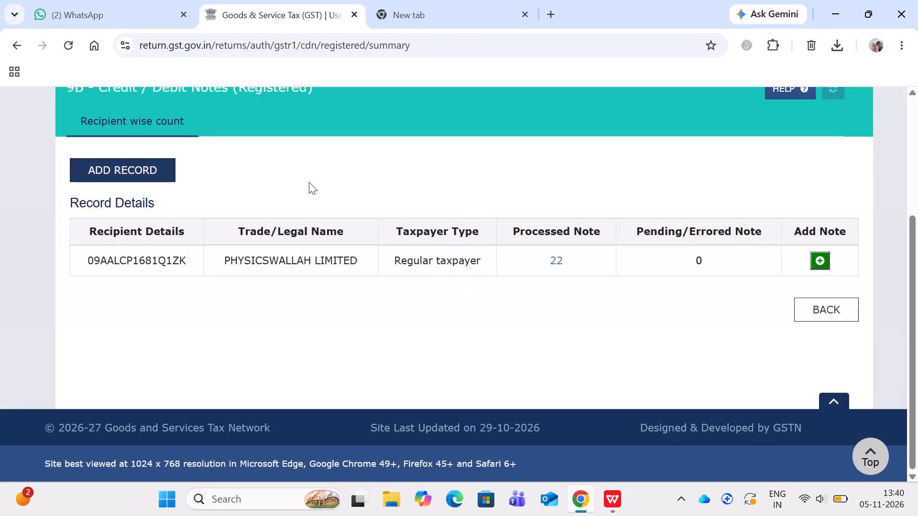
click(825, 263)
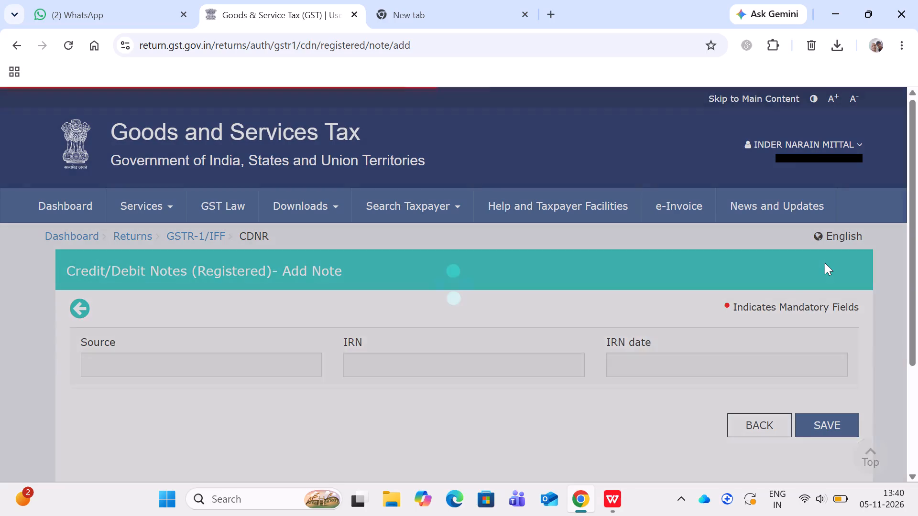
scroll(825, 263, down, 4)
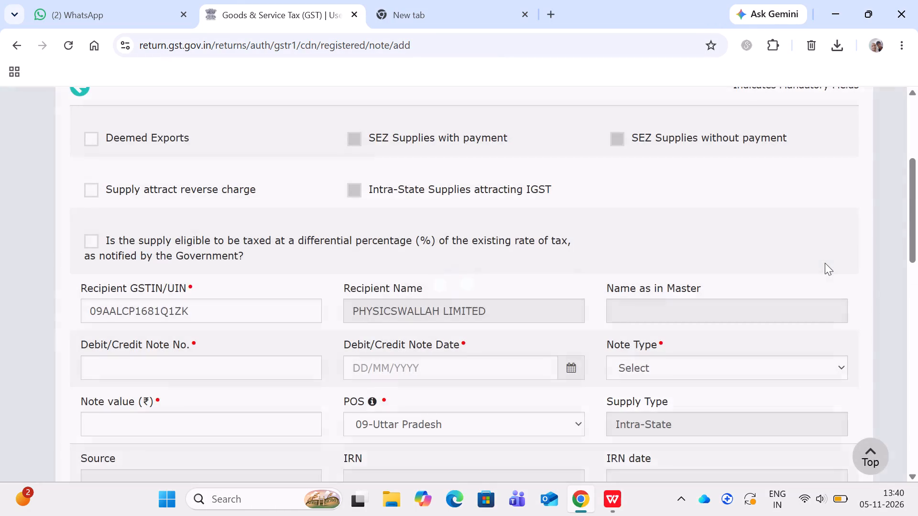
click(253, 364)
In the WPS register, select the next credit note number, 26-27/SRP/024, below 26-27/SRP/023, and switch back to the GST portal in Chrome.
key(alt+Tab)
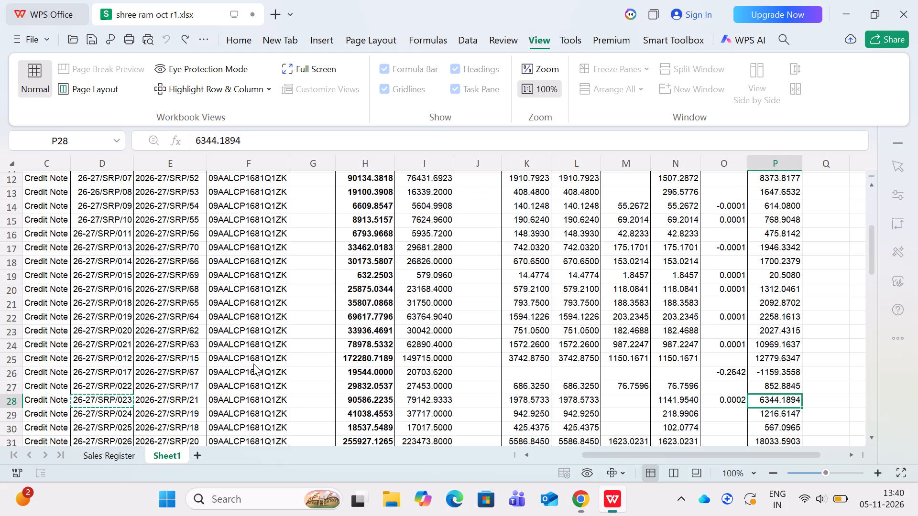
key(Left)
key(Left)
key(Left)
key(Left)
key(Left)
key(Left)
key(Left)
key(Left)
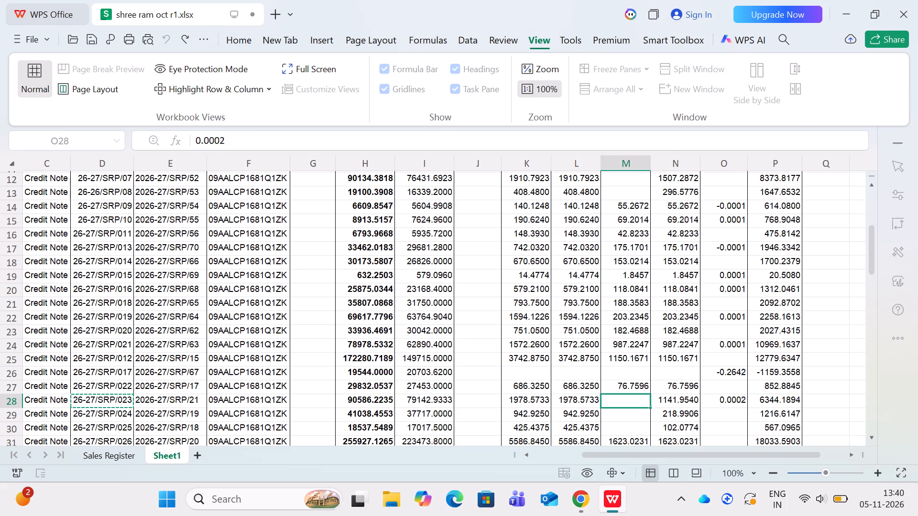
key(Left)
key(Left)
key(Left)
key(Left)
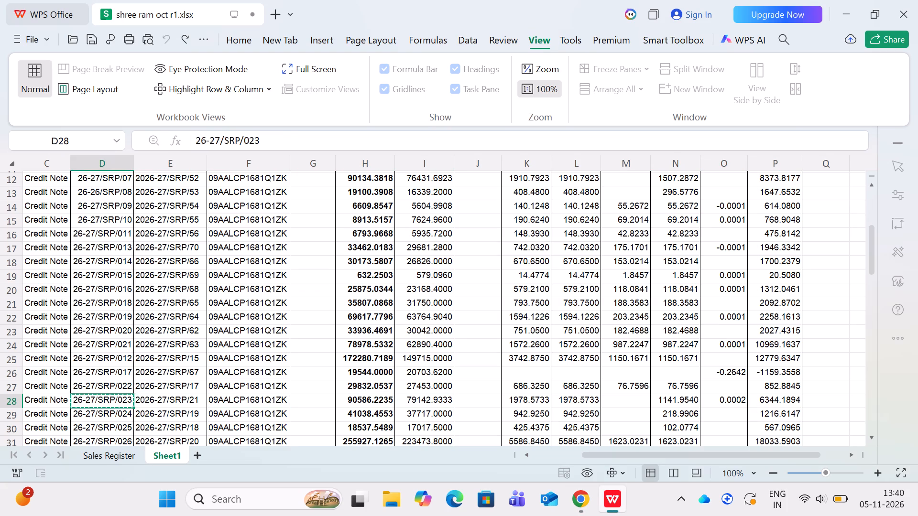
key(Down)
key(alt+Tab)
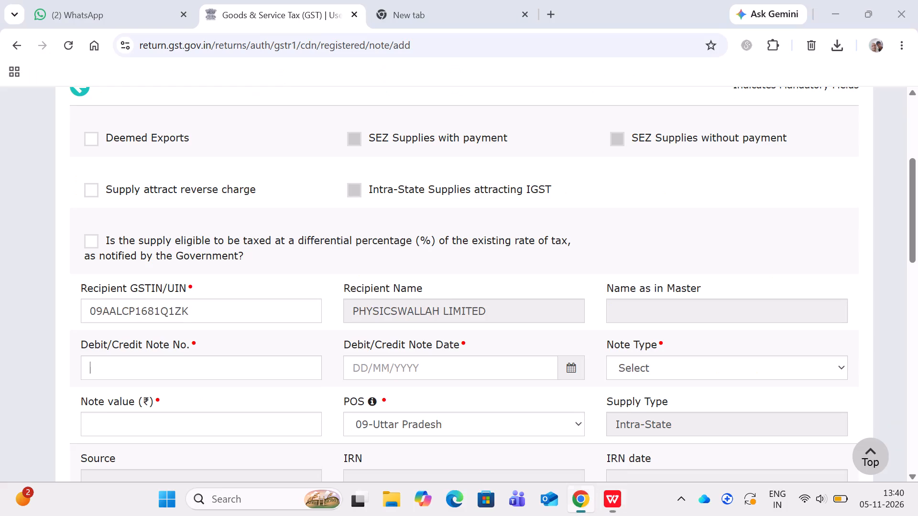
Reopen PHYSICSWALLAH LIMITED's processed notes, recheck the first page's note numbers, and return to the recipient summary.
scroll(301, 474, down, 6)
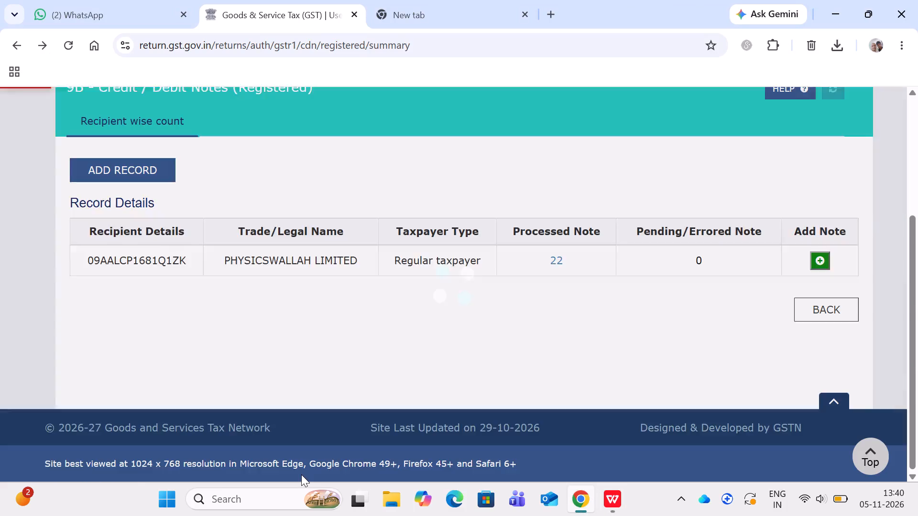
click(556, 257)
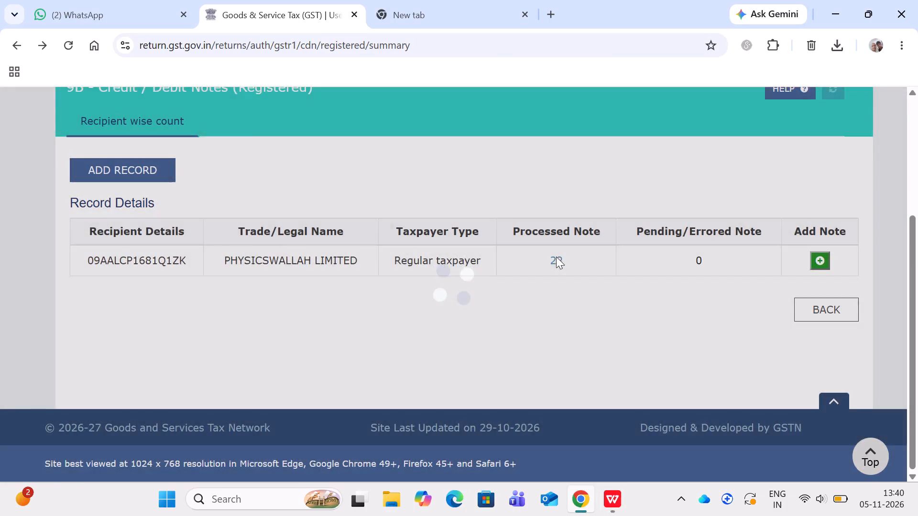
click(556, 257)
scroll(201, 316, down, 3)
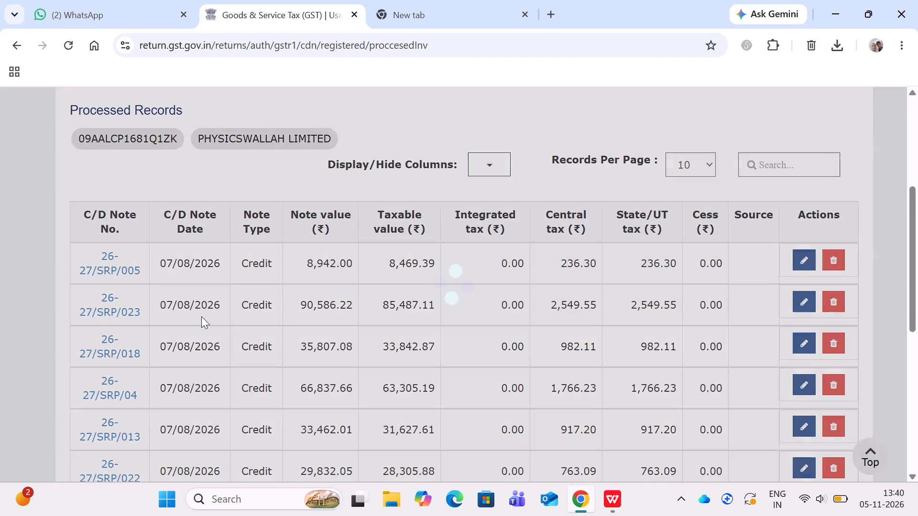
scroll(201, 316, down, 2)
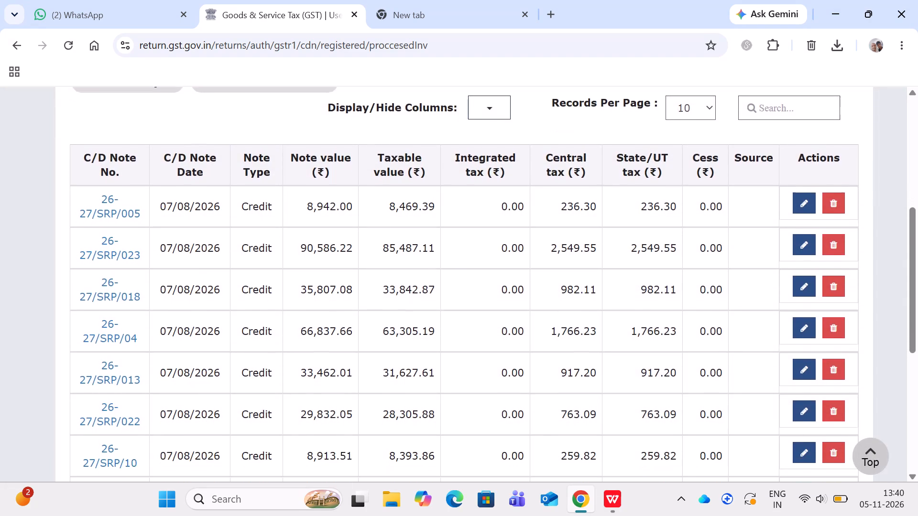
scroll(201, 316, down, 3)
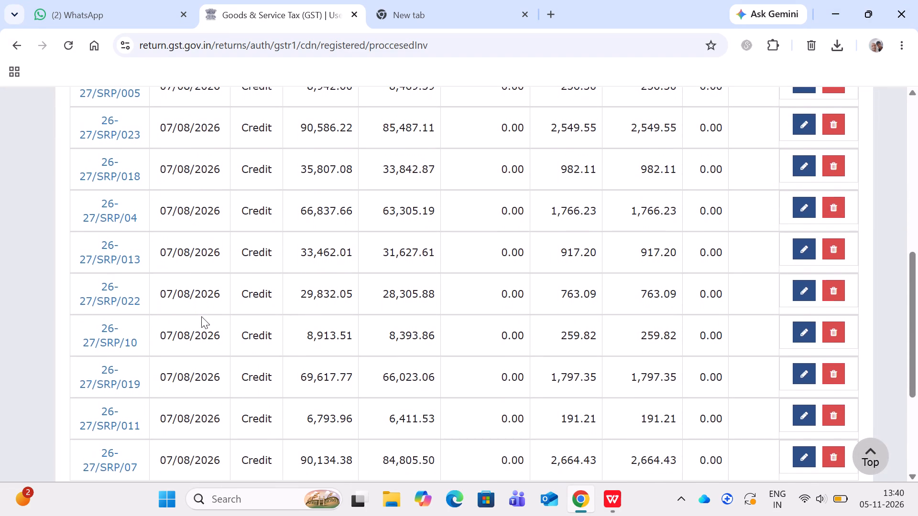
scroll(201, 316, down, 4)
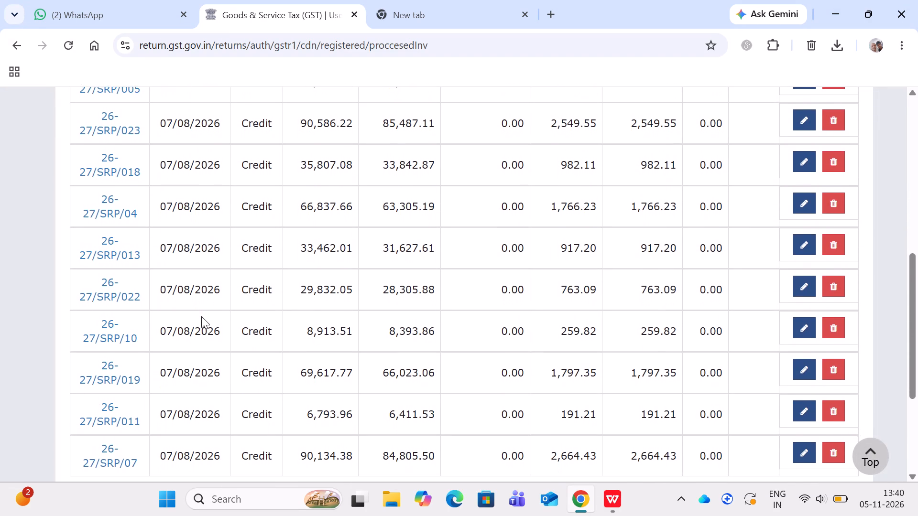
scroll(201, 316, down, 2)
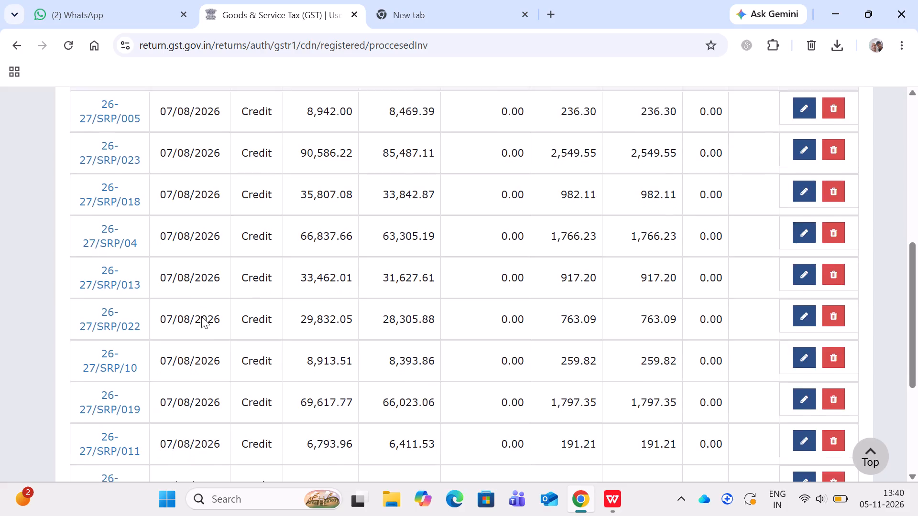
scroll(201, 316, down, 2)
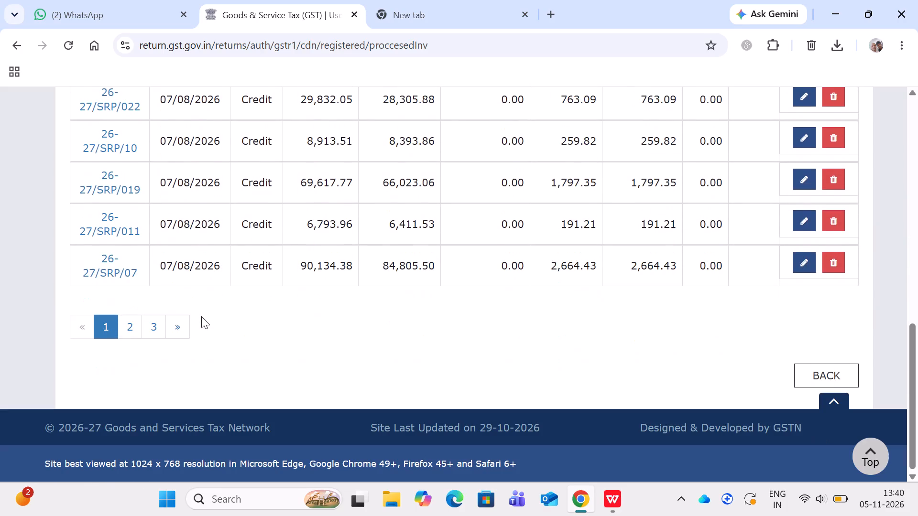
scroll(201, 316, right, 8)
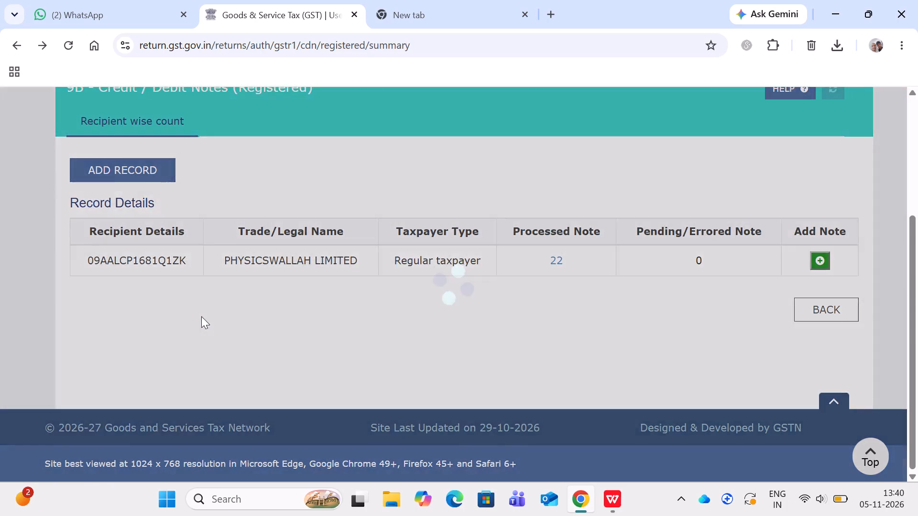
Start a new note for PHYSICSWALLAH LIMITED and copy note number 26-27/SRP/024 from the WPS register into it.
click(819, 259)
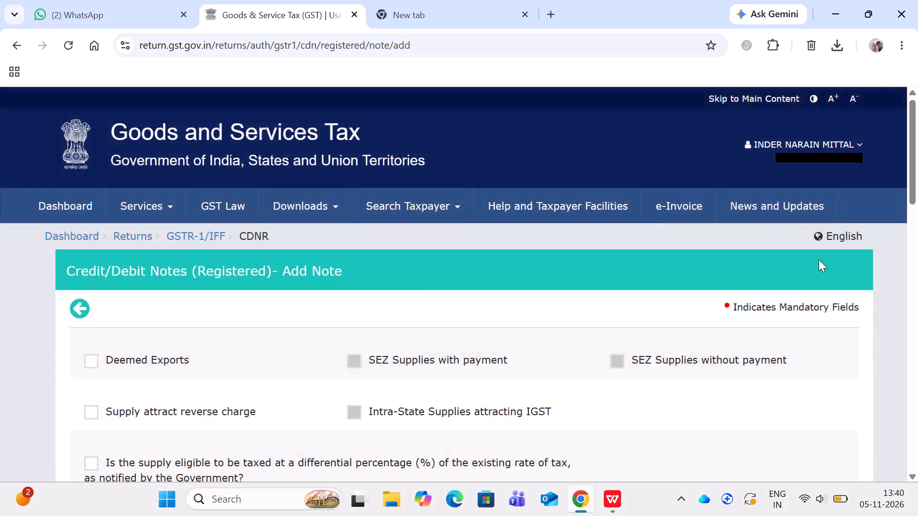
scroll(819, 259, down, 4)
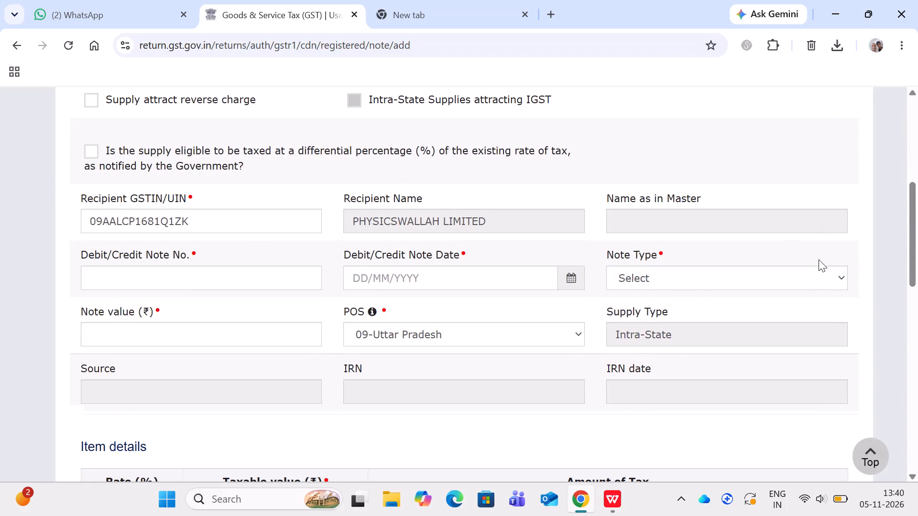
scroll(819, 259, down, 1)
click(239, 279)
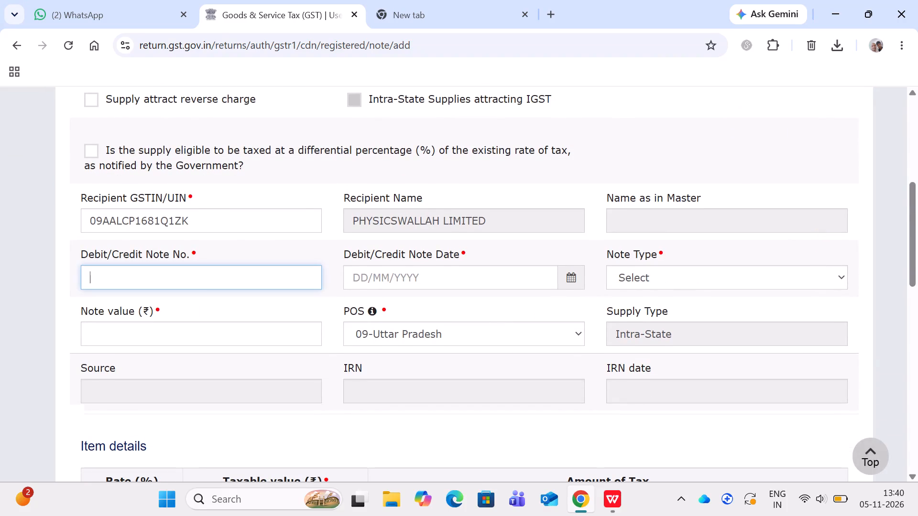
key(alt+Tab)
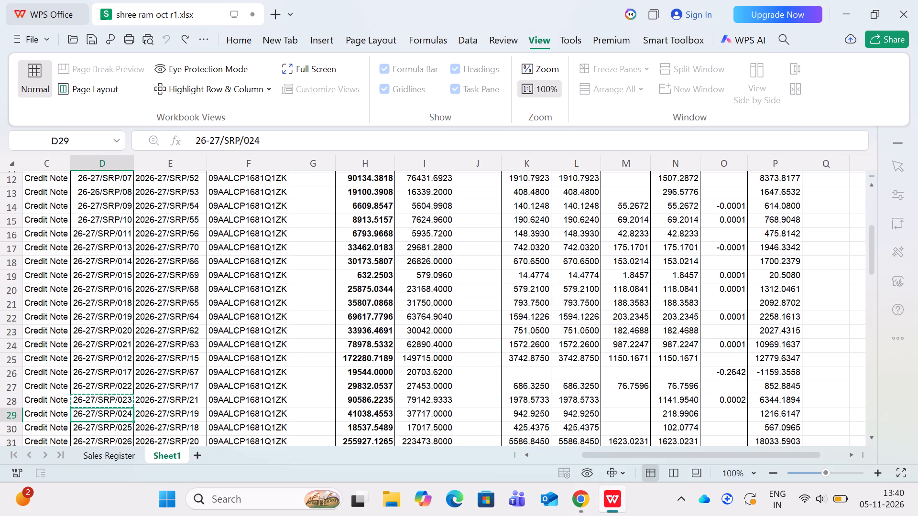
key(ctrl+c)
key(alt+Tab)
click(185, 284)
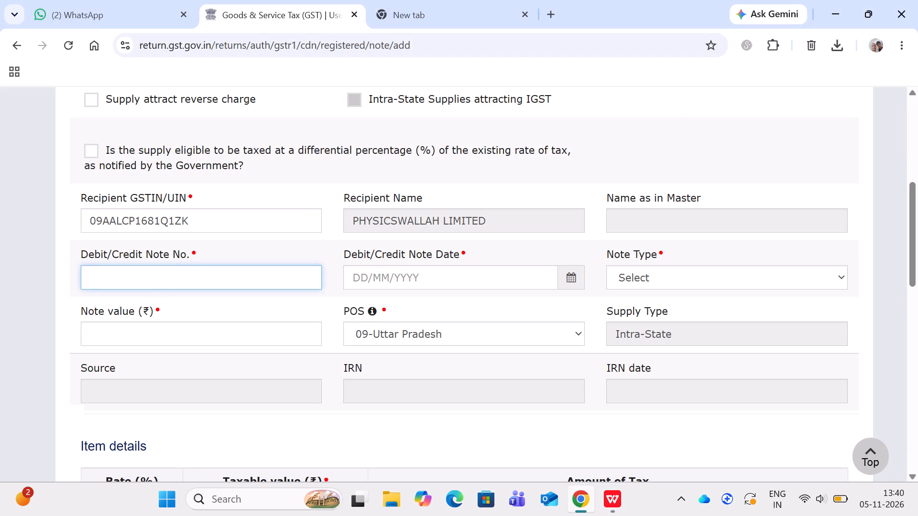
key(ctrl+v)
Look up the date of 26-27/SRP/024 in the WPS register and set the note date to 07/08/2026 on the GST portal.
click(382, 269)
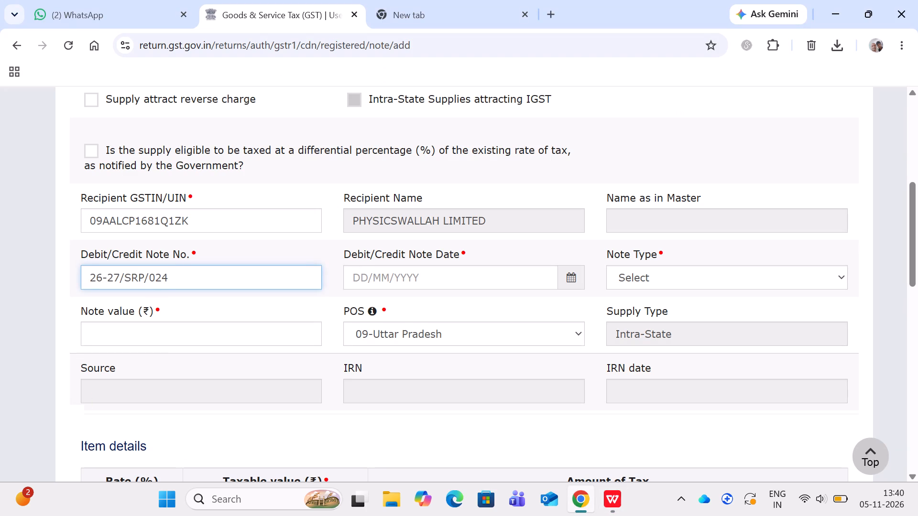
key(alt+Tab)
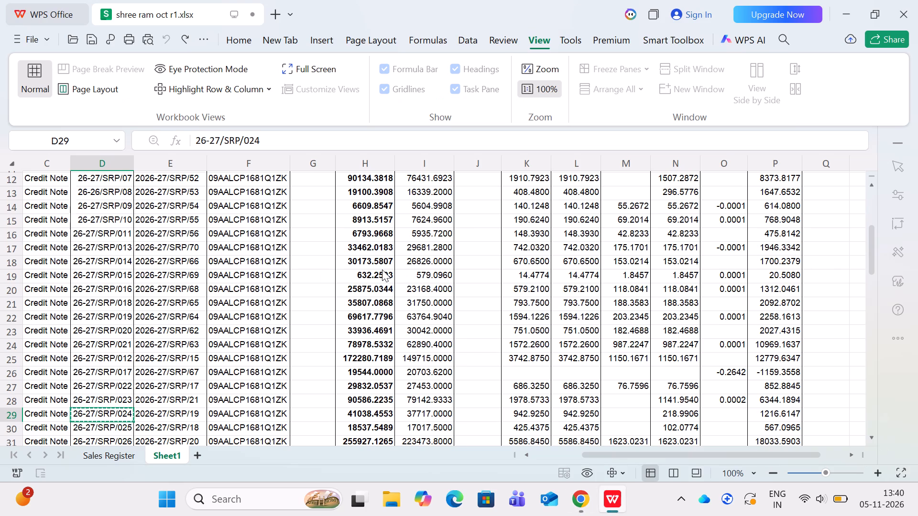
key(Left)
key(Left)
key(Left)
key(Left)
key(Left)
key(Left)
key(Left)
key(Left)
key(Left)
key(Left)
key(Left)
key(Left)
key(Left)
key(Left)
key(Down)
key(Down)
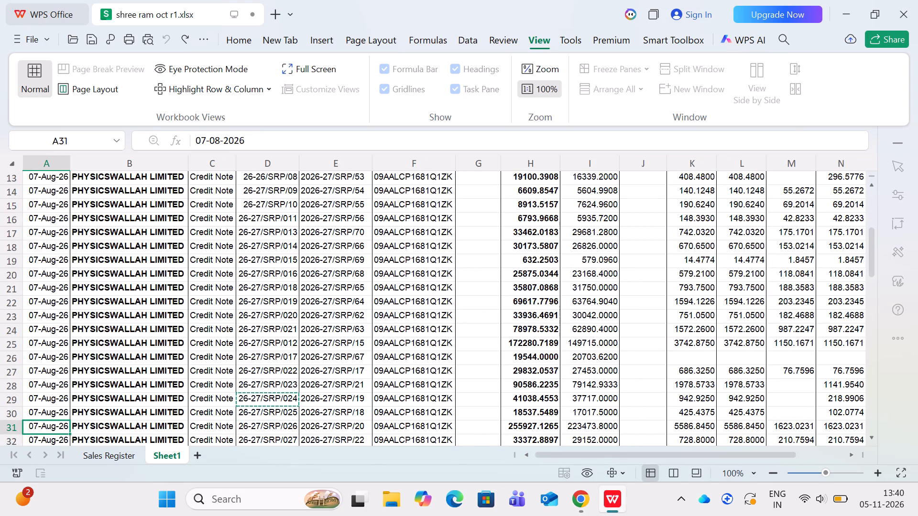
key(Down)
key(Down)
key(Down)
key(Up)
key(Up)
key(Up)
key(Up)
key(Up)
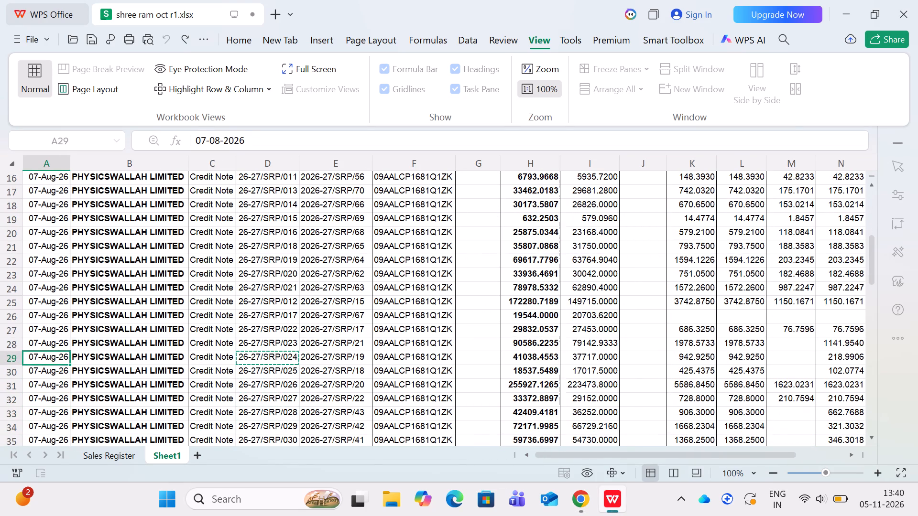
key(Right)
key(Right)
key(Right)
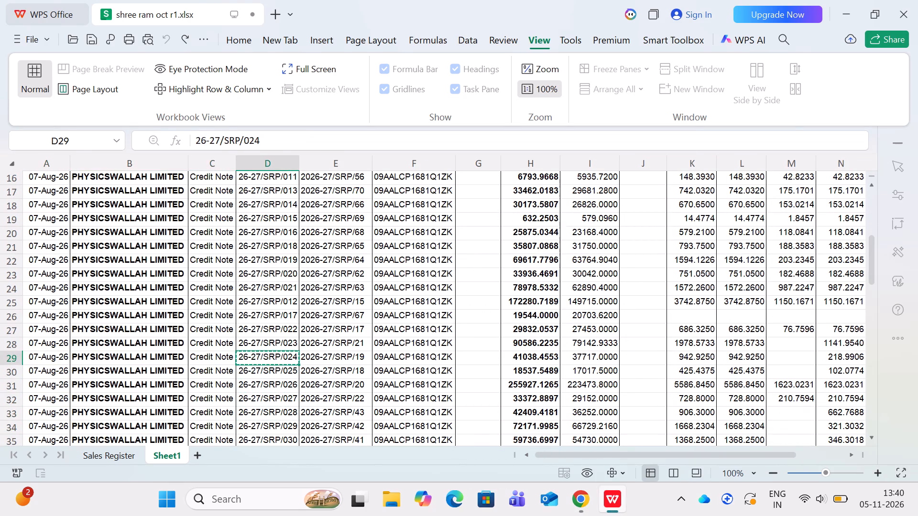
key(alt+Tab)
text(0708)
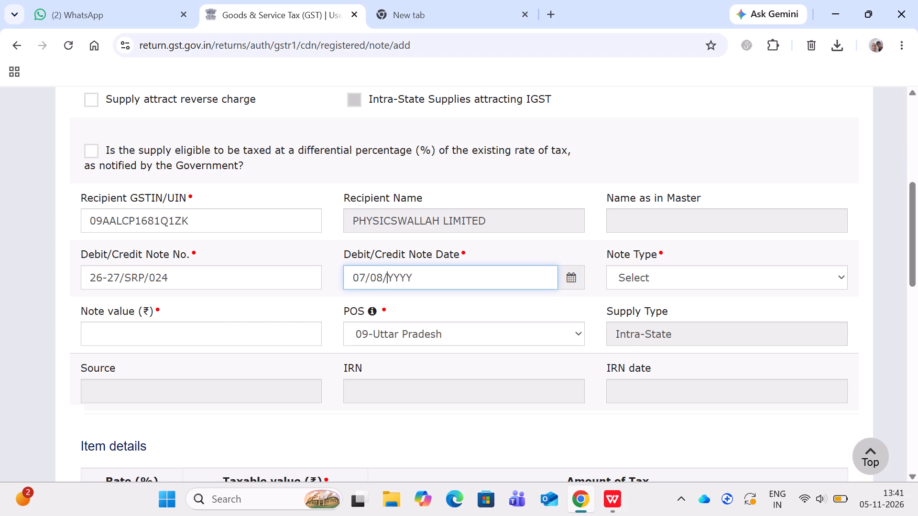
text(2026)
Recheck the note's row in the WPS register and set the note type to Credit on the portal.
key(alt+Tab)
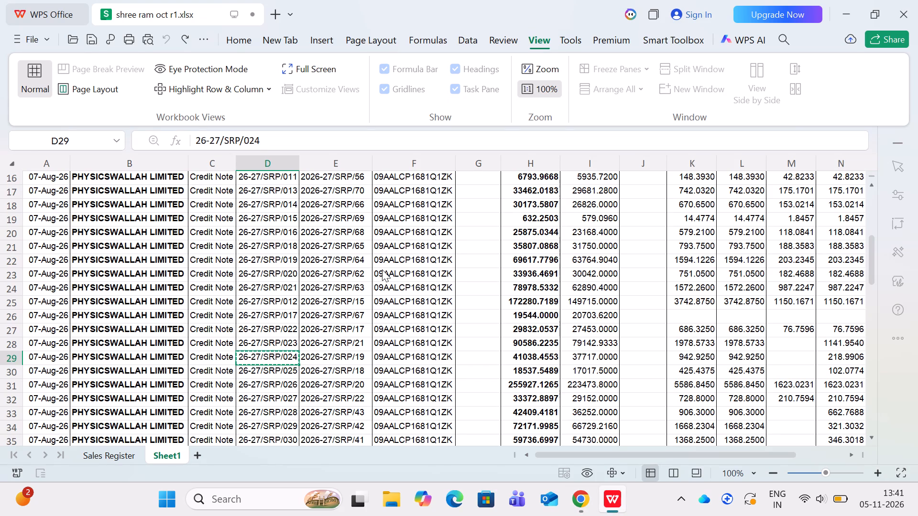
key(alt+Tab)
click(702, 276)
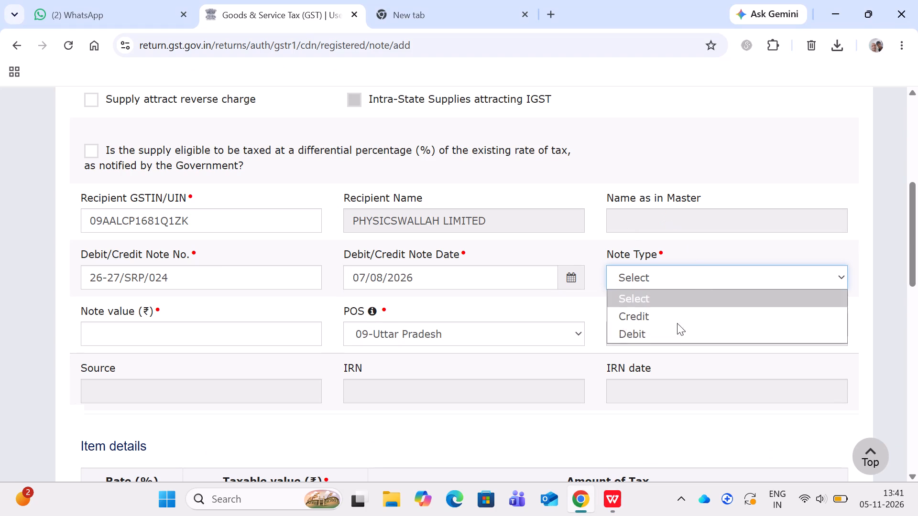
click(672, 311)
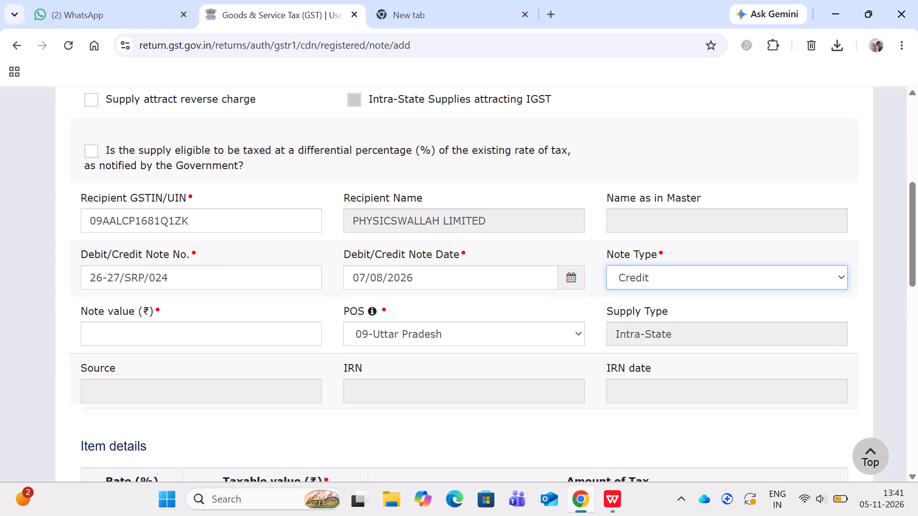
Enter the note value 41038.44 for 26-27/SRP/024, checking it against the WPS register.
click(215, 331)
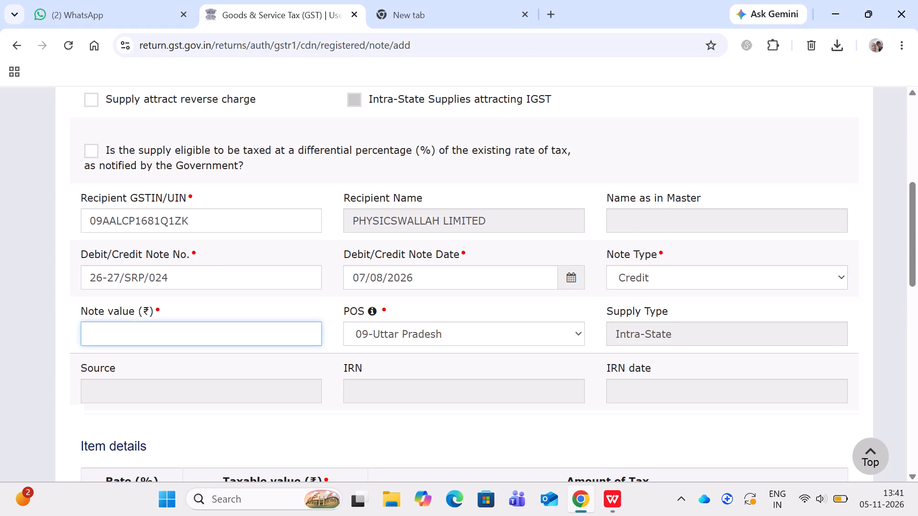
key(alt+Tab)
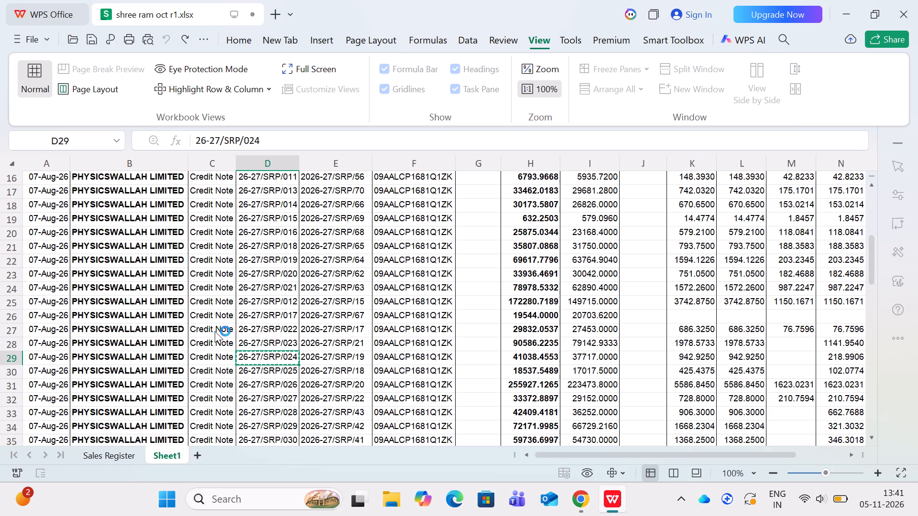
key(alt+Tab)
text(410)
key(Right)
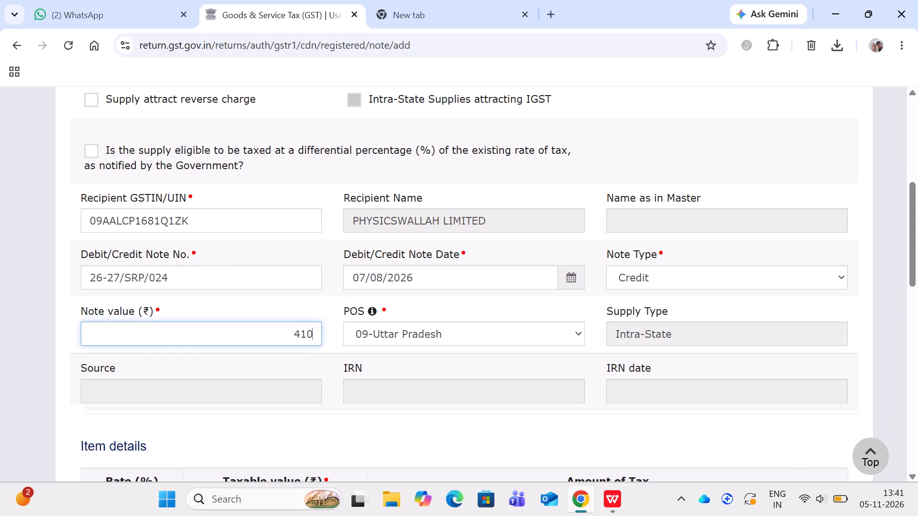
text(83)
key(alt+Tab)
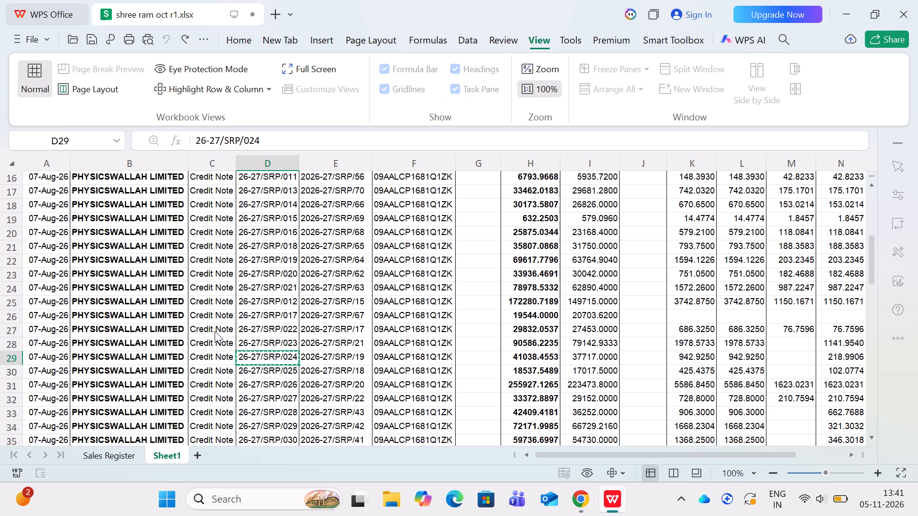
key(alt+Tab)
key(BackSpace)
key(BackSpace)
key(BackSpace)
key(BackSpace)
key(BackSpace)
key(BackSpace)
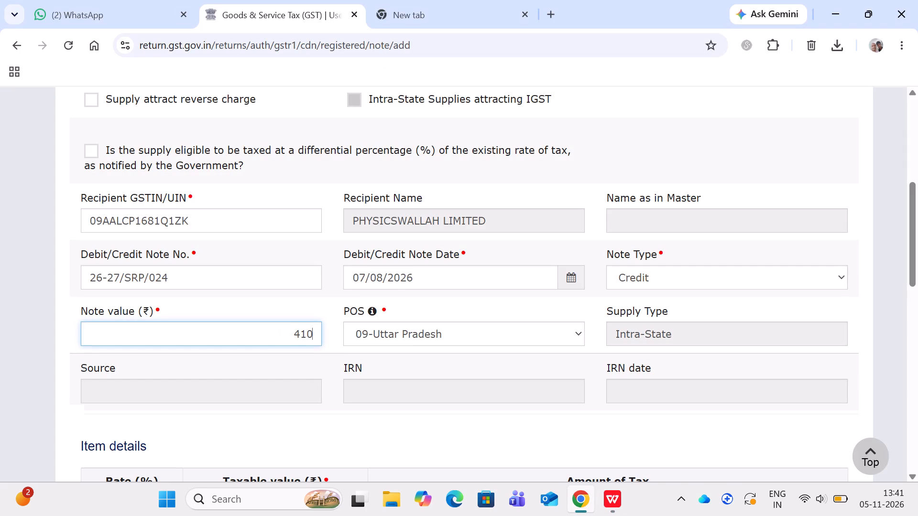
text(38)
key(period)
text(44)
key(alt+Tab)
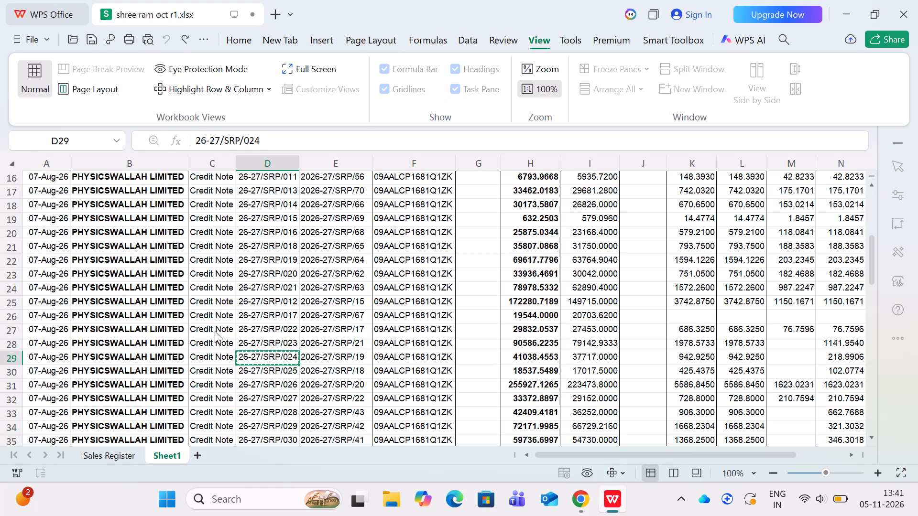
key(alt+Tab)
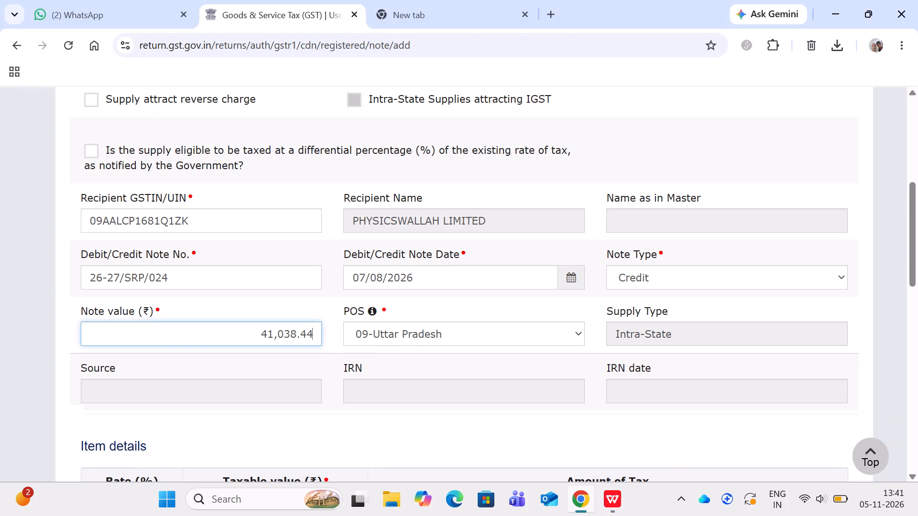
Recheck the row of credit note 26-27/SRP/024 in the WPS register and return to the GST portal.
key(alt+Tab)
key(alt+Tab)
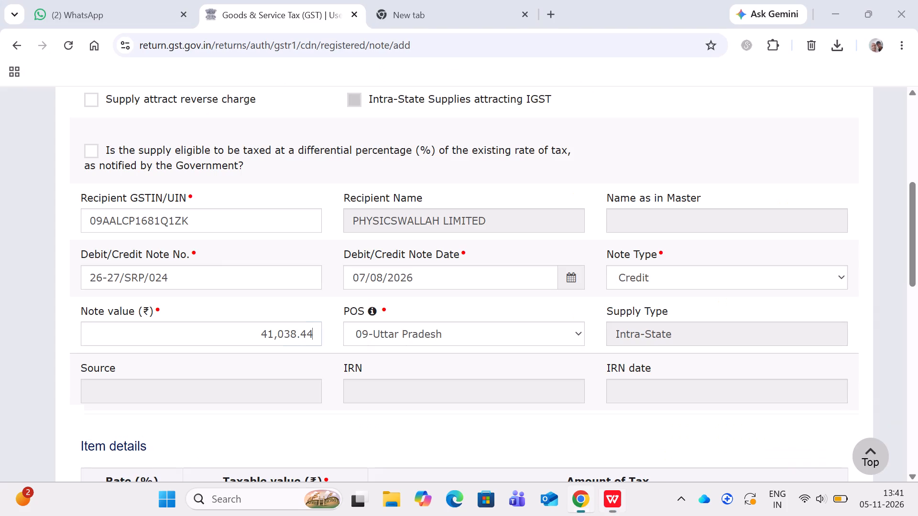
Switch to the blank browser tab and start a Google search.
click(454, 0)
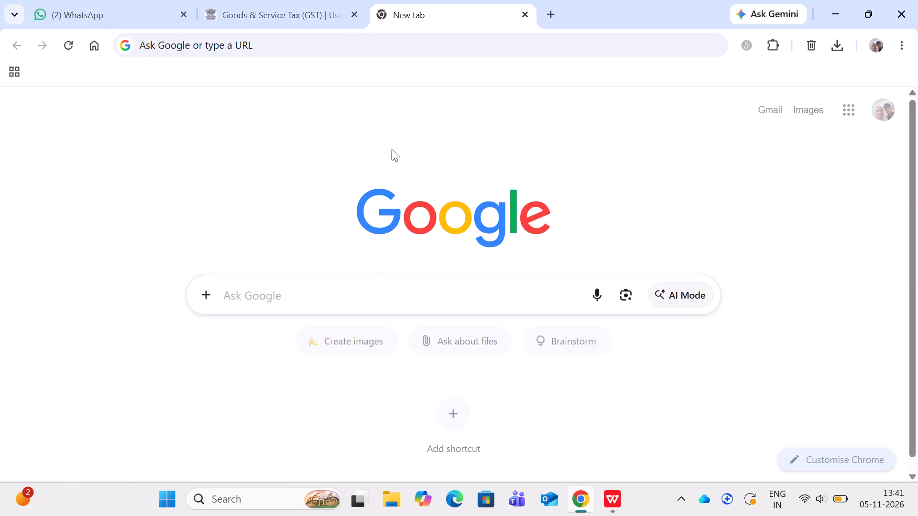
double_click(356, 281)
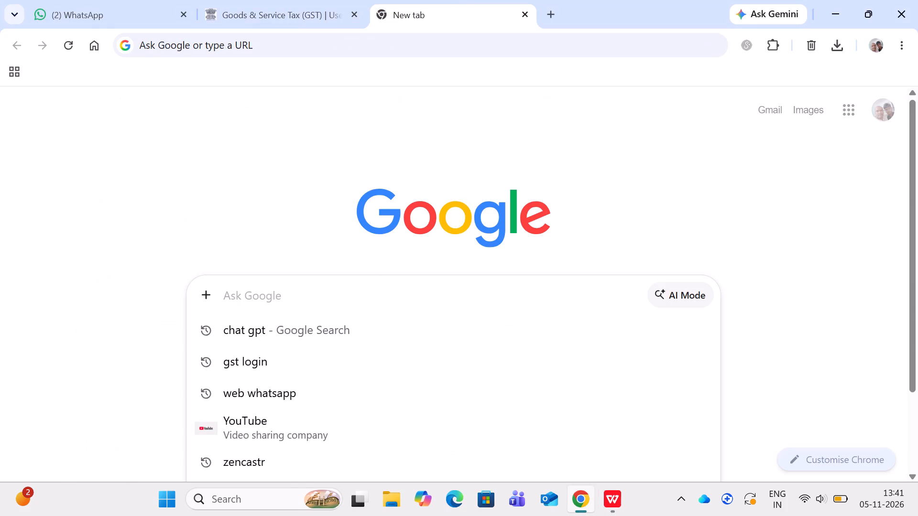
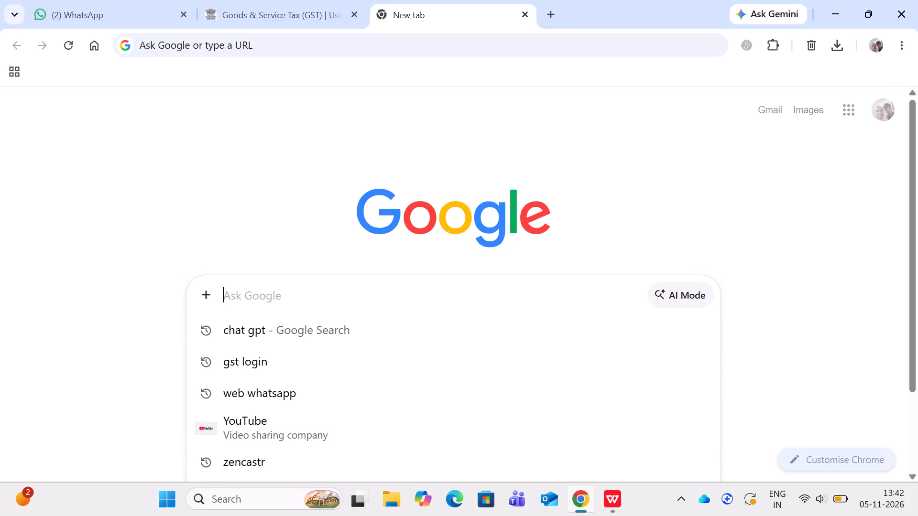
Return to the GST portal's add-note form holding the 26-27/SRP/024 credit note entry.
click(271, 13)
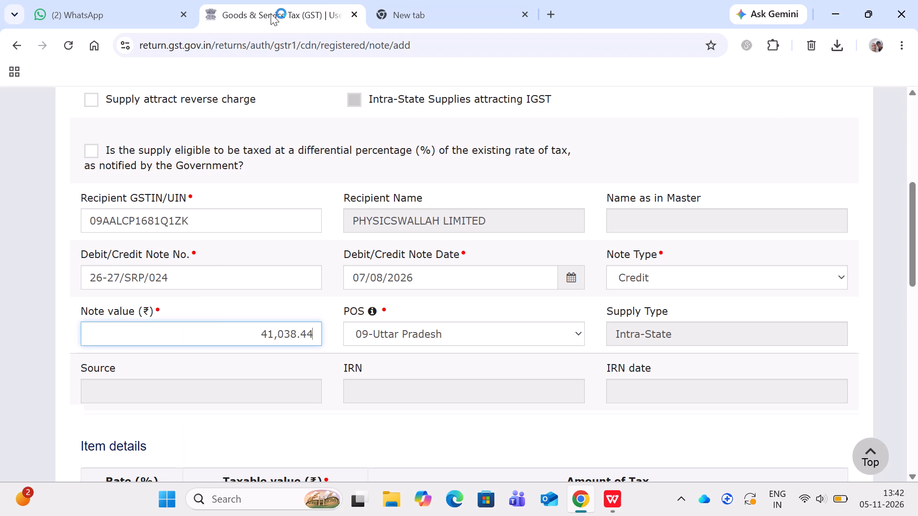
Glance at the 26-27/SRP/024 row in the WPS register and return to the GST portal in Chrome.
key(alt+Tab)
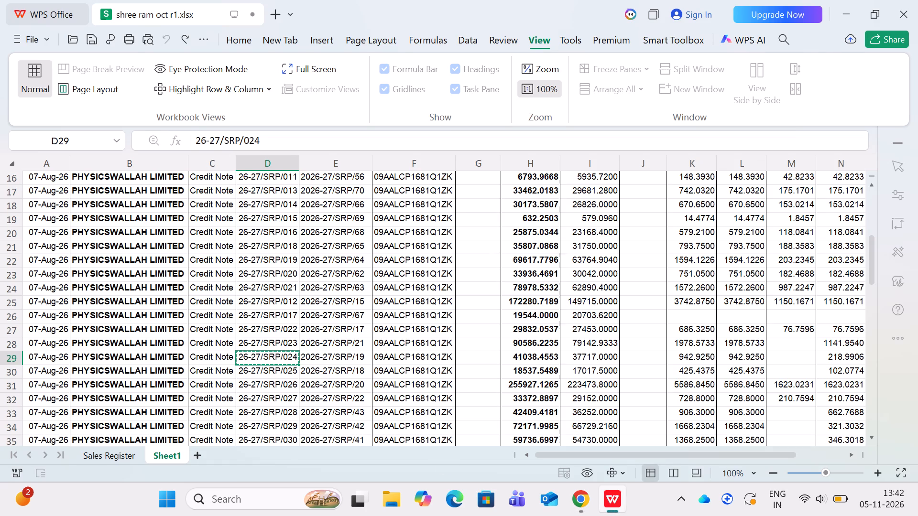
key(alt+Tab)
Switch to the blank new browser tab and open its Google search box with the recent-search suggestions.
click(458, 16)
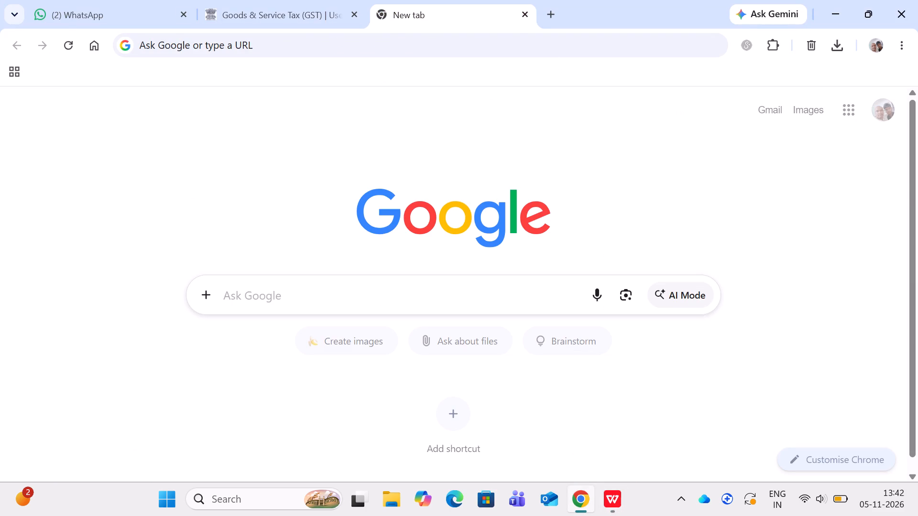
click(257, 291)
scroll(257, 291, down, 4)
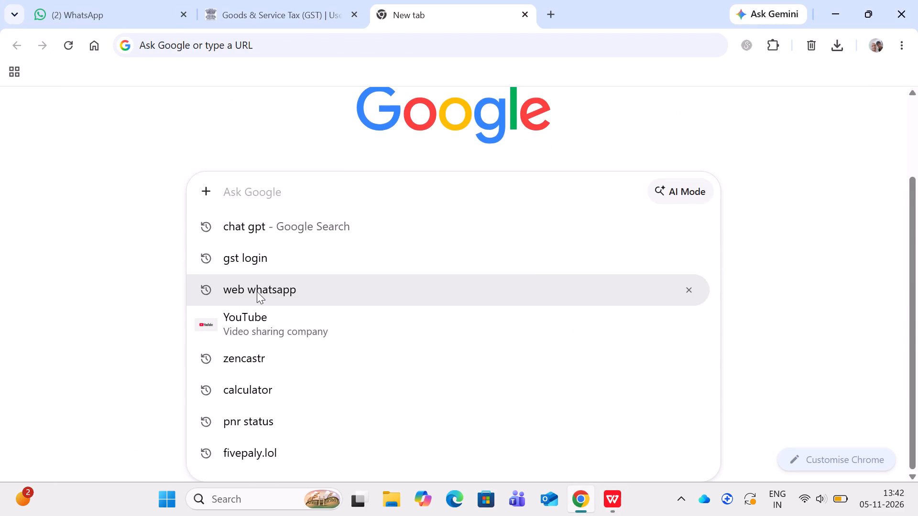
scroll(257, 291, down, 1)
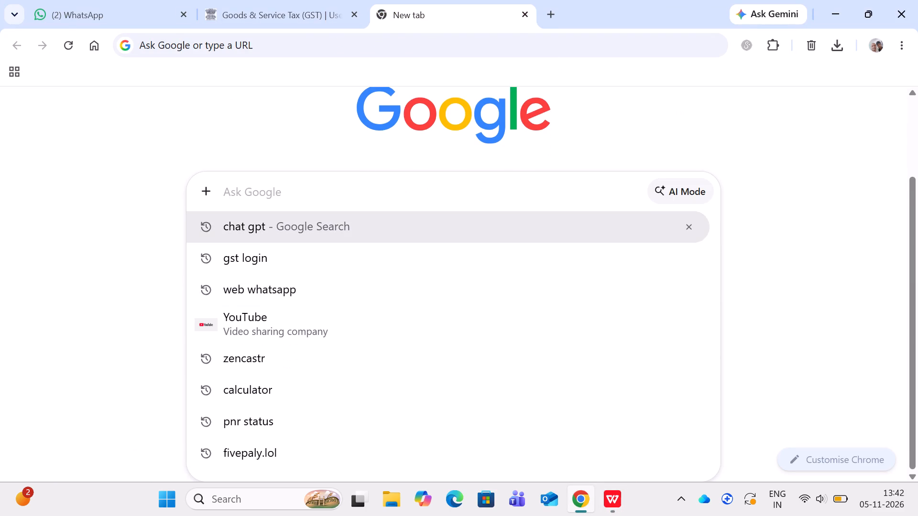
click(279, 180)
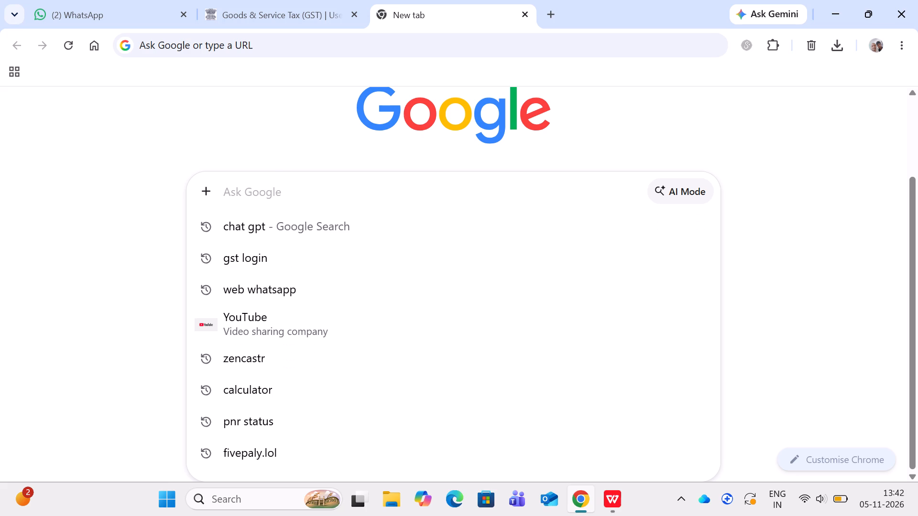
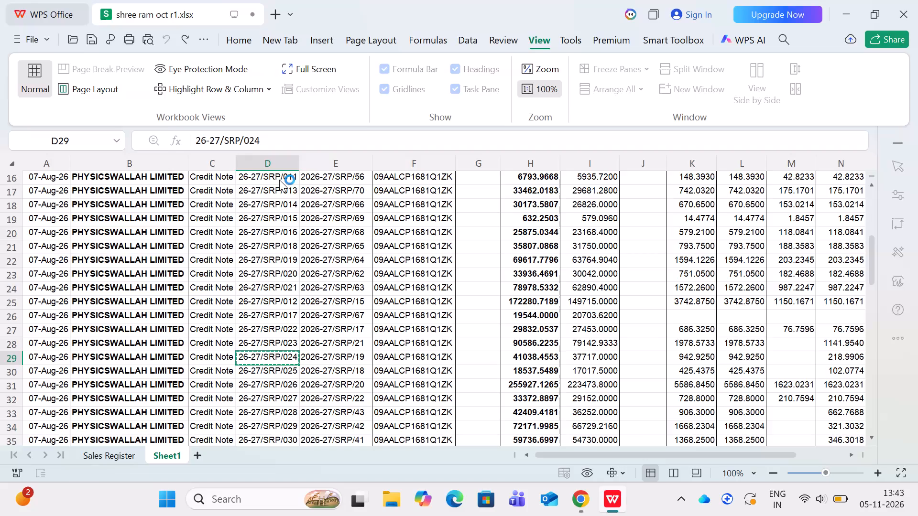
Set the note value of credit note 26-27/SRP/024 to 41,038.45 on the GST form, checking it against the WPS register.
key(alt+Tab)
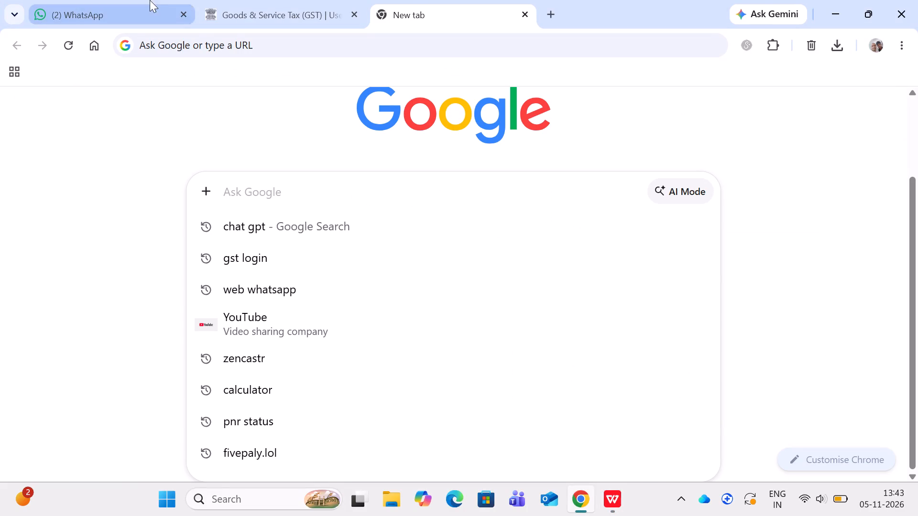
click(234, 7)
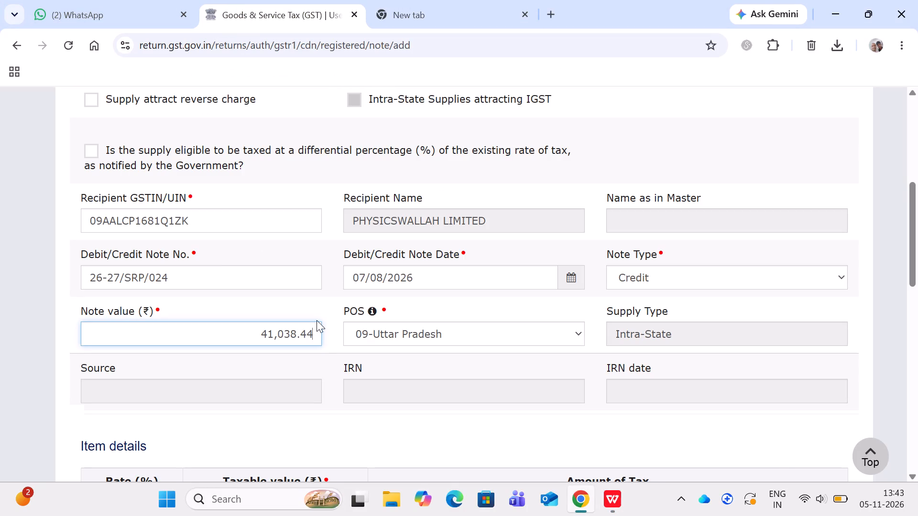
key(BackSpace)
key(5)
key(BackSpace)
key(BackSpace)
text(45)
key(alt+Tab)
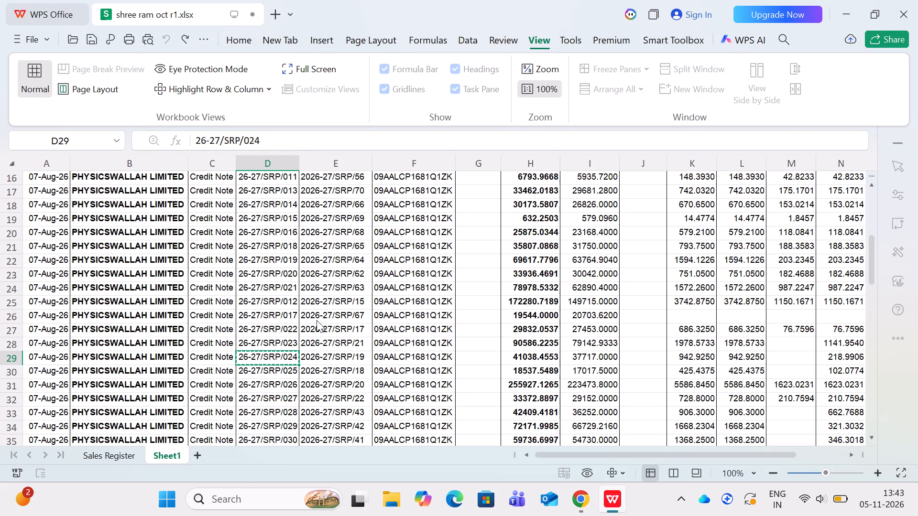
key(alt+Tab)
key(alt+Tab)
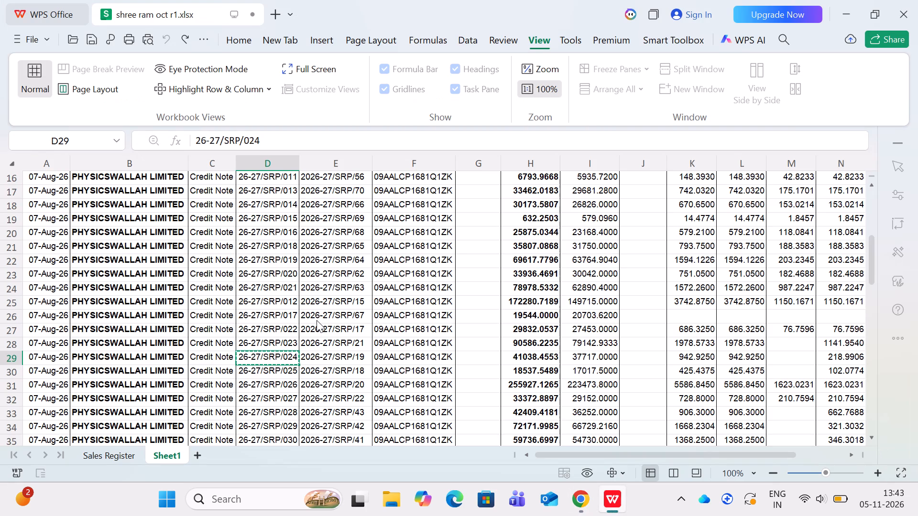
key(alt+Tab)
key(alt+Tab)
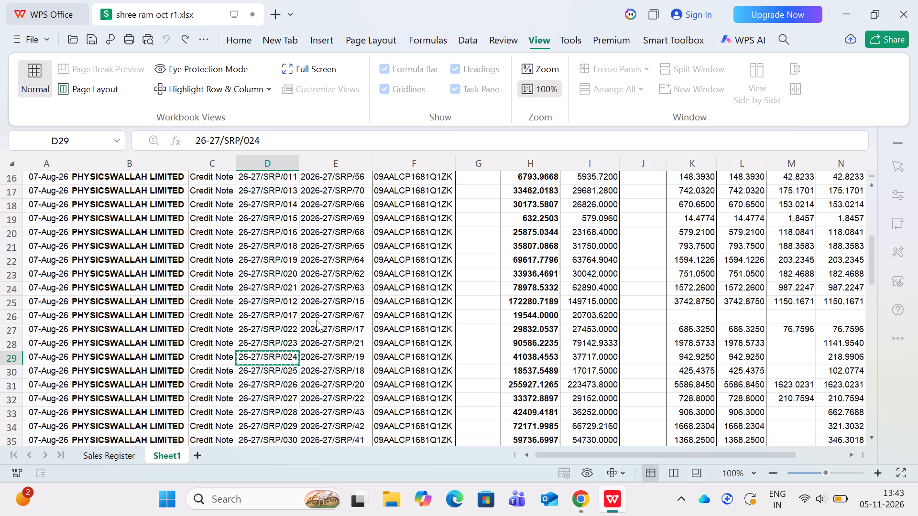
key(alt+Tab)
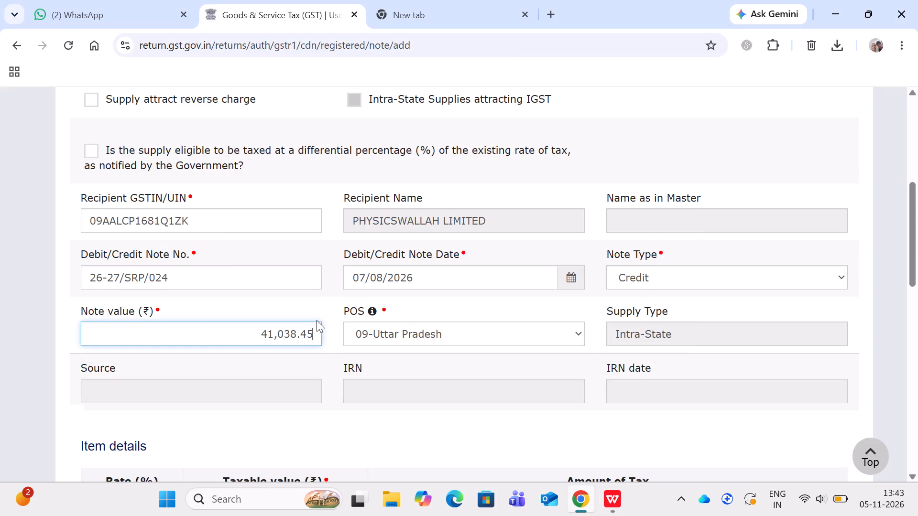
key(alt+Tab)
key(alt+Tab)
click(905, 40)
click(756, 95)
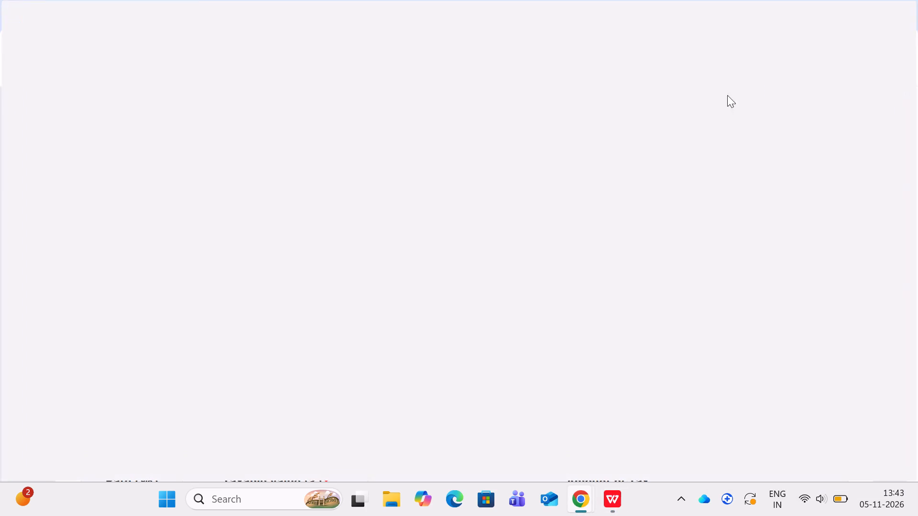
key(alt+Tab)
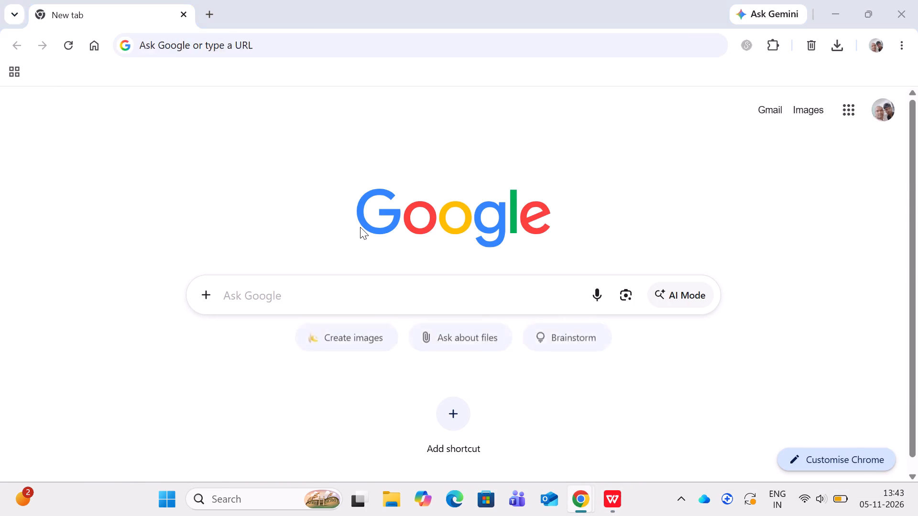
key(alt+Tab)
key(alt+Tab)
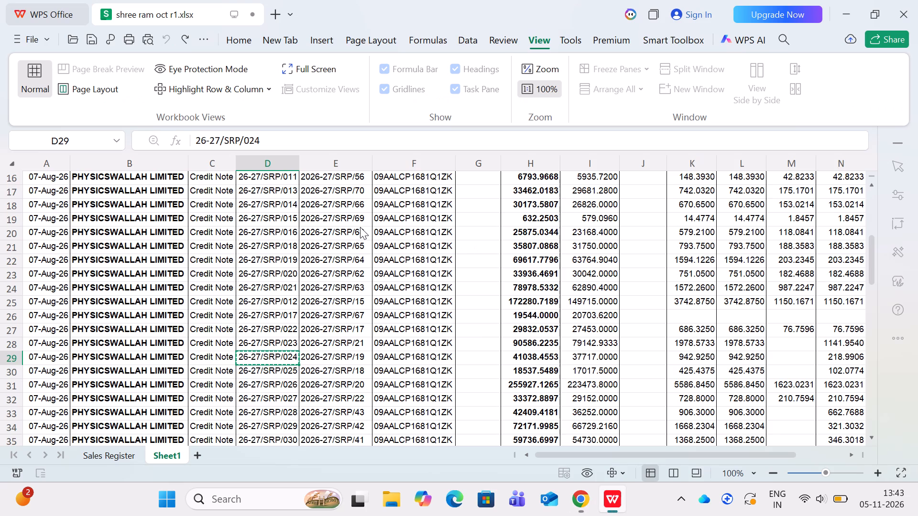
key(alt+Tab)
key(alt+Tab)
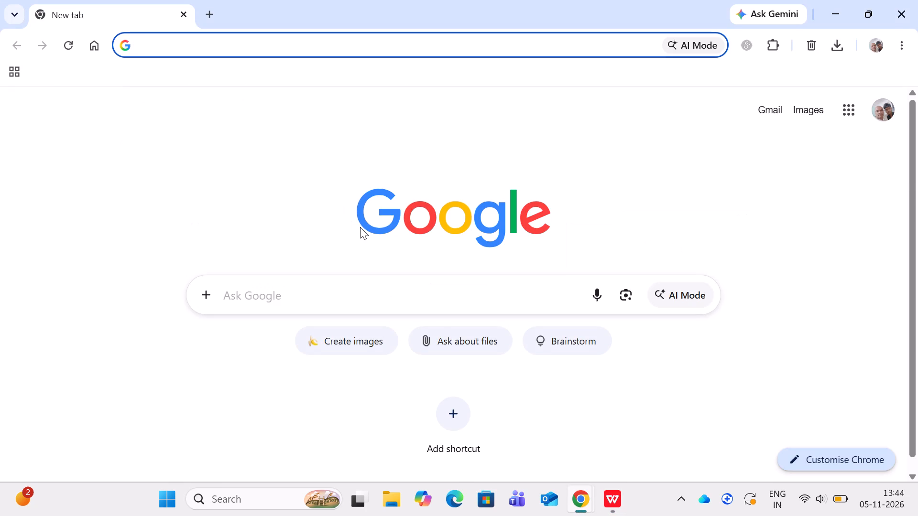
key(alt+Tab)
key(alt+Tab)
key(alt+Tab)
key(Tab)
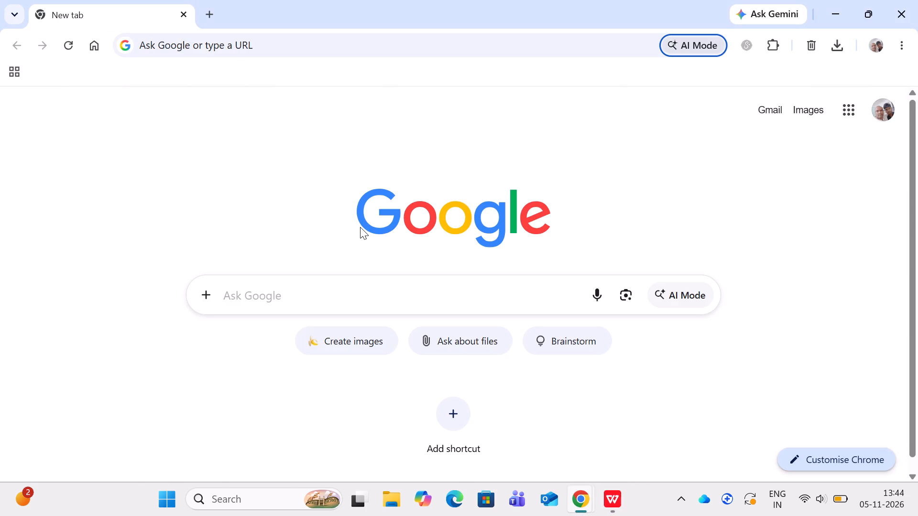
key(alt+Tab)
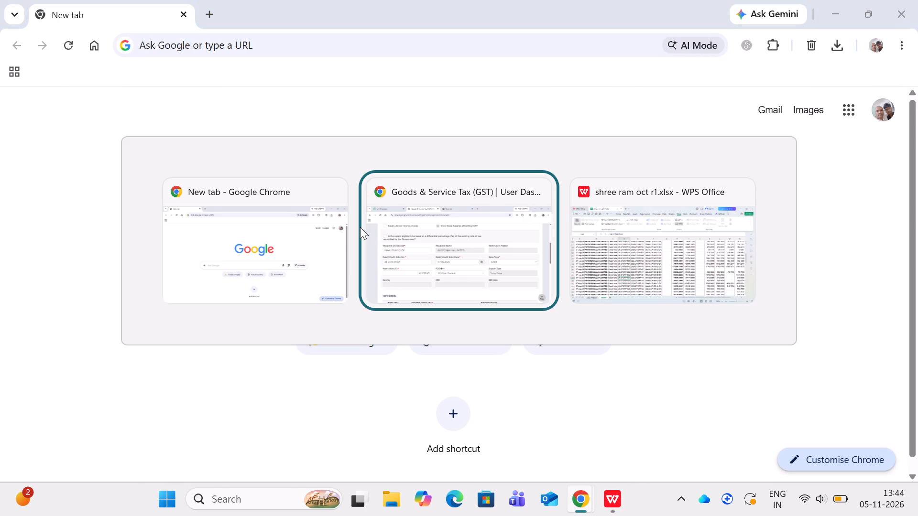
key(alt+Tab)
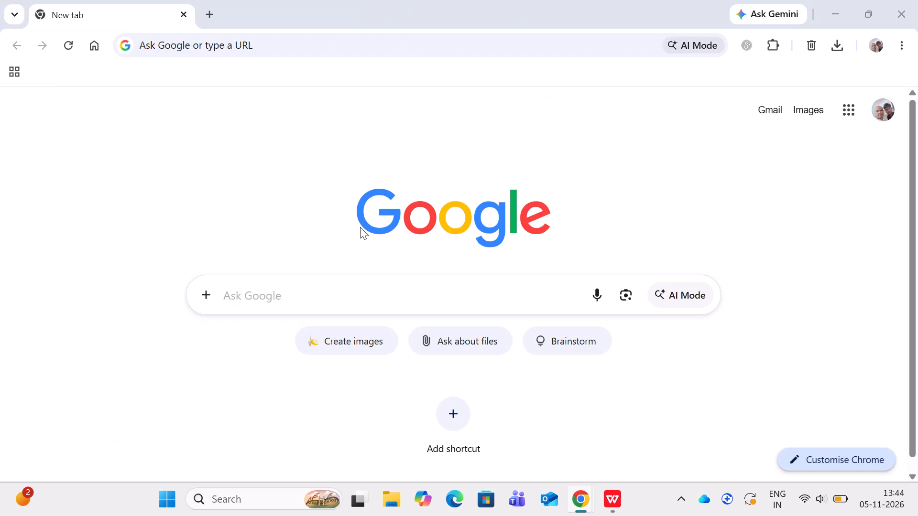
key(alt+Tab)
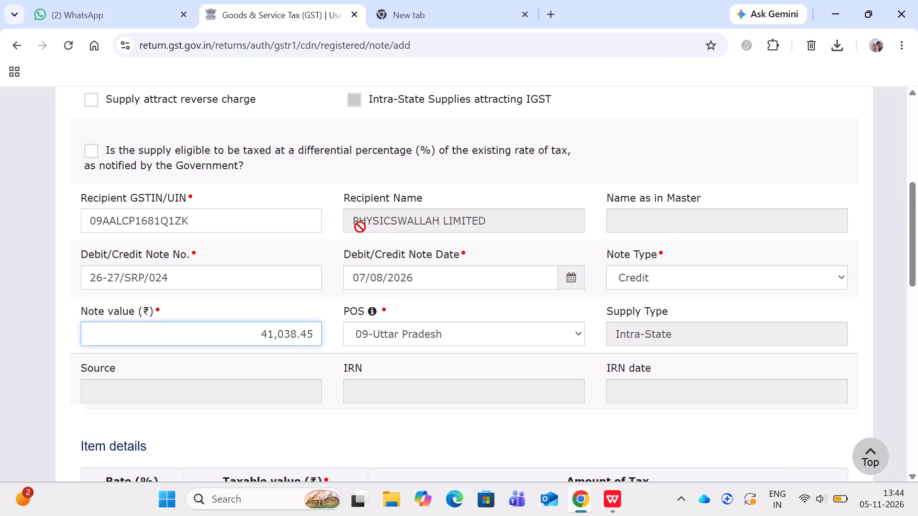
Look up the 26-27/SRP/024 taxable value in the WPS register and enter 37,717 for the 5% rate on the GST form.
key(alt+Tab)
key(alt+Tab)
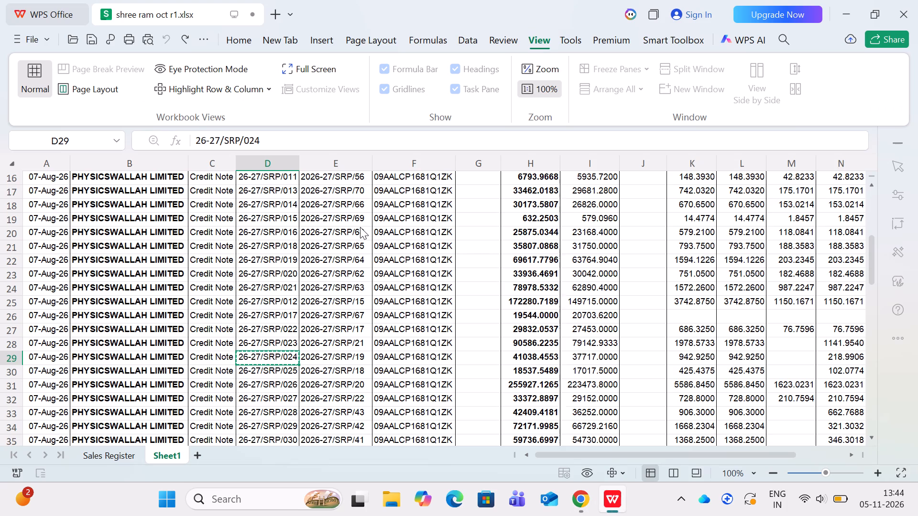
key(Right)
key(Right)
key(Right)
key(Right)
key(Right)
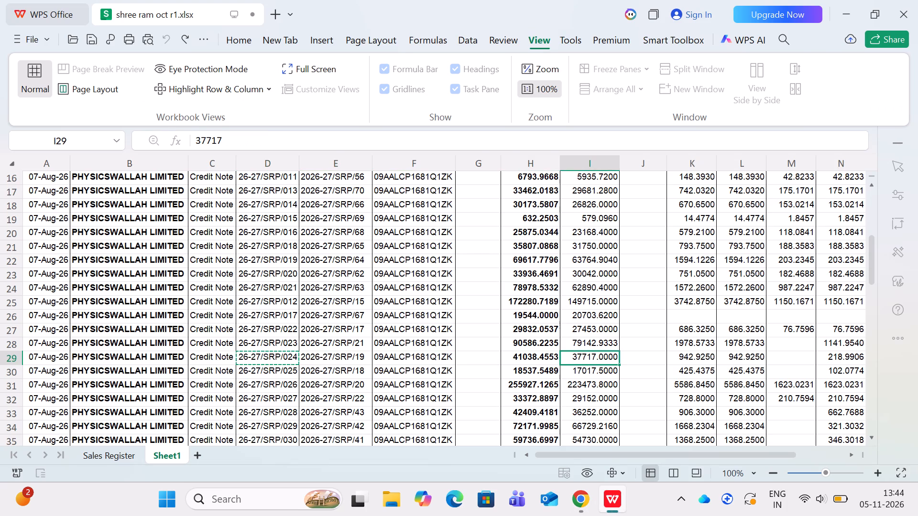
key(alt+Tab)
scroll(358, 301, down, 4)
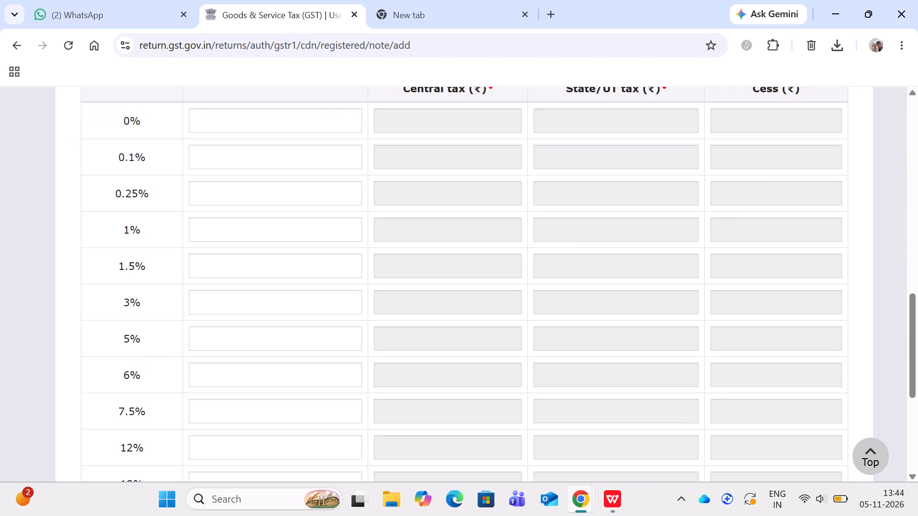
click(263, 331)
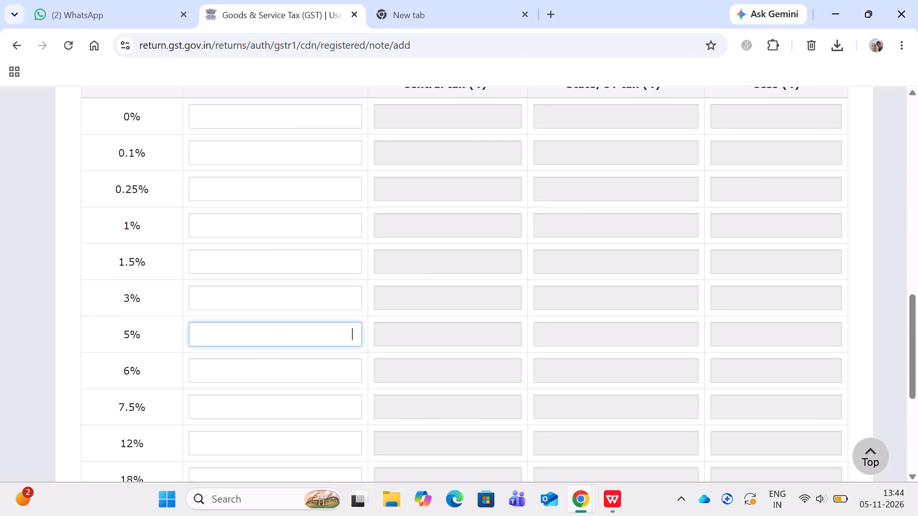
key(3)
text(7717)
key(alt+Tab)
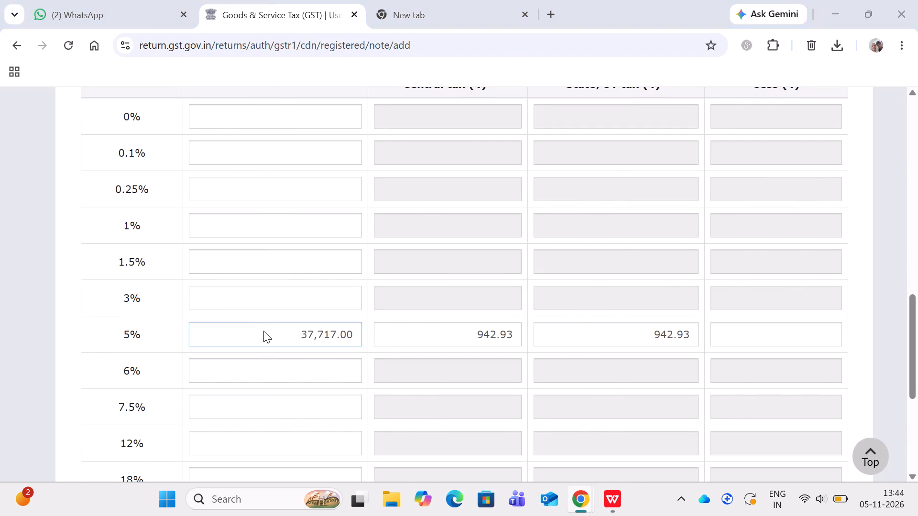
key(alt+Tab)
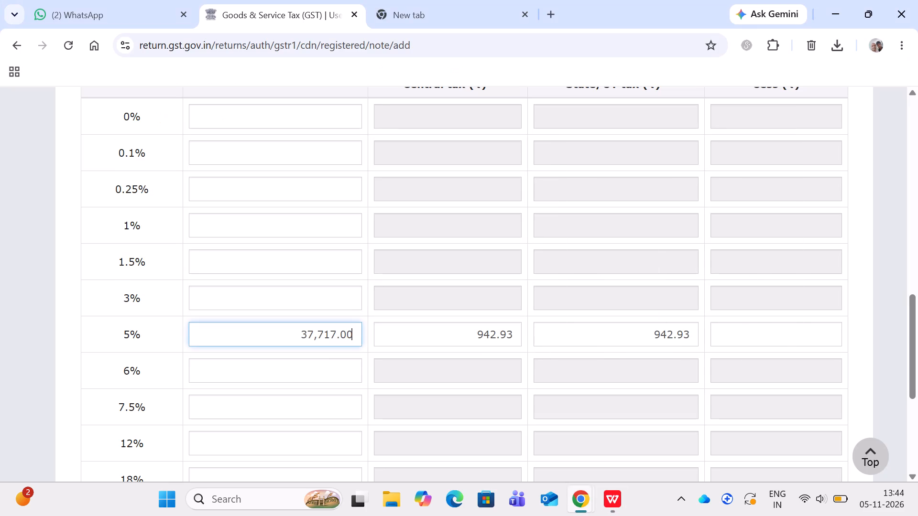
key(alt+Tab)
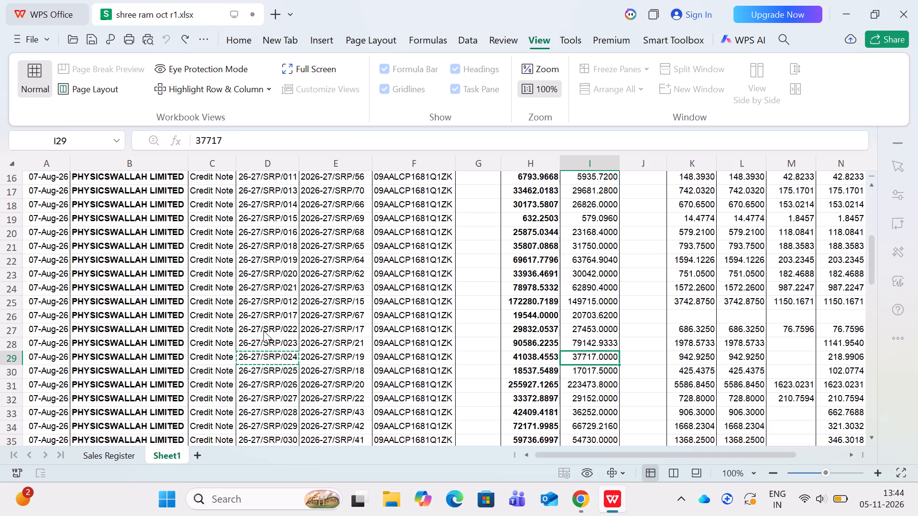
key(alt+Tab)
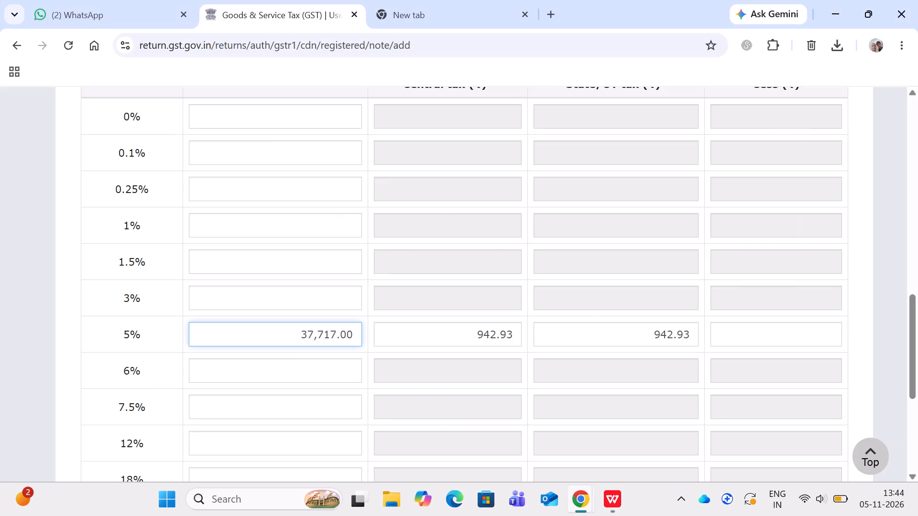
Look up the remaining 26-27/SRP/024 taxable value in the register's column P and enter 1,216.61 for the 18% rate on the GST form.
key(alt+Tab)
key(Right)
key(Right)
key(Right)
key(Right)
key(Right)
key(Right)
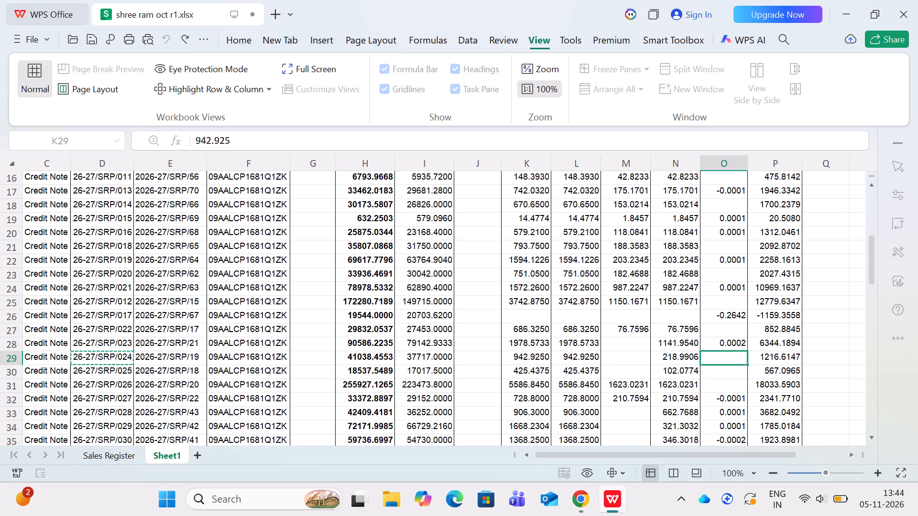
key(Right)
key(Right)
key(Left)
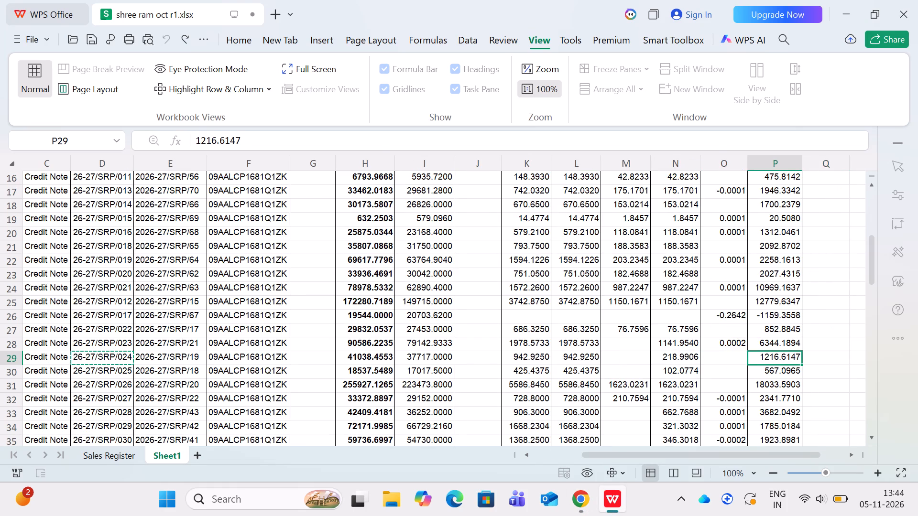
key(alt+Tab)
scroll(263, 331, down, 3)
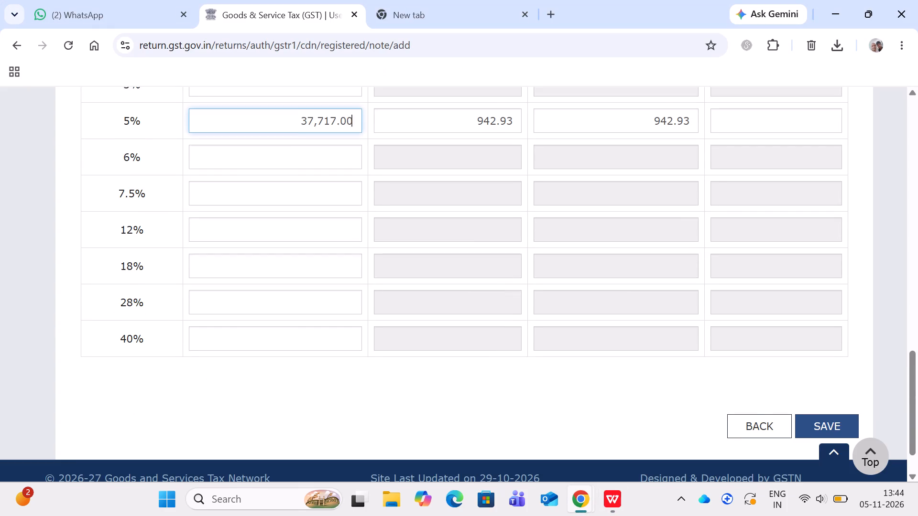
click(281, 265)
text(1216)
key(alt+Tab)
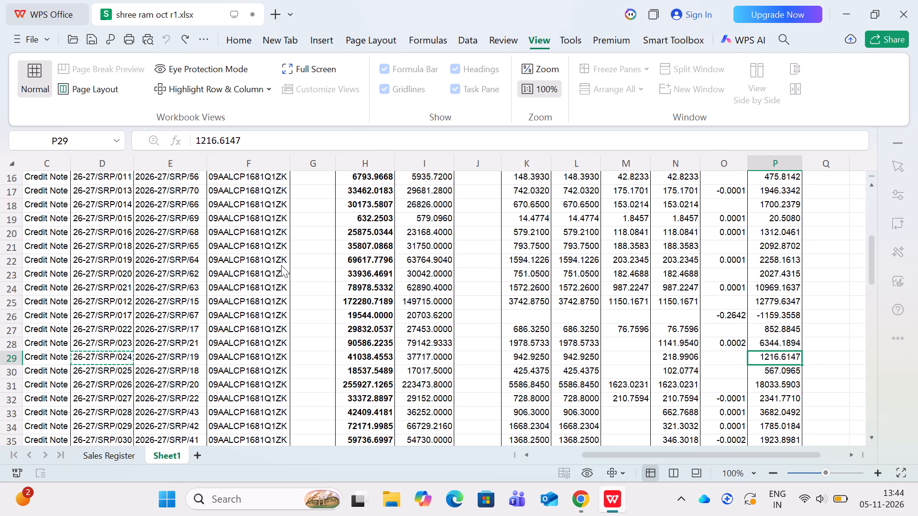
key(alt+Tab)
key(BackSpace)
key(BackSpace)
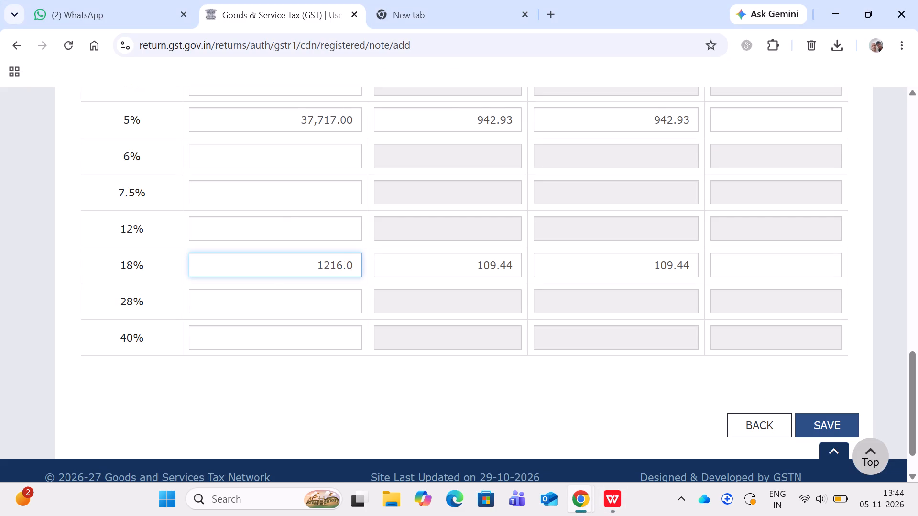
text(61)
key(BackSpace)
key(BackSpace)
text(61)
Save the completed 26-27/SRP/024 credit note to the GSTR-1 return.
click(801, 424)
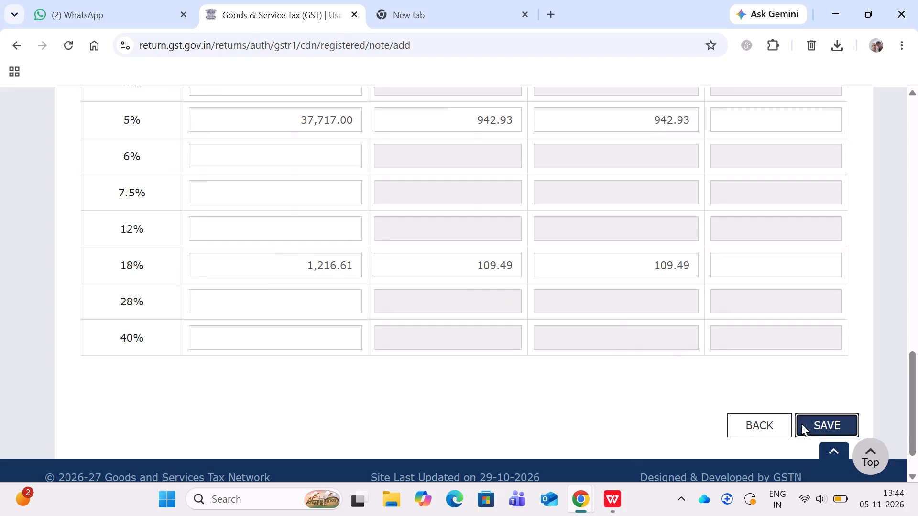
scroll(430, 423, down, 4)
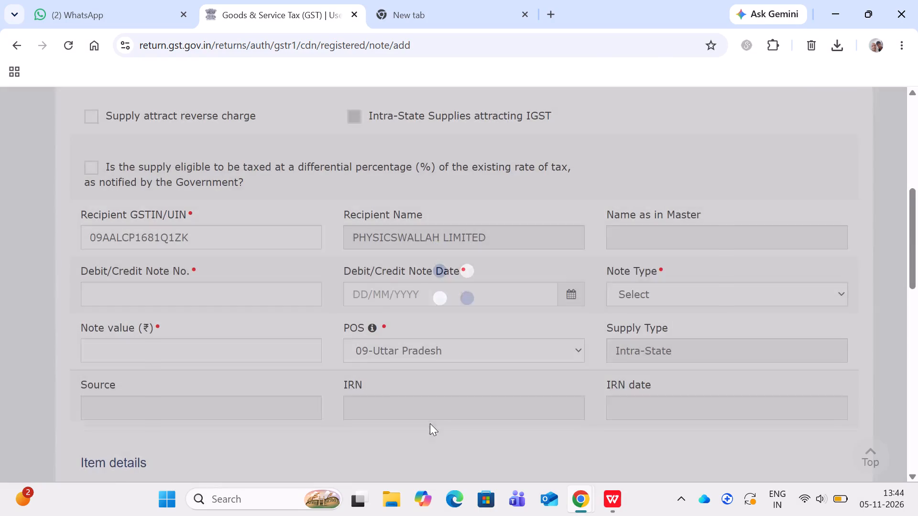
scroll(456, 421, right, 7)
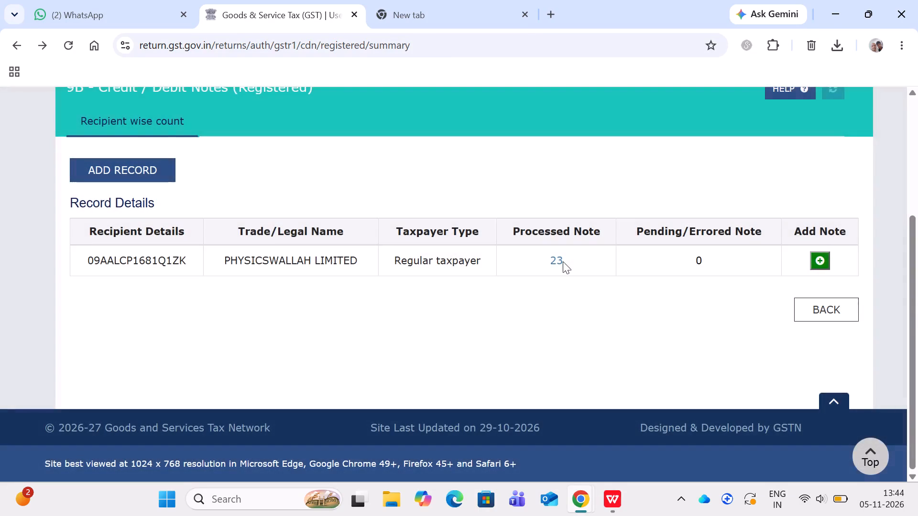
Open a blank add-note form for PHYSICSWALLAH LIMITED and go to its note number entry.
click(818, 257)
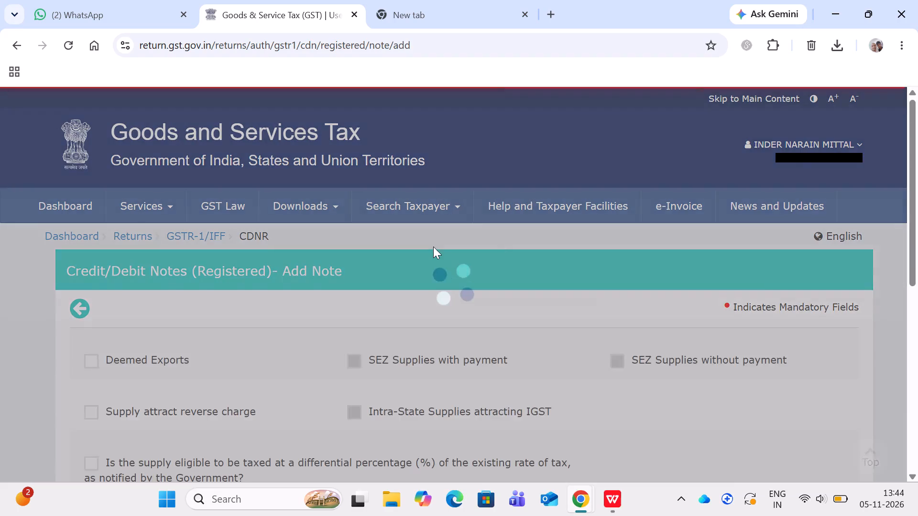
scroll(433, 247, down, 3)
click(129, 336)
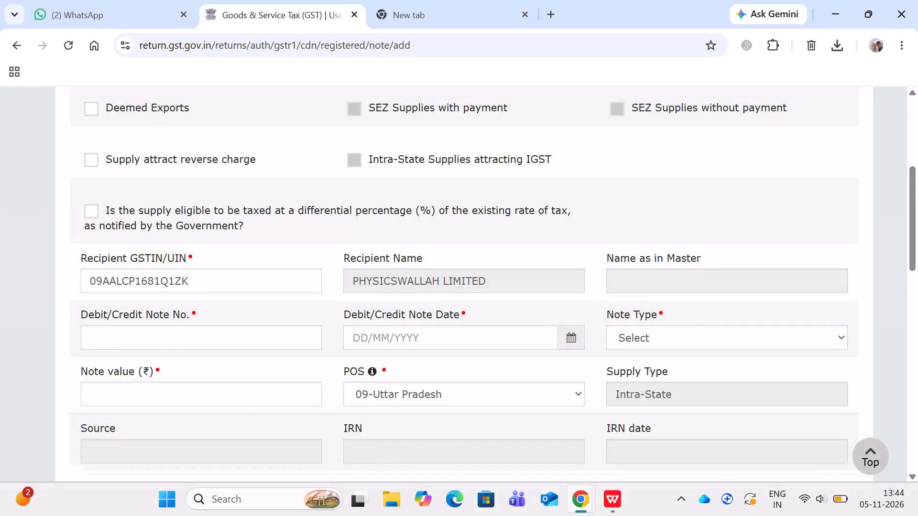
Switch to the WPS register and look up the next credit note number, 26-27/SRP/025, for the blank GST note form.
click(129, 336)
key(alt+Tab)
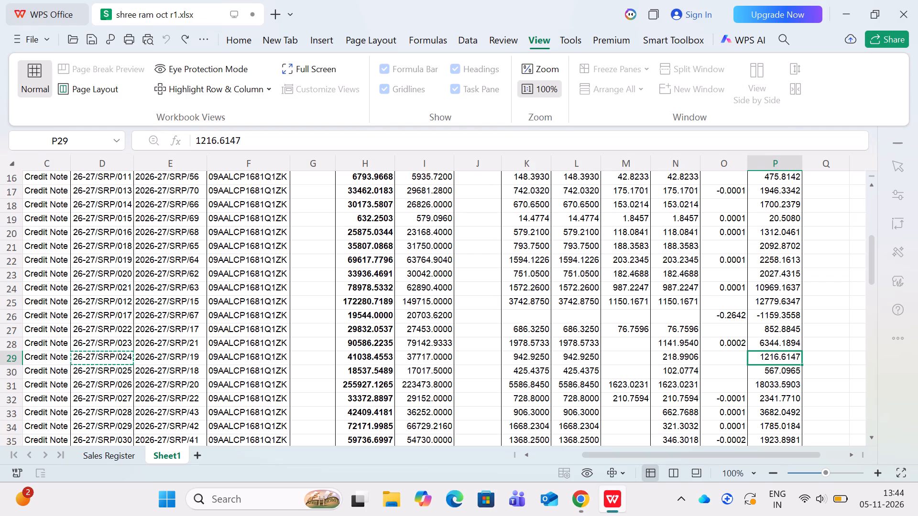
click(112, 354)
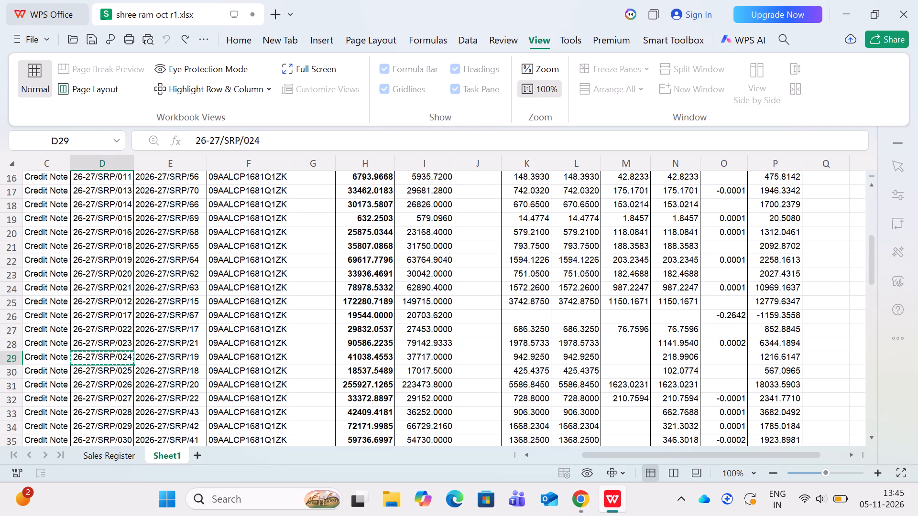
key(Down)
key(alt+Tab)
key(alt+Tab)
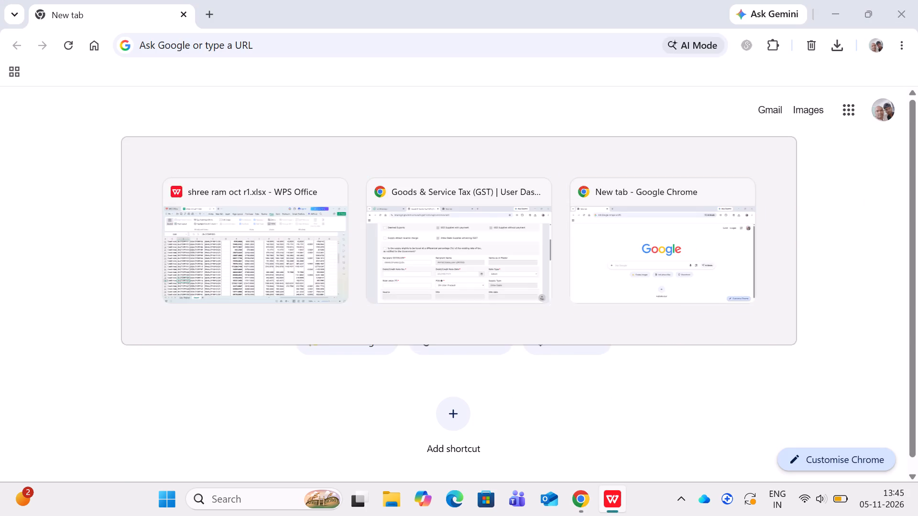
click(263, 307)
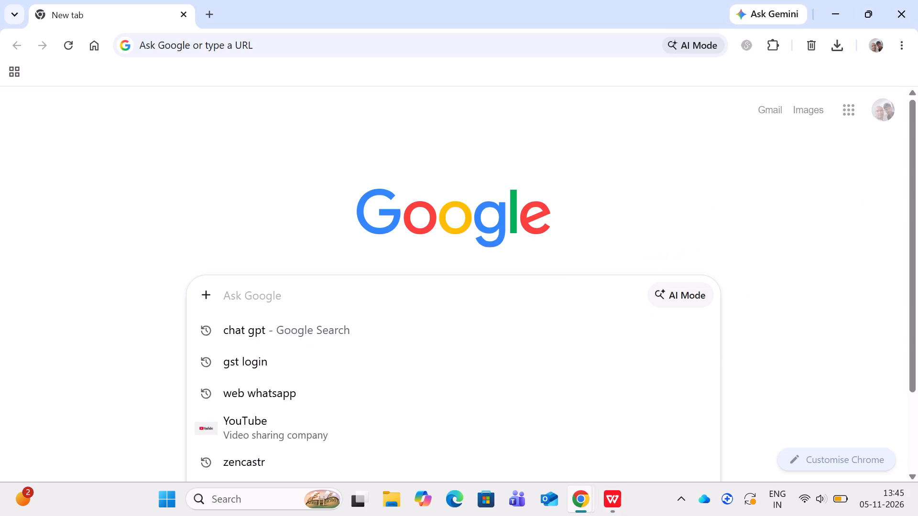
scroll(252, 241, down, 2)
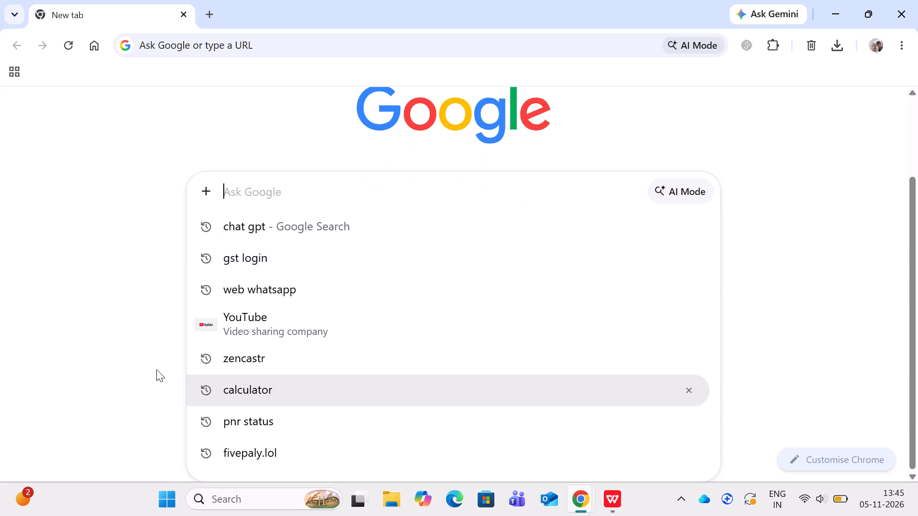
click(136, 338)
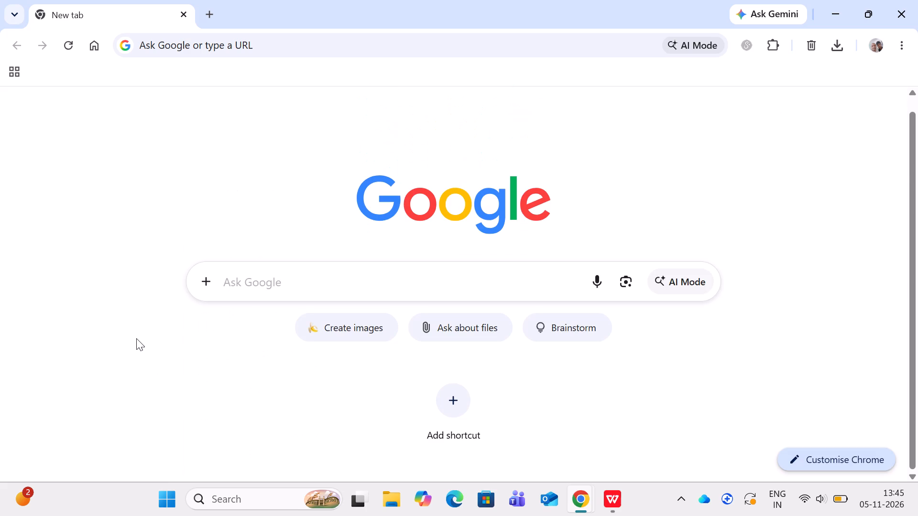
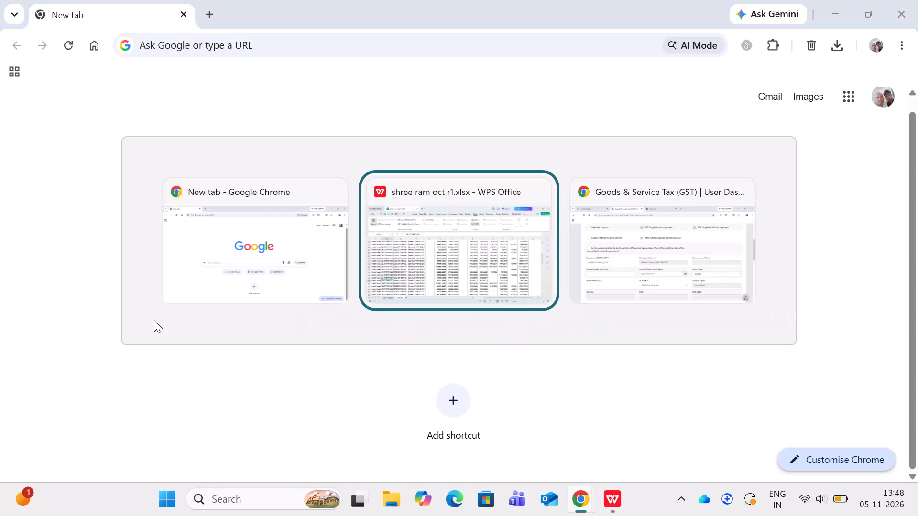
Copy note number 26-27/SRP/025 from the WPS register into the note number entry of the GST form.
key(alt+Tab)
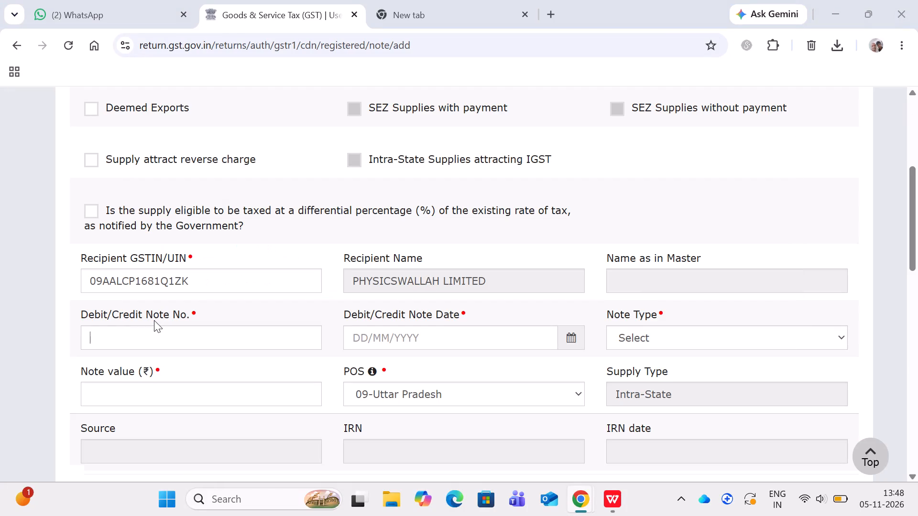
key(alt+Tab)
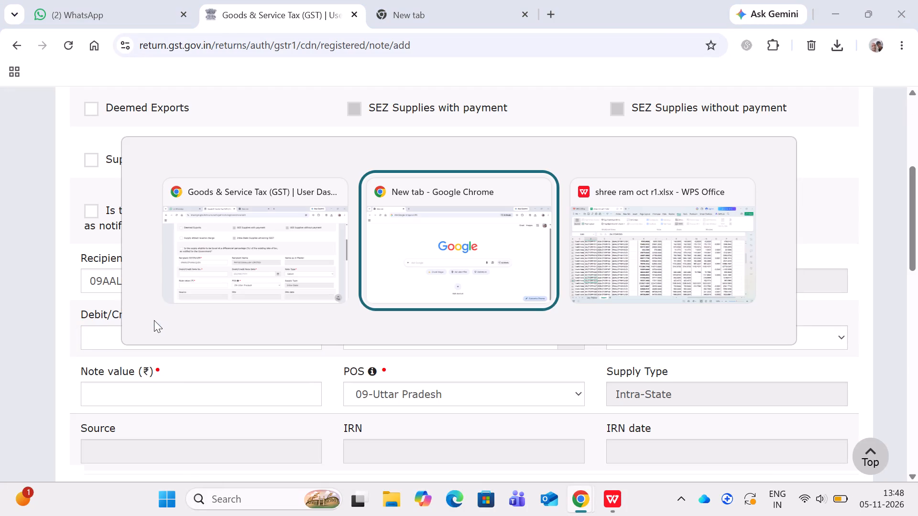
key(alt+Tab)
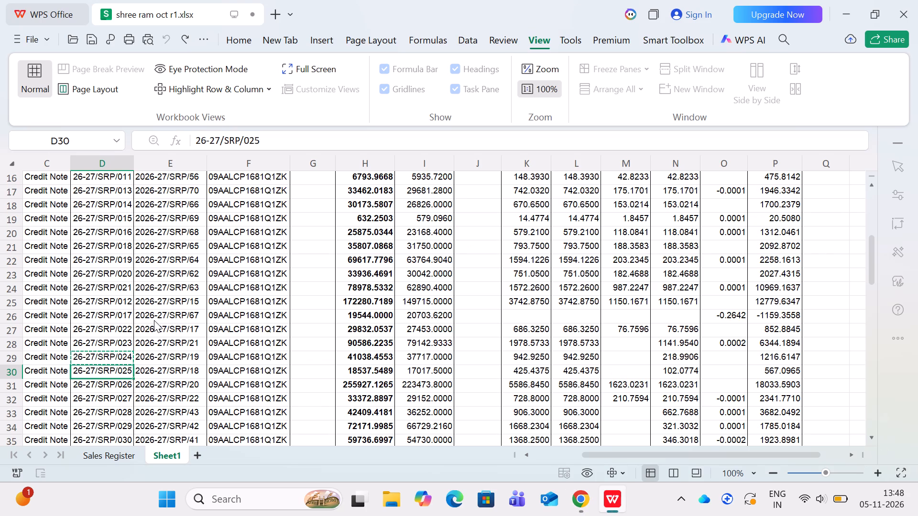
key(alt+Tab)
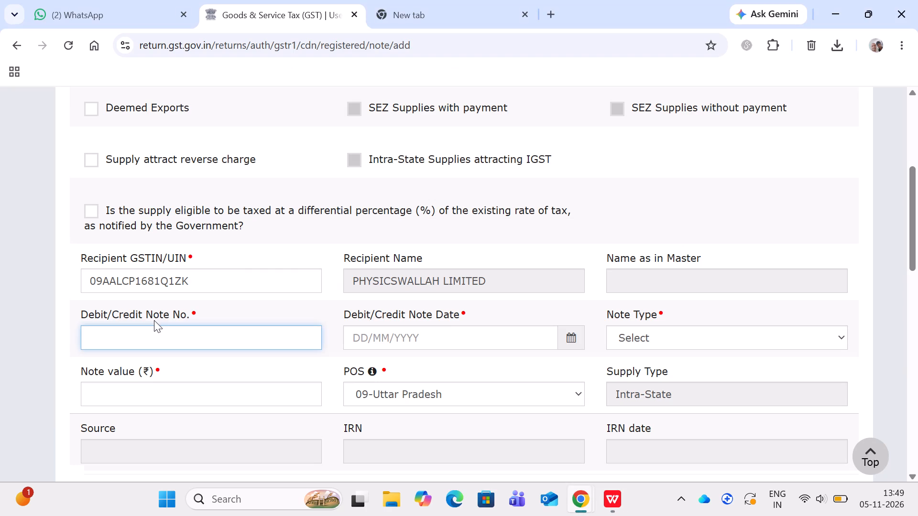
key(alt+Tab)
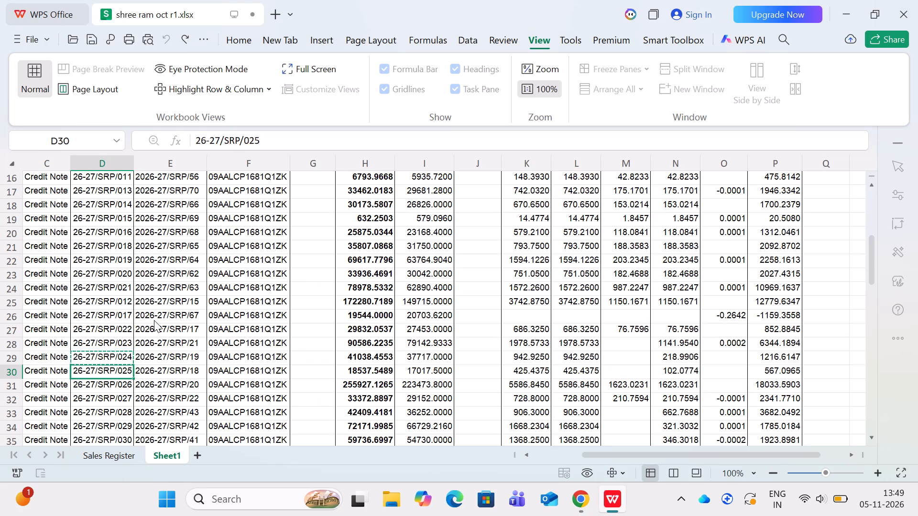
key(alt+Tab)
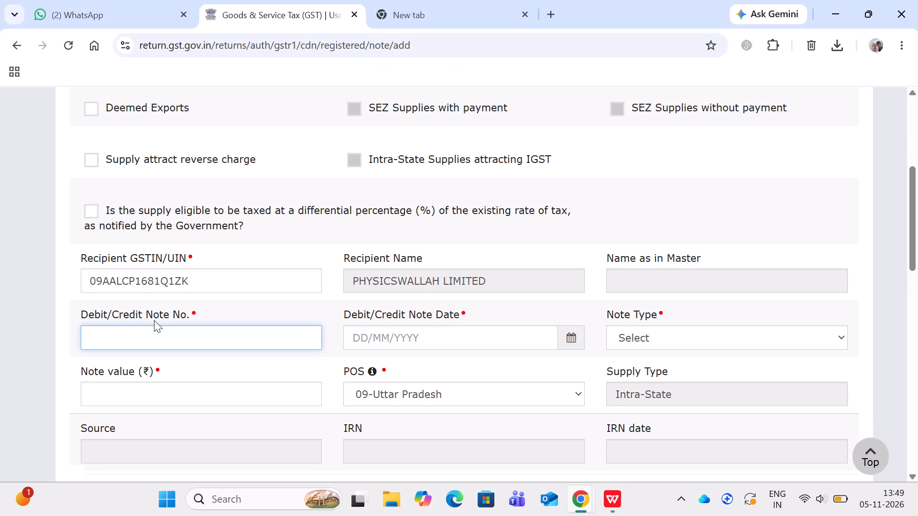
key(alt+Tab)
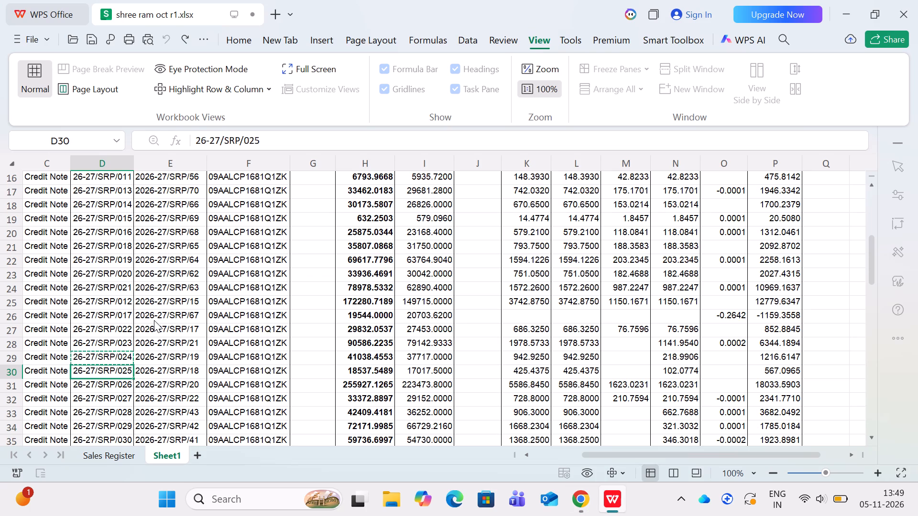
key(alt+Tab)
key(alt+Tab)
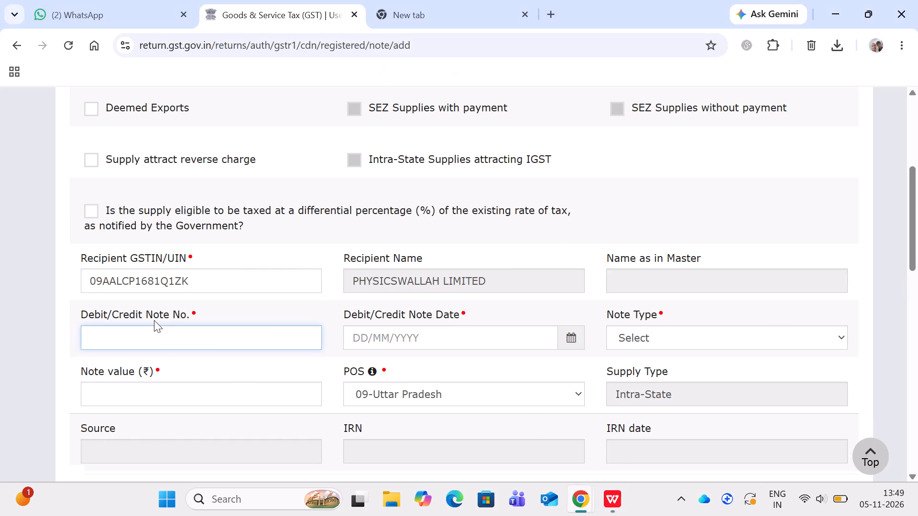
key(ctrl+c)
key(ctrl+alt+Tab)
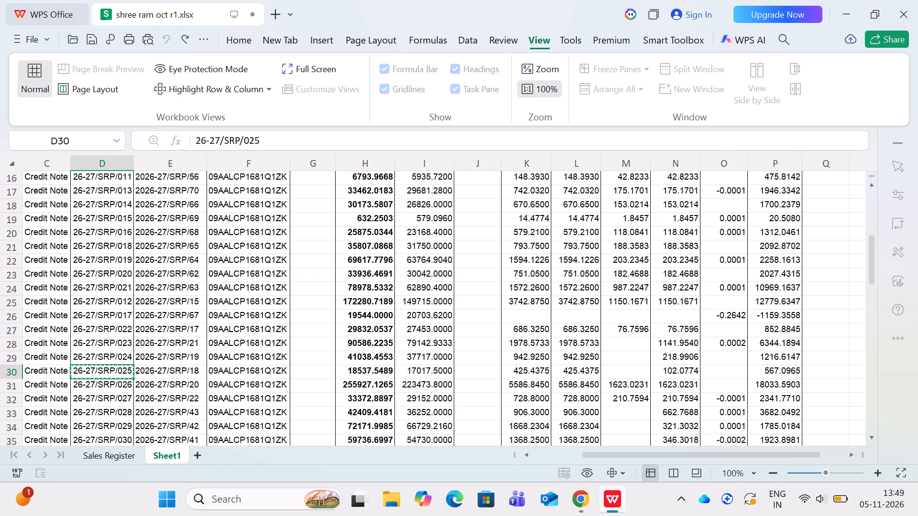
key(Return)
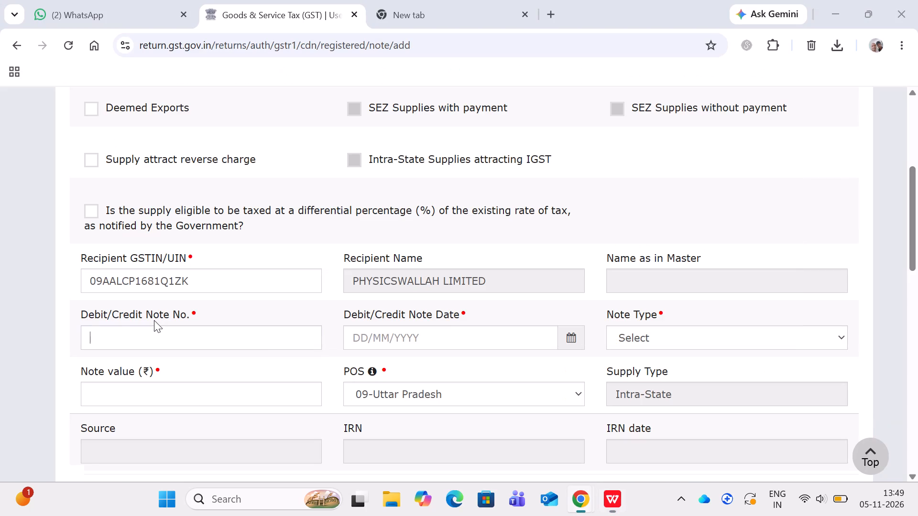
key(ctrl+v)
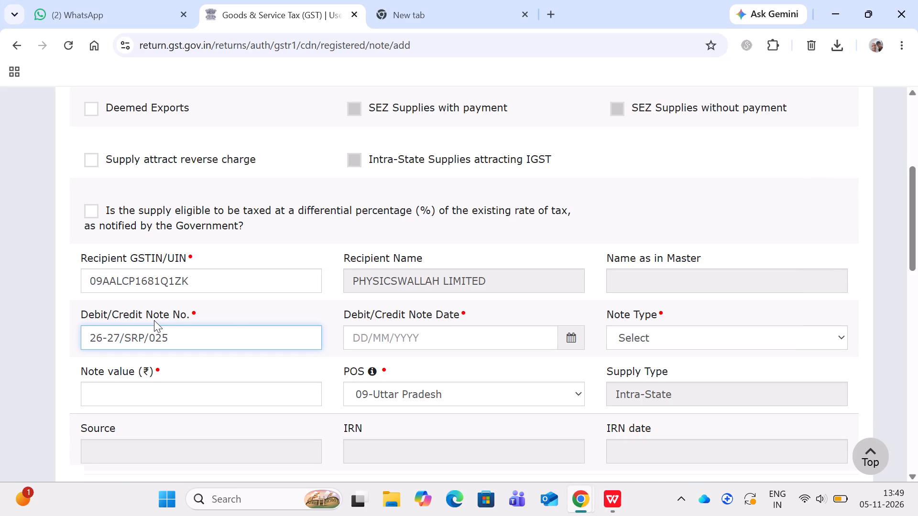
Look up the date of 26-27/SRP/025 in the WPS register and enter 07/08/2026 as the note date on the GST form.
click(405, 346)
key(alt+Tab)
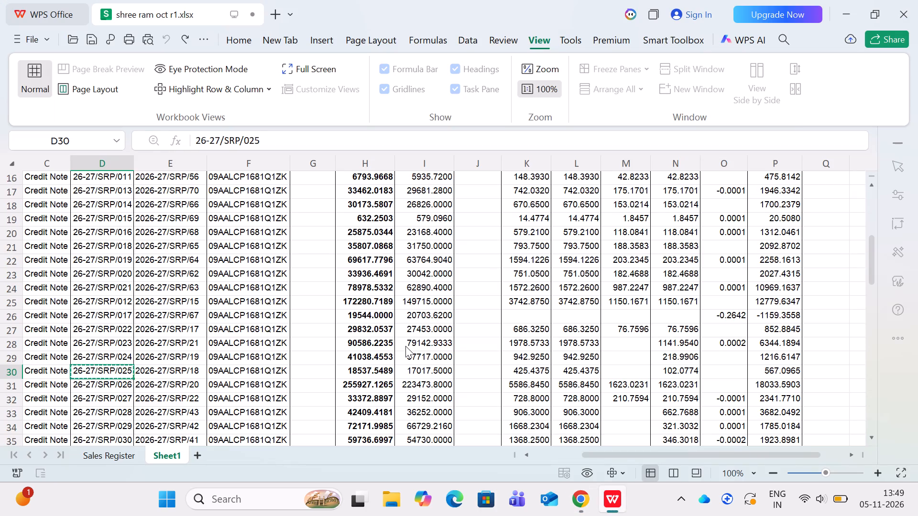
key(Left)
key(Left)
key(Left)
key(Left)
key(Left)
key(Left)
key(Left)
key(Left)
key(Right)
key(Right)
key(Right)
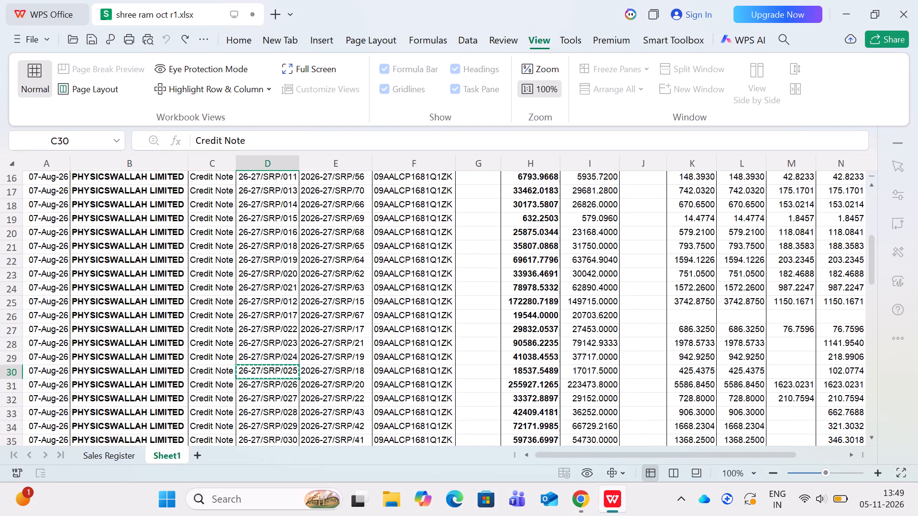
key(Right)
key(Right)
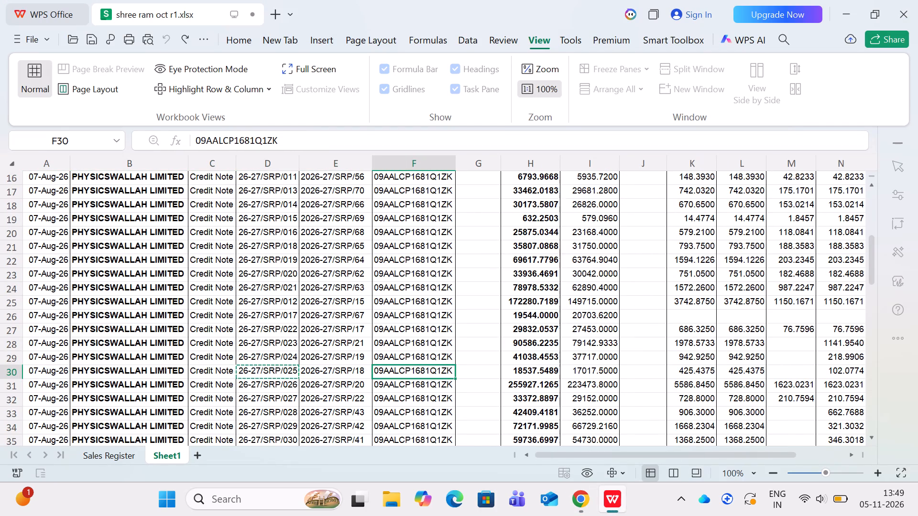
key(Left)
key(Left)
key(Left)
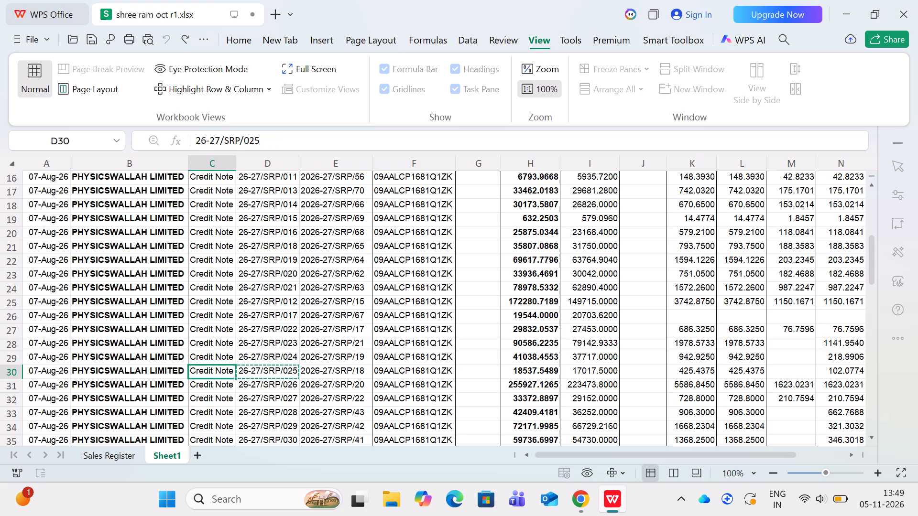
key(Left)
key(Left)
key(Right)
key(Right)
key(Left)
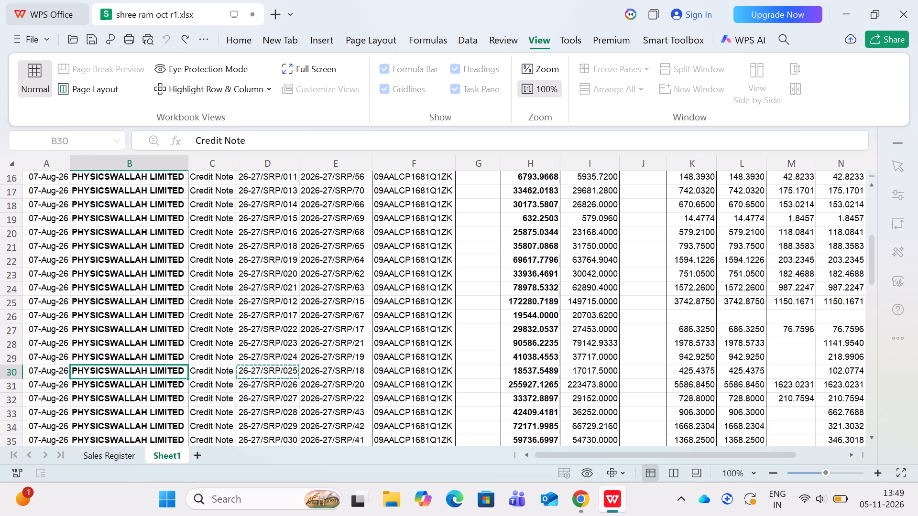
key(Left)
key(Right)
key(Right)
key(Right)
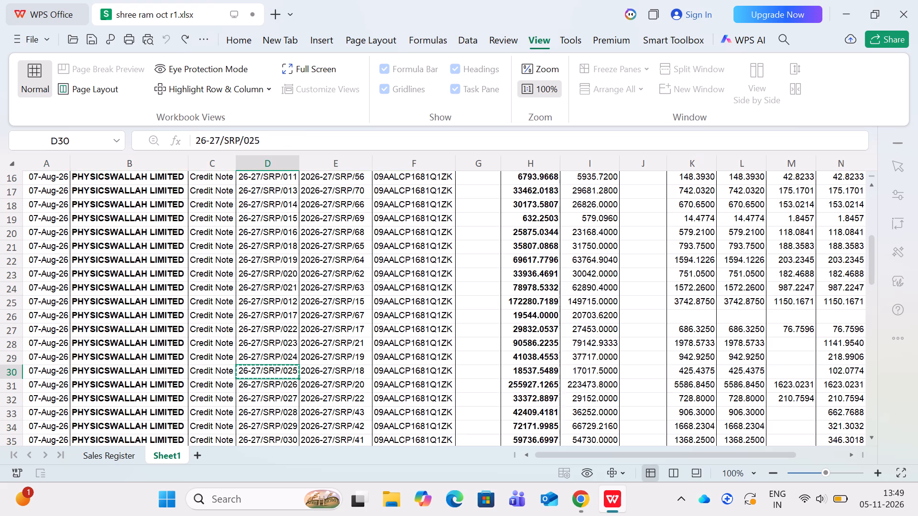
key(Left)
key(Right)
key(alt+Tab)
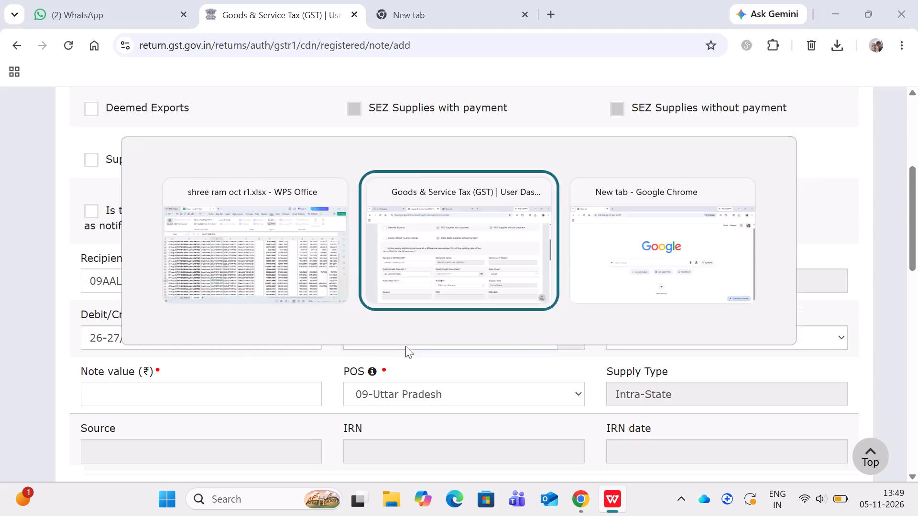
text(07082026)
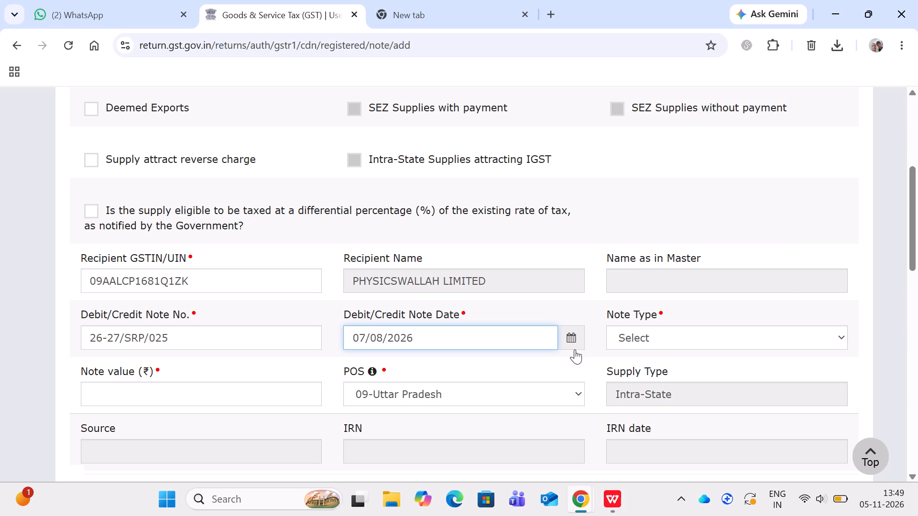
Set the note type to Credit.
click(731, 346)
click(721, 373)
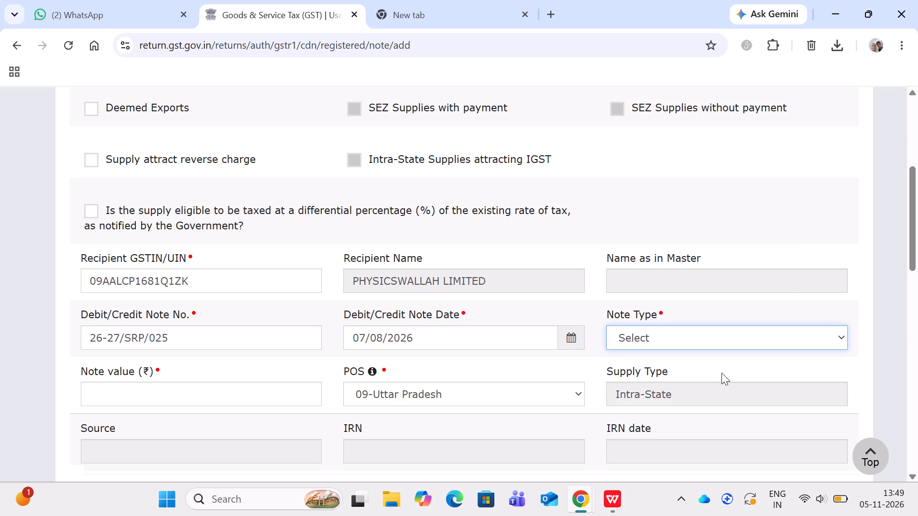
Look up the total value of credit note 26-27/SRP/025 in the WPS register and enter 18537.54 as the note value on the GST form.
click(244, 384)
key(alt+Tab)
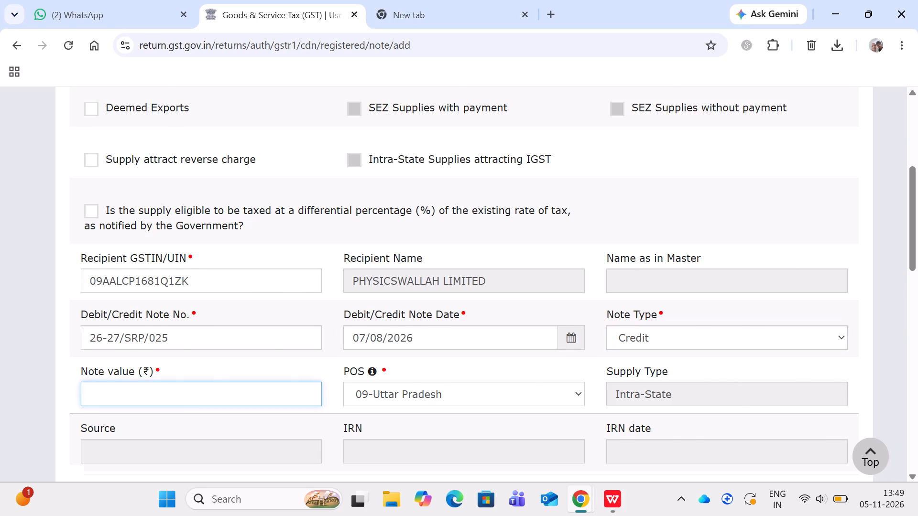
key(Right)
key(Right)
key(Right)
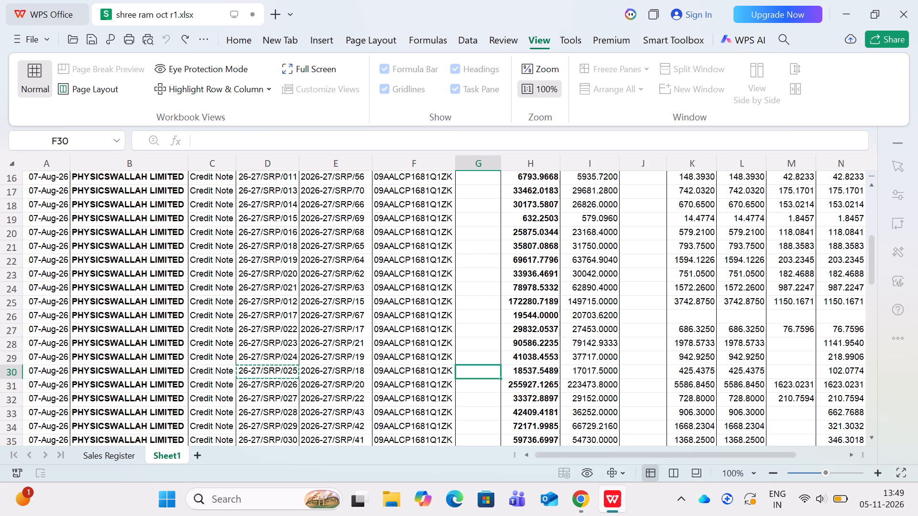
key(Right)
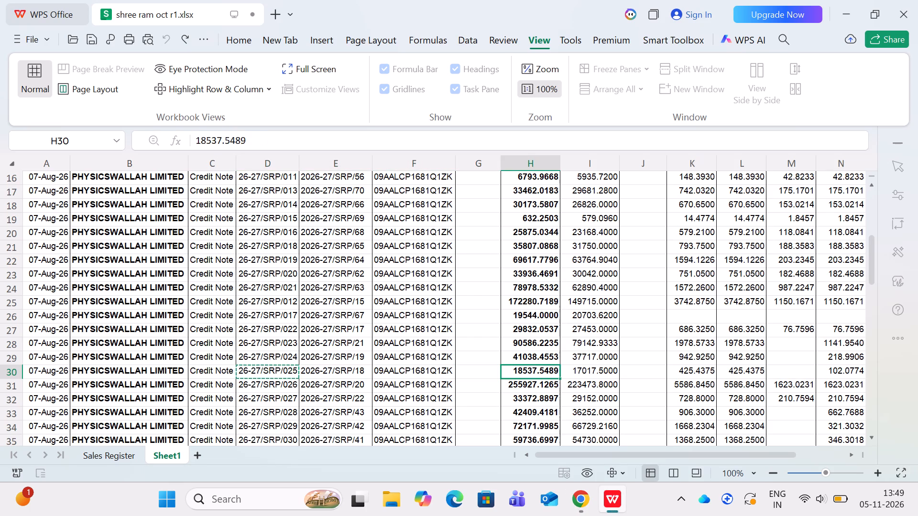
key(alt+Tab)
text(18357)
key(alt+Tab)
key(alt+Tab)
key(BackSpace)
key(BackSpace)
key(BackSpace)
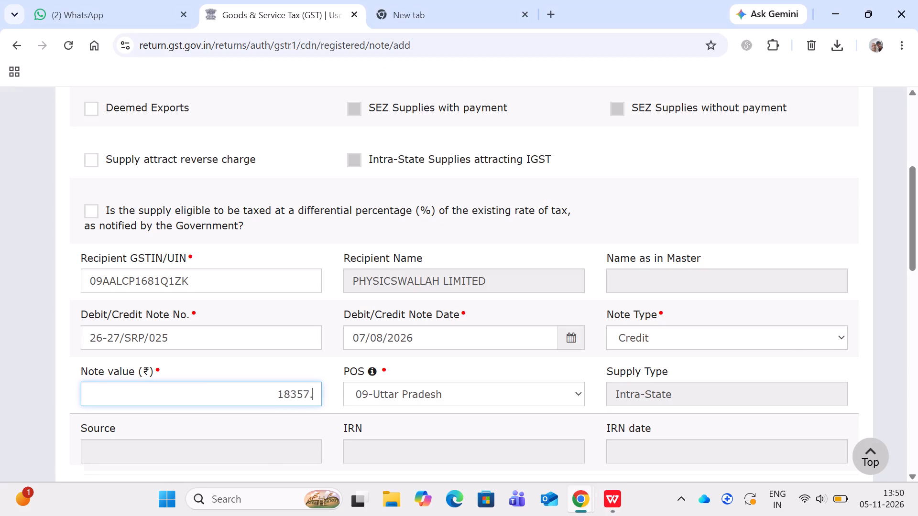
key(BackSpace)
key(BackSpace)
key(BackSpace)
key(BackSpace)
key(alt+Tab)
key(alt+Tab)
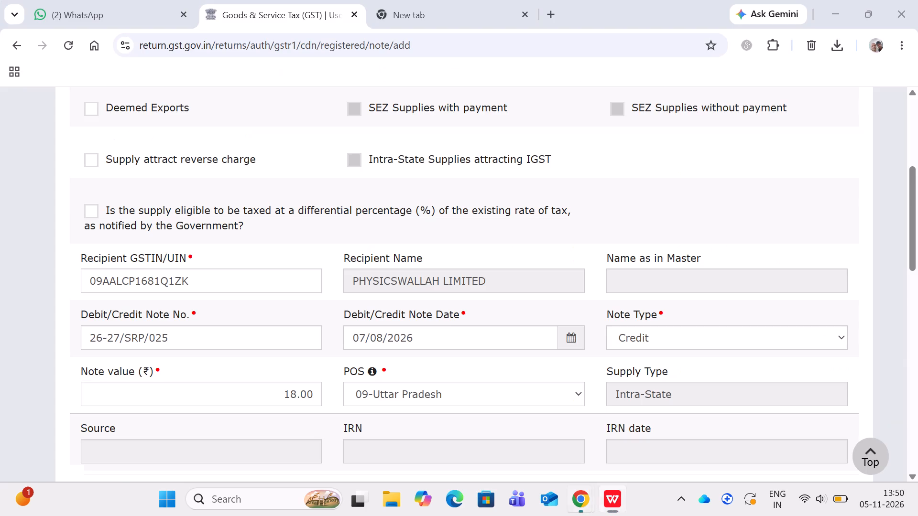
key(5)
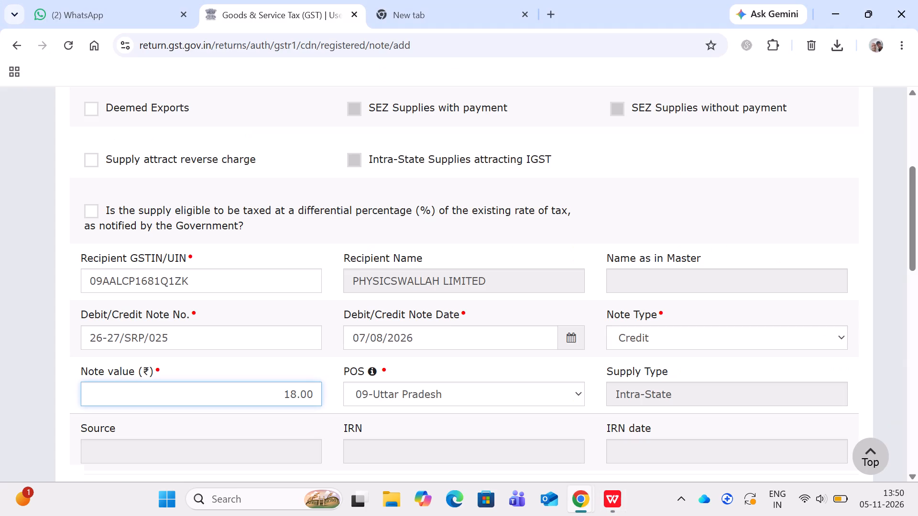
key(BackSpace)
key(BackSpace)
key(BackSpace)
key(alt+Tab)
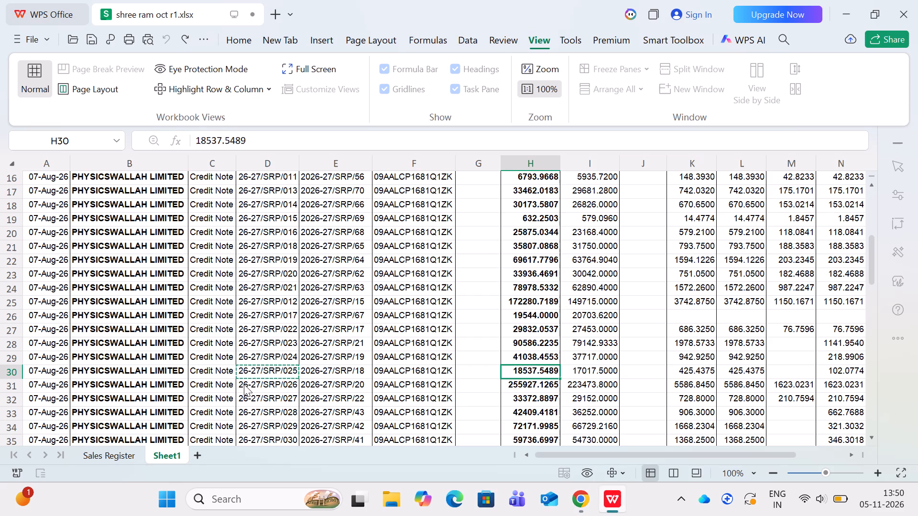
key(alt+Tab)
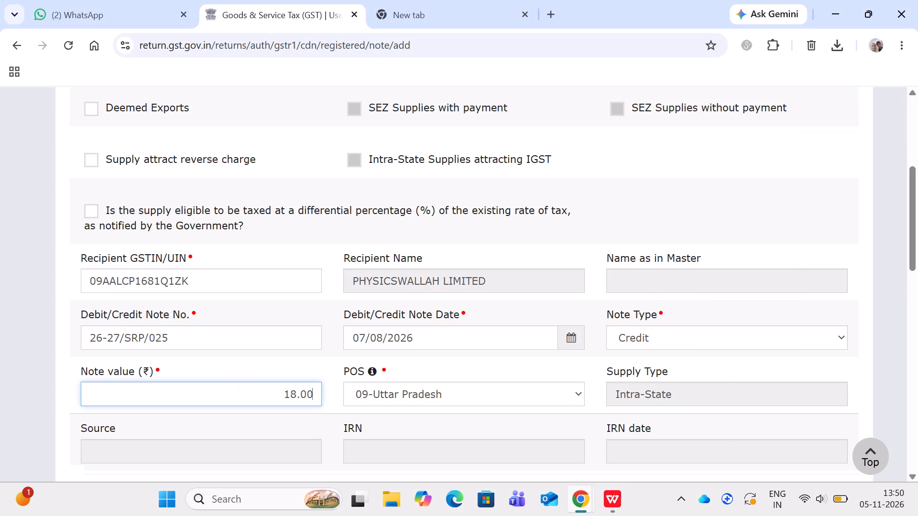
key(BackSpace)
key(BackSpace)
key(BackSpace)
text(537)
key(period)
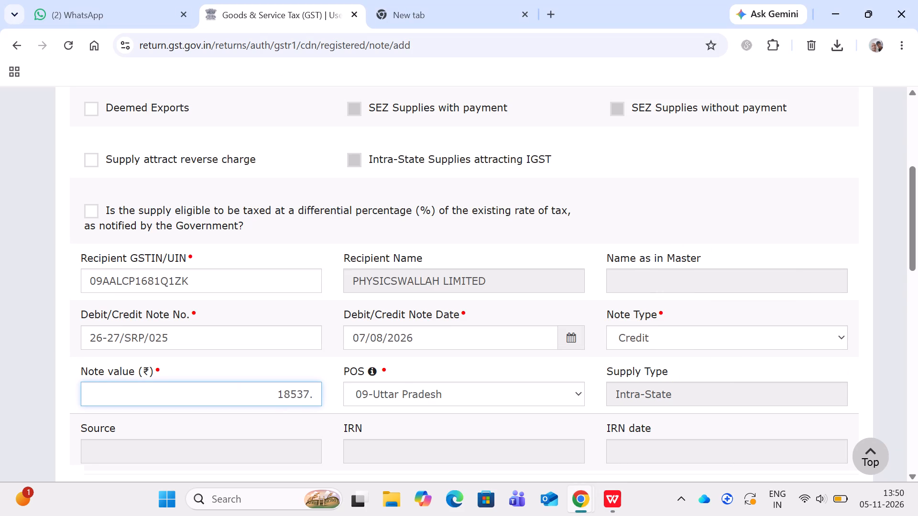
key(alt+Tab)
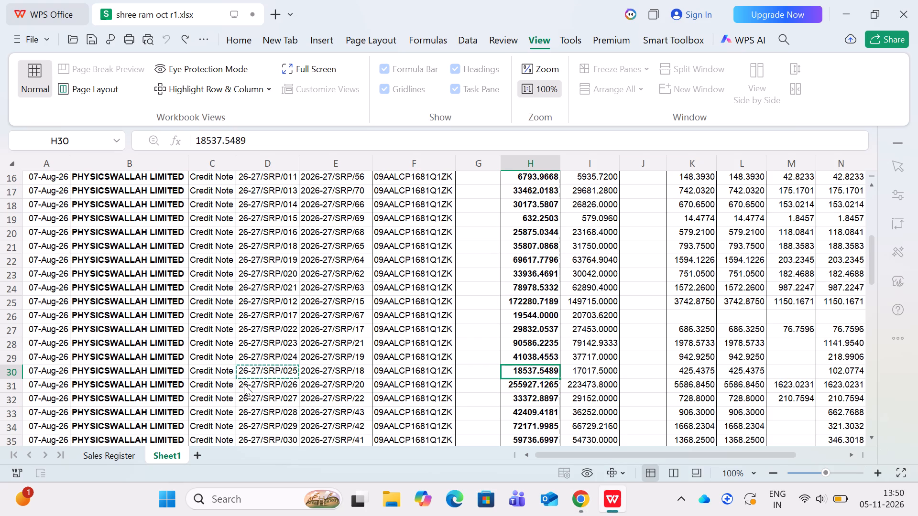
key(alt+Tab)
key(BackSpace)
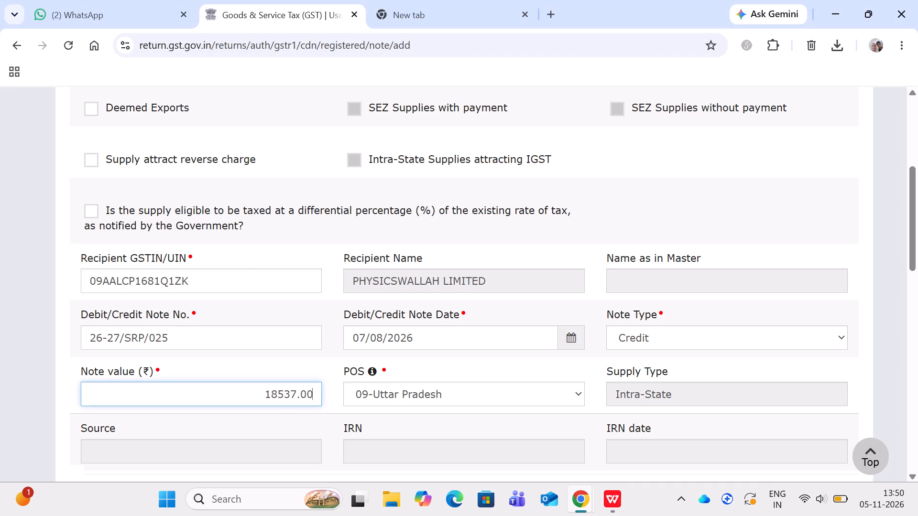
key(BackSpace)
key(BackSpace)
text(54)
Check the amount for 26-27/SRP/025 in the WPS register and enter 18537.54 as the 5% taxable value on the GST form.
scroll(244, 384, down, 6)
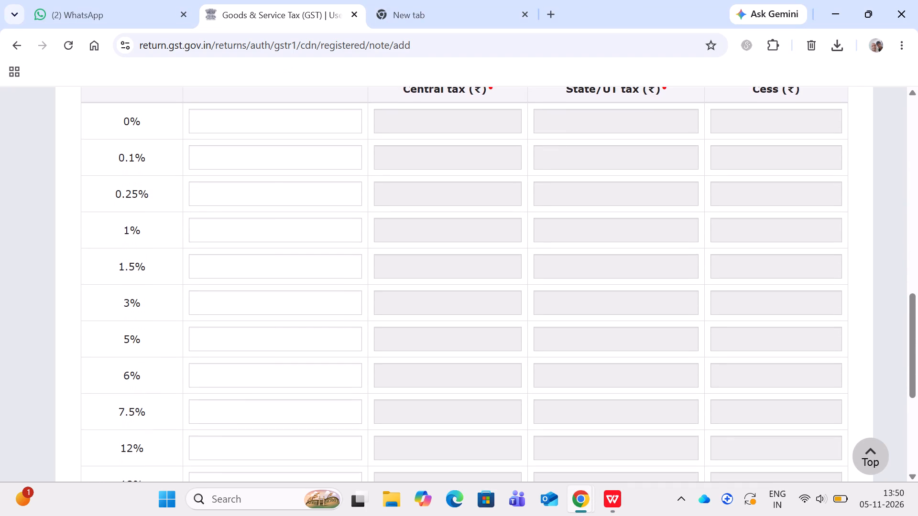
scroll(244, 384, down, 1)
click(311, 333)
key(alt+Tab)
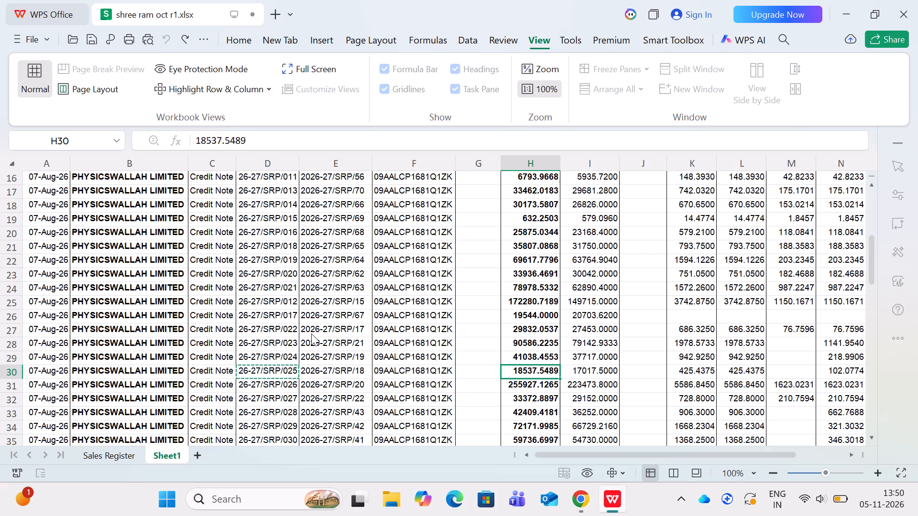
key(Left)
key(Left)
key(Left)
key(Left)
key(Right)
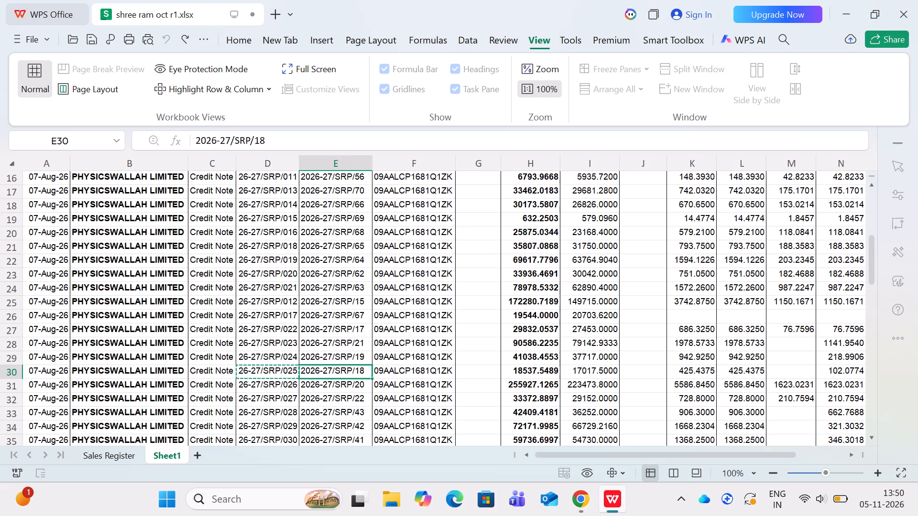
key(Right)
key(Right)
key(Right)
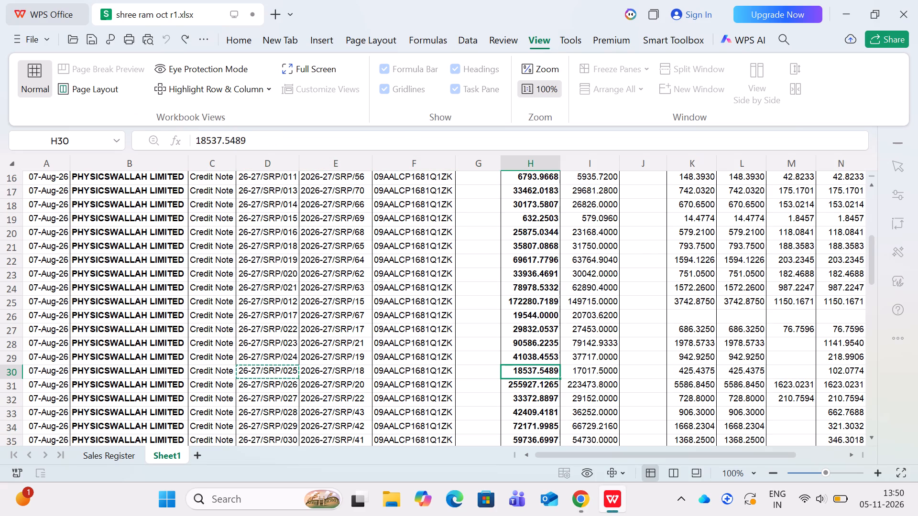
key(alt+Tab)
key(alt+Tab)
key(alt+Tab)
key(alt+Tab)
key(alt+Tab)
key(1)
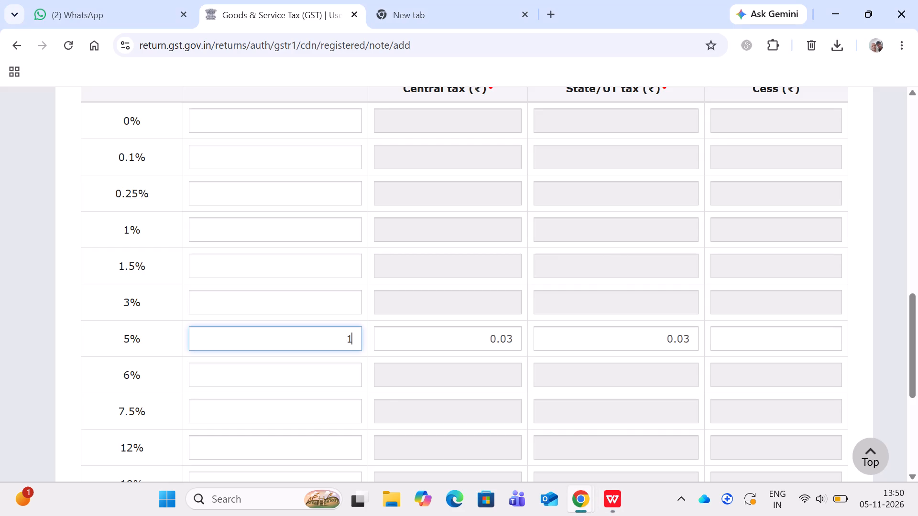
key(8)
text(537)
key(alt+Tab)
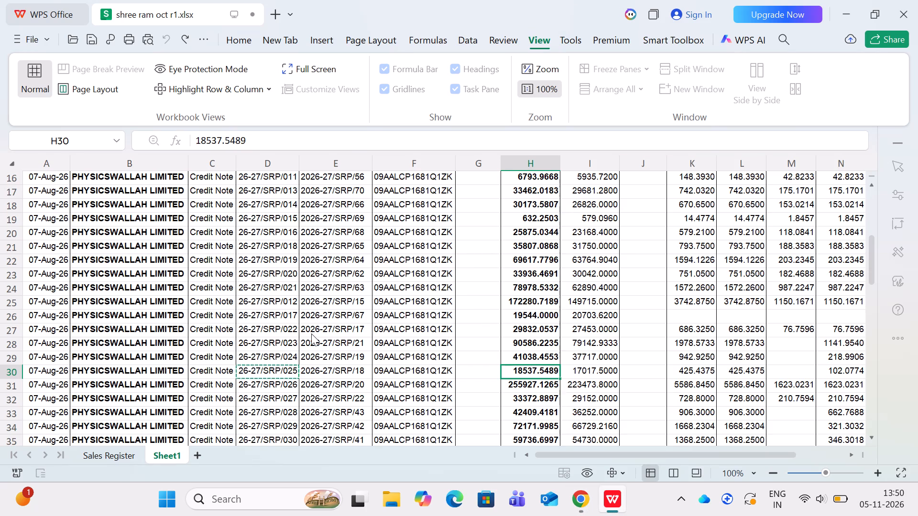
key(alt+Tab)
key(BackSpace)
key(BackSpace)
key(BackSpace)
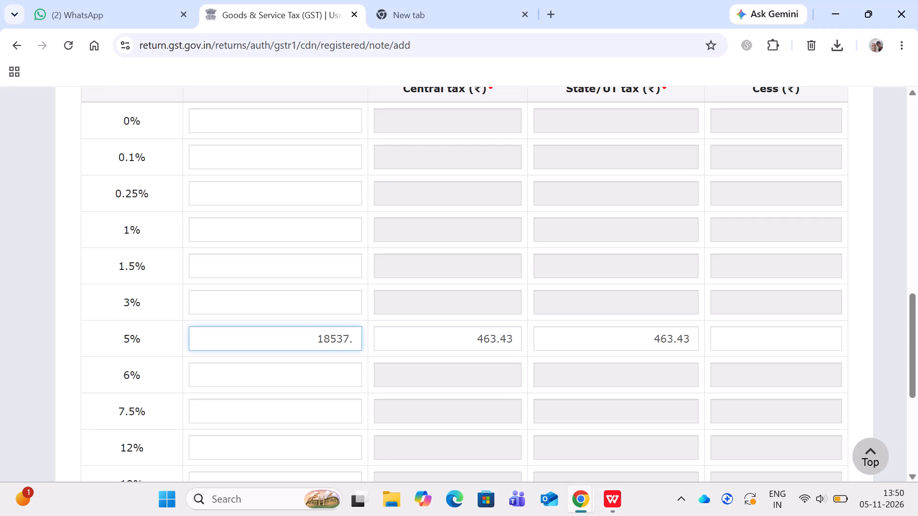
key(alt+Tab)
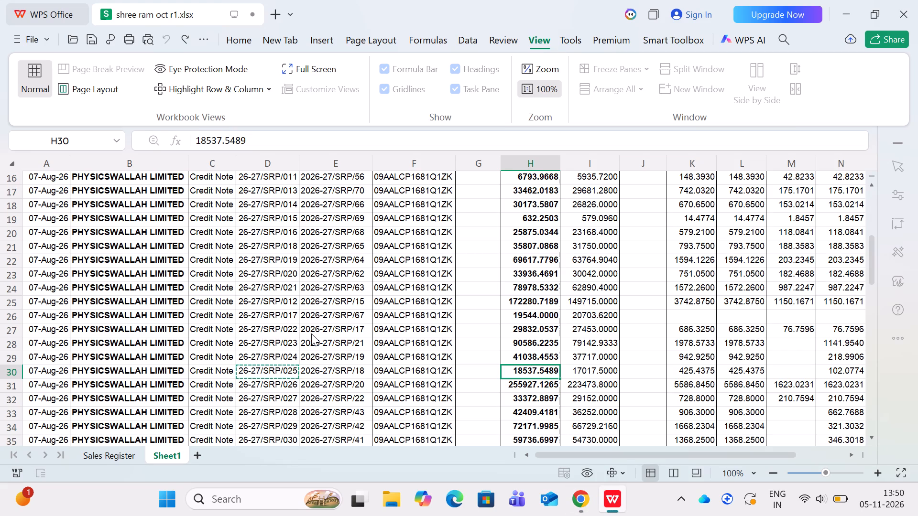
key(alt+Tab)
key(BackSpace)
key(BackSpace)
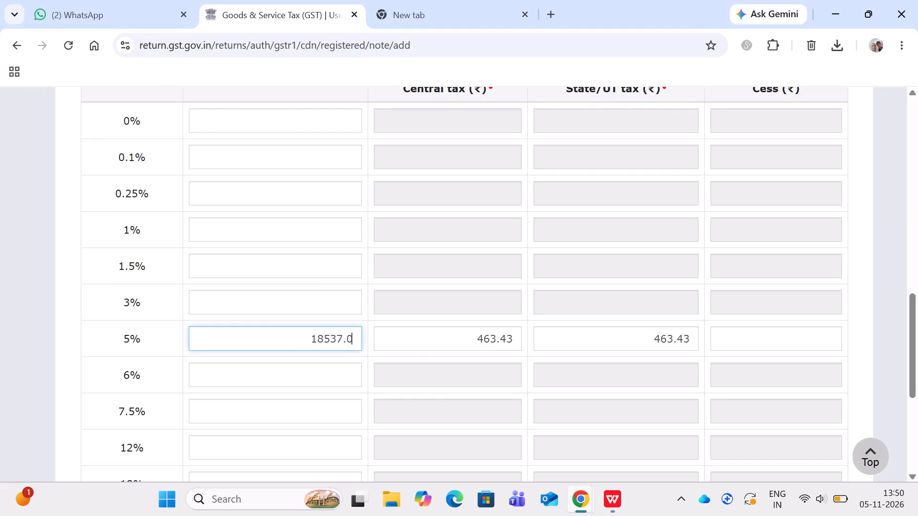
key(BackSpace)
key(alt+Tab)
key(alt+Tab)
key(BackSpace)
key(BackSpace)
key(BackSpace)
text(54)
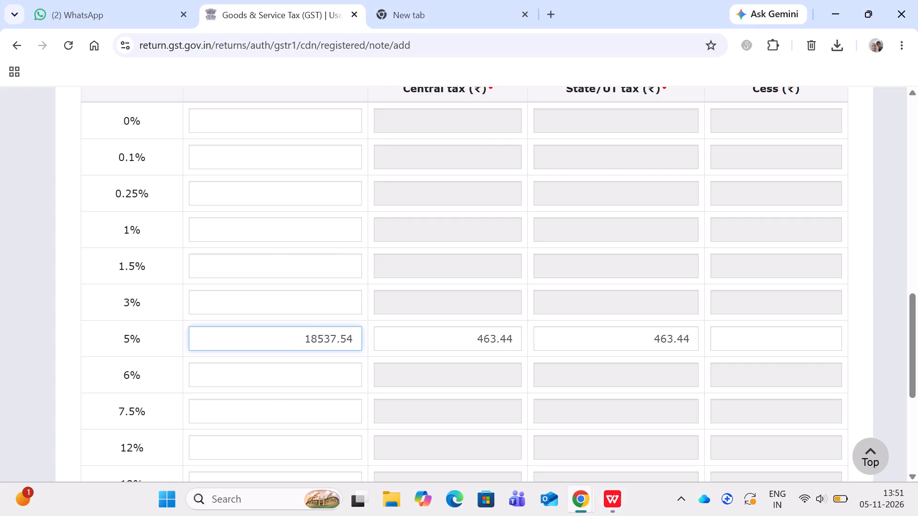
Look up the remaining taxable amount for 26-27/SRP/025 in the WPS register and enter 567.09 as the 18% taxable value on the GST form.
scroll(311, 333, down, 3)
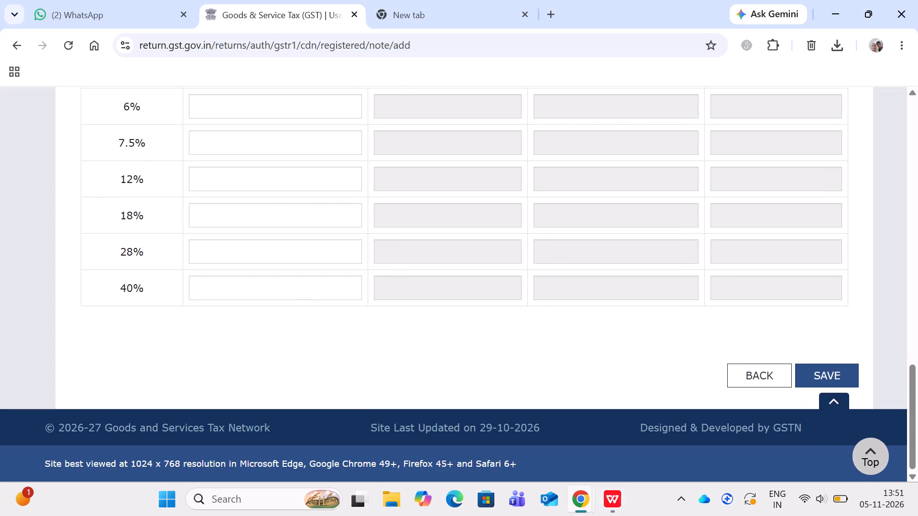
click(279, 206)
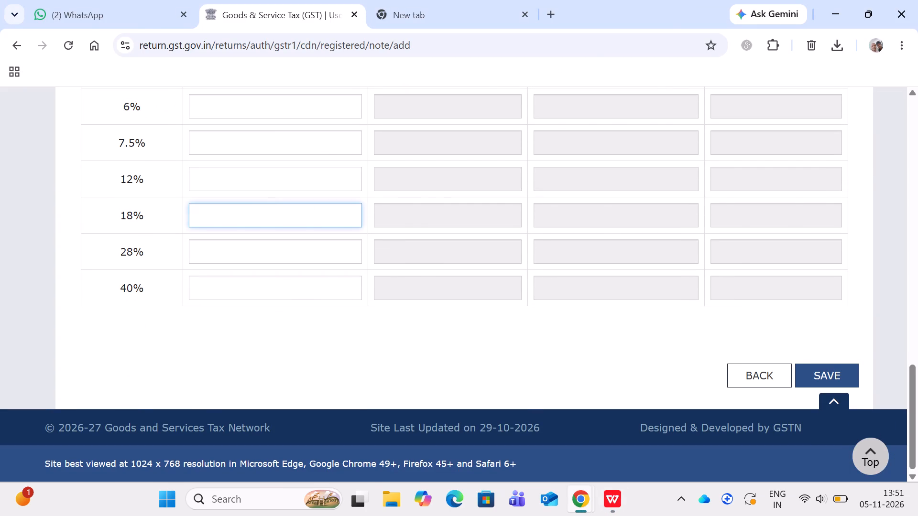
key(alt+Tab)
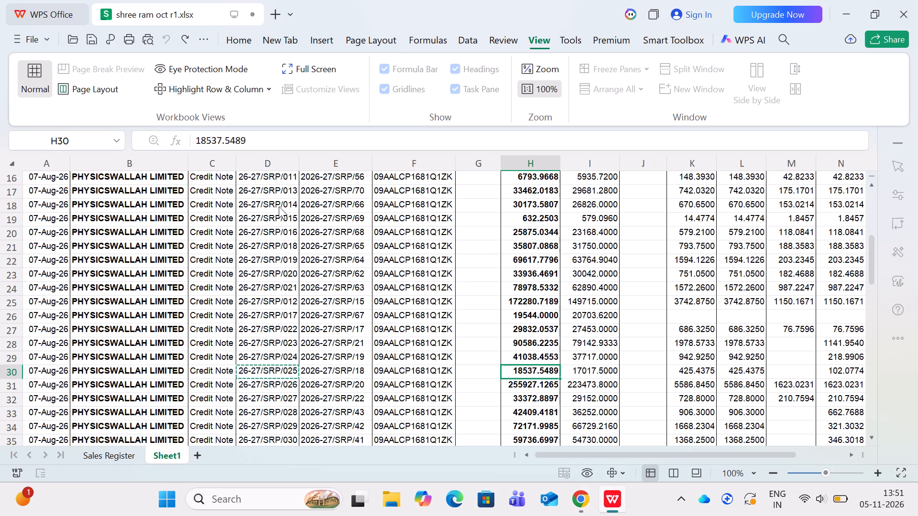
key(Right)
key(Right)
key(Right)
key(Right)
key(Right)
key(Right)
key(Right)
key(Right)
key(Right)
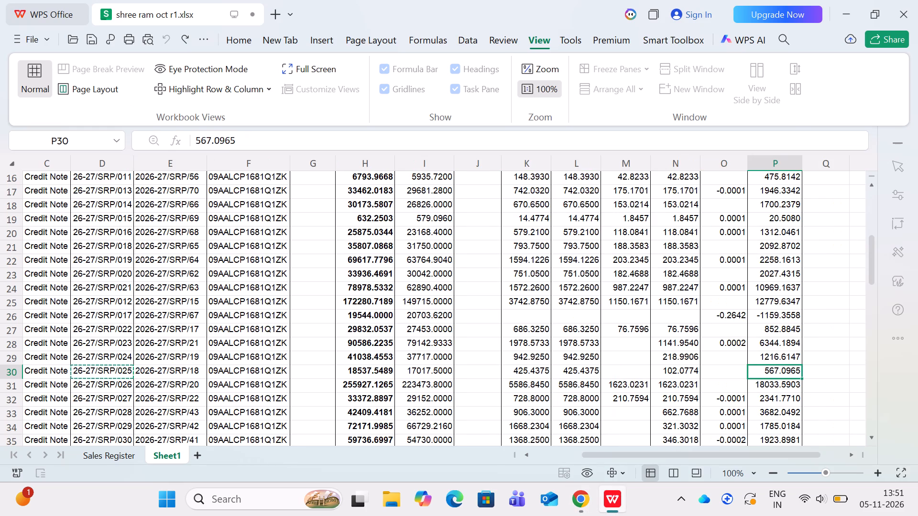
key(Left)
key(Right)
key(alt+Tab)
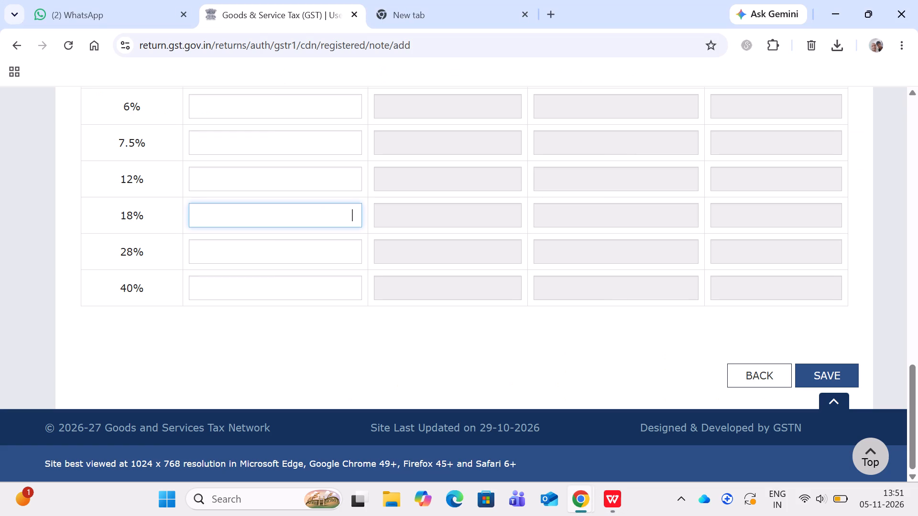
text(567)
key(alt+Tab)
key(alt+Tab)
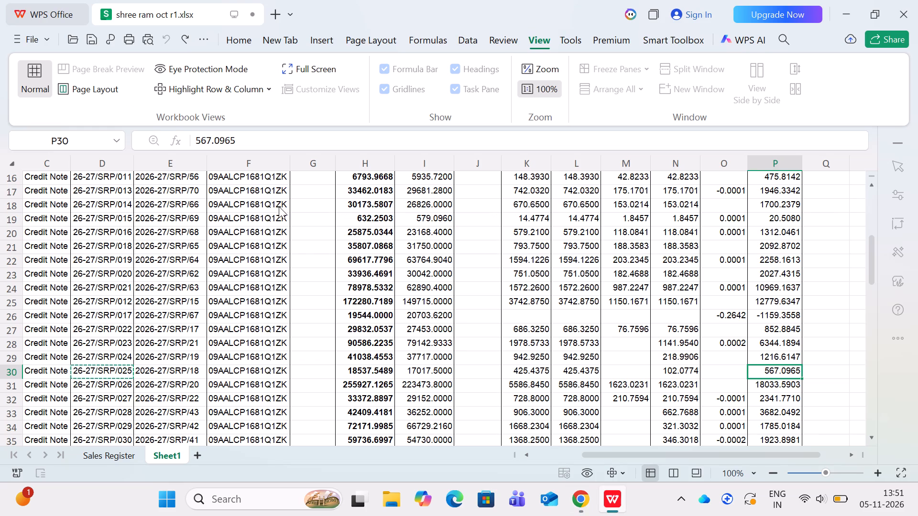
key(BackSpace)
key(BackSpace)
text(09)
Compare the 5% taxable value and note value on the GST form with the 26-27/SRP/025 row of the WPS register.
scroll(279, 206, up, 1)
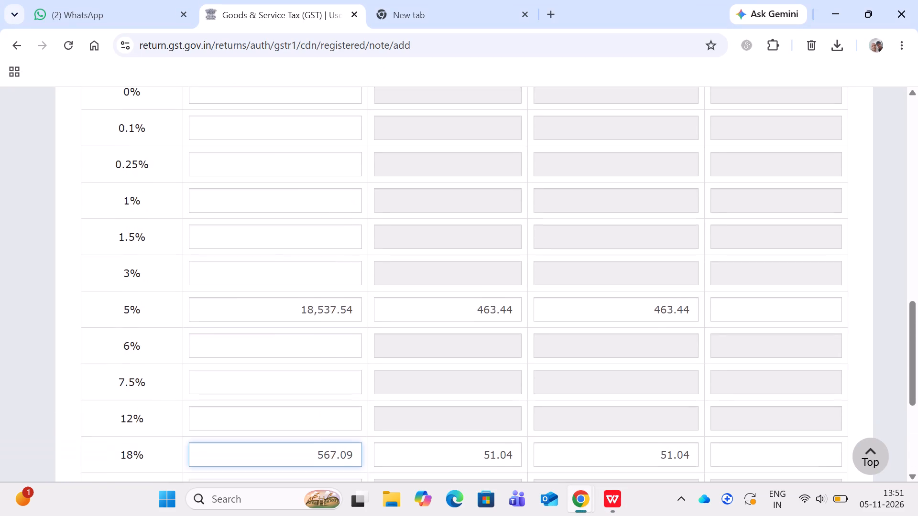
scroll(279, 206, up, 1)
key(alt+Tab)
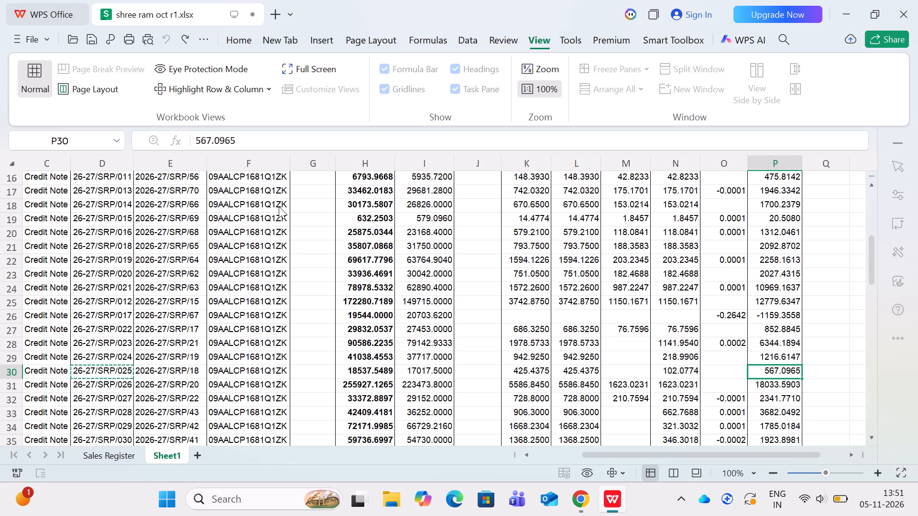
key(alt+Tab)
key(alt+Tab)
key(Left)
key(Left)
key(Left)
key(Left)
key(Left)
key(Left)
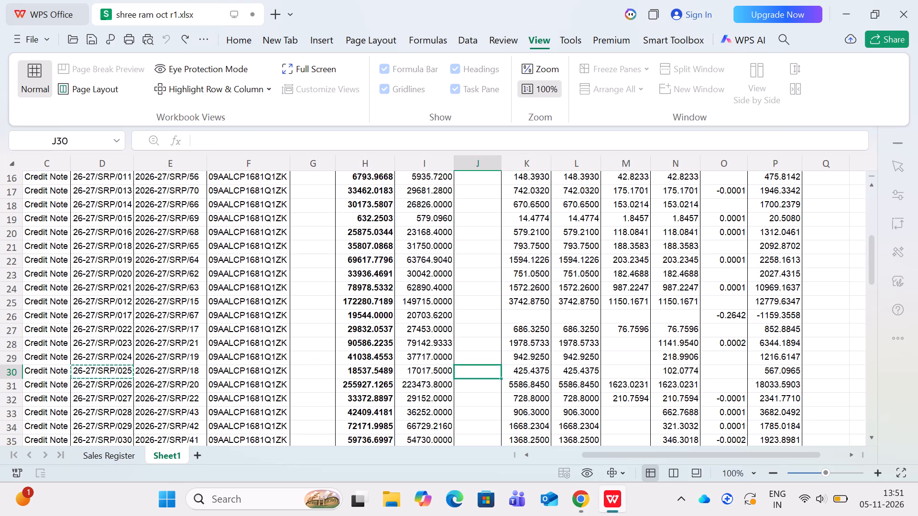
key(Left)
key(Left)
key(alt+Tab)
key(alt+Tab)
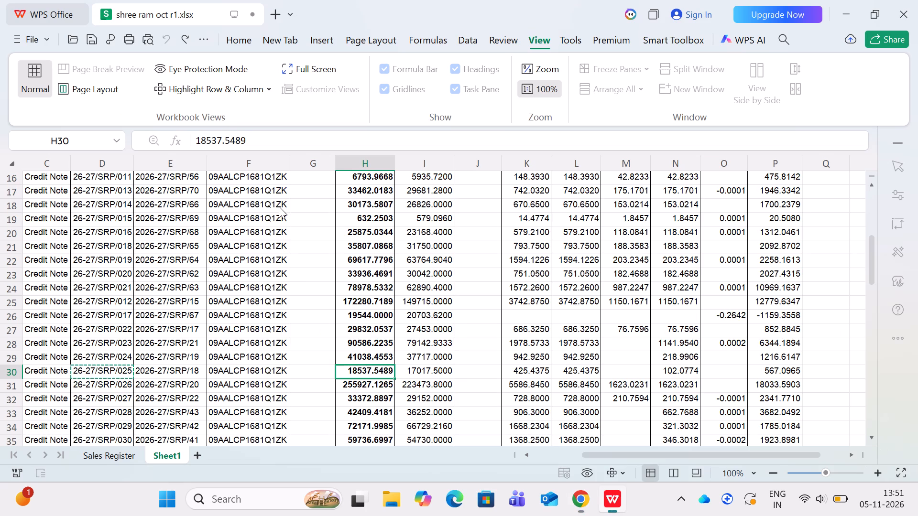
key(alt+Tab)
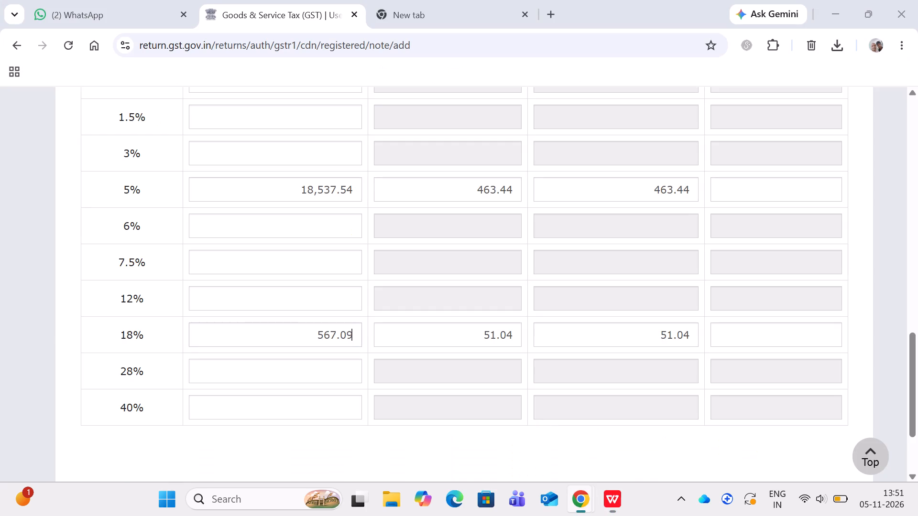
scroll(279, 206, up, 4)
Replace the 5% taxable value on the GST form with 17017.50, taken from the 26-27/SRP/025 row of the WPS register.
scroll(279, 206, down, 1)
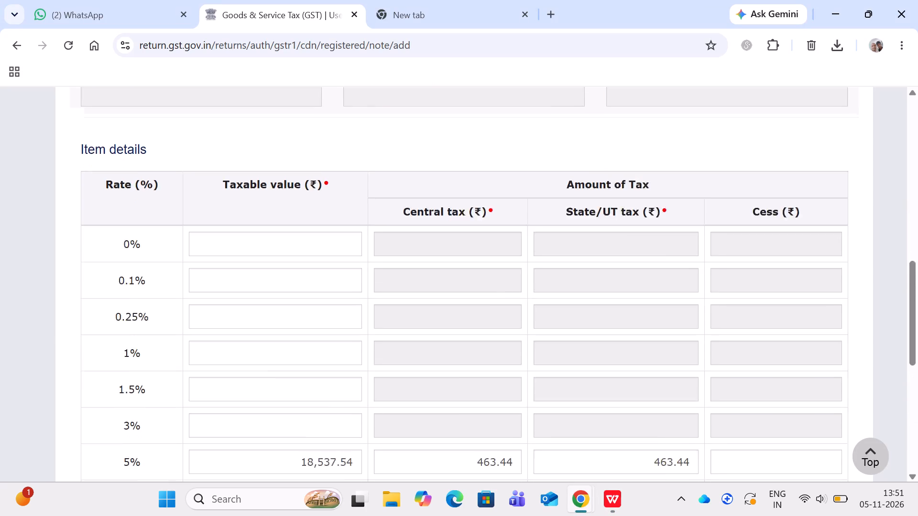
scroll(279, 206, down, 1)
click(358, 235)
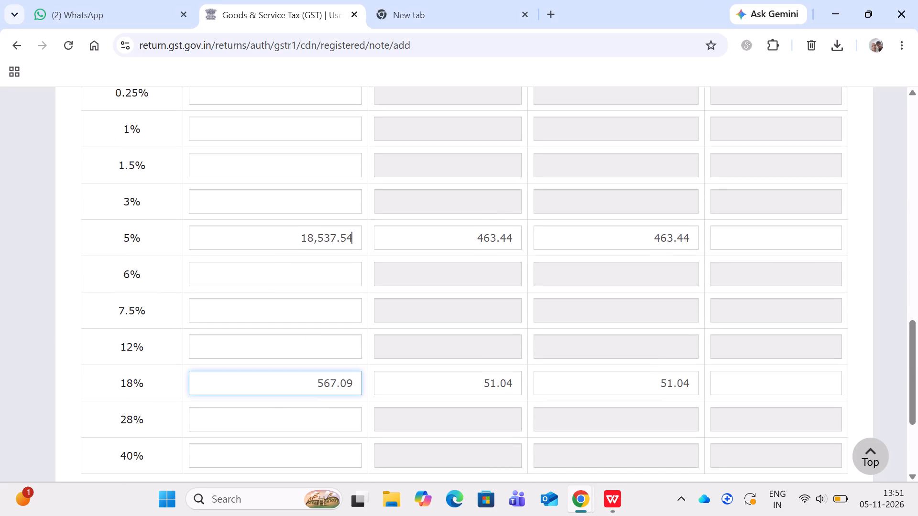
key(BackSpace)
key(BackSpace)
key(BackSpace)
key(BackSpace)
key(BackSpace)
key(BackSpace)
key(BackSpace)
key(BackSpace)
key(BackSpace)
key(BackSpace)
key(BackSpace)
key(BackSpace)
key(BackSpace)
key(BackSpace)
key(BackSpace)
key(BackSpace)
key(BackSpace)
key(BackSpace)
key(BackSpace)
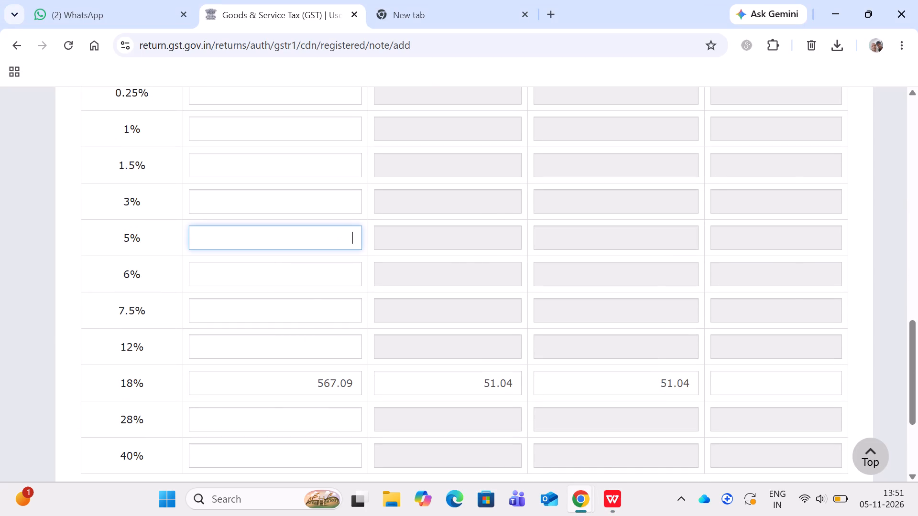
key(alt+Tab)
key(Return)
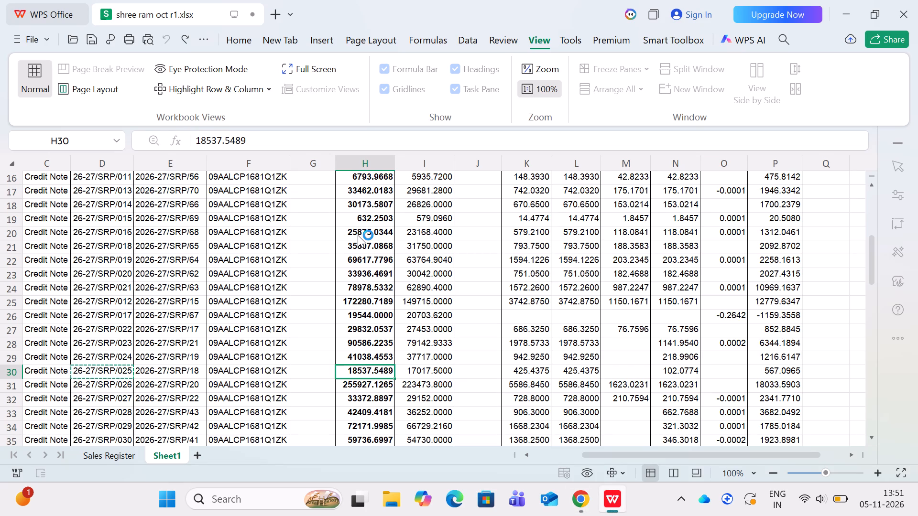
key(Right)
key(alt+Tab)
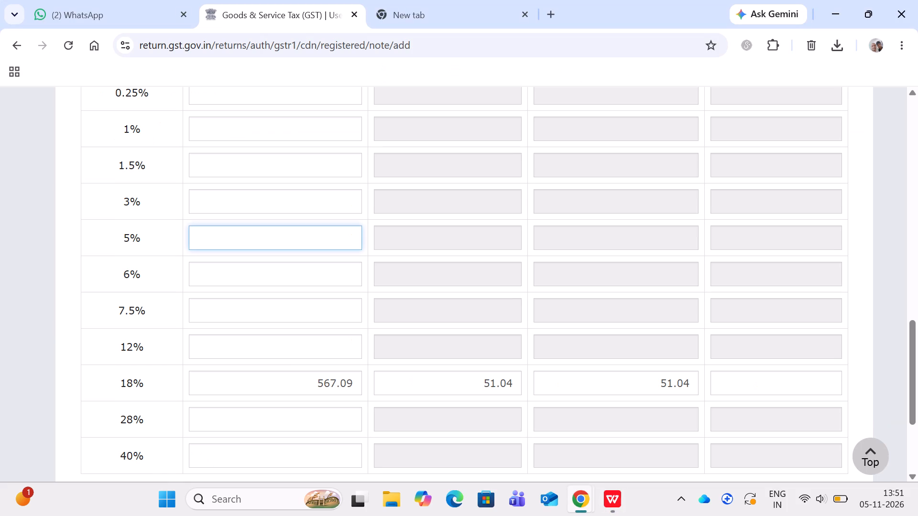
key(alt+Tab)
key(alt+Tab)
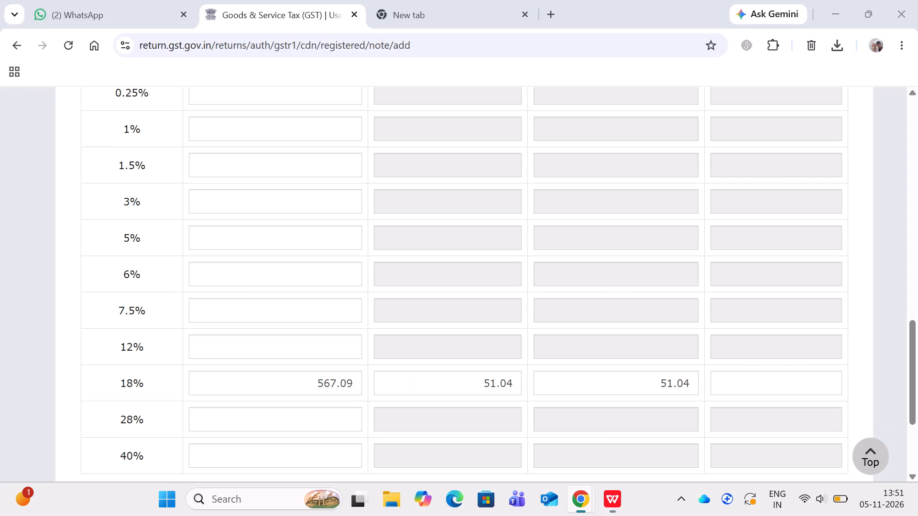
text(17017)
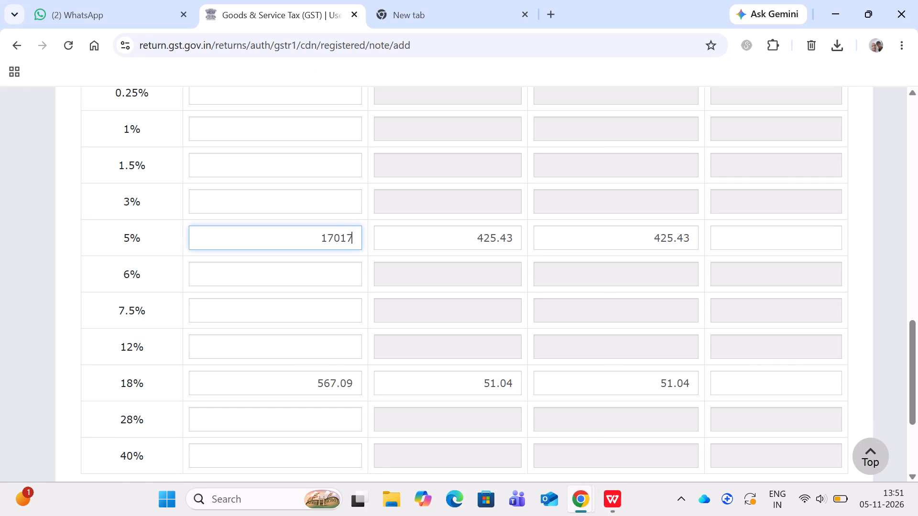
key(alt+Tab)
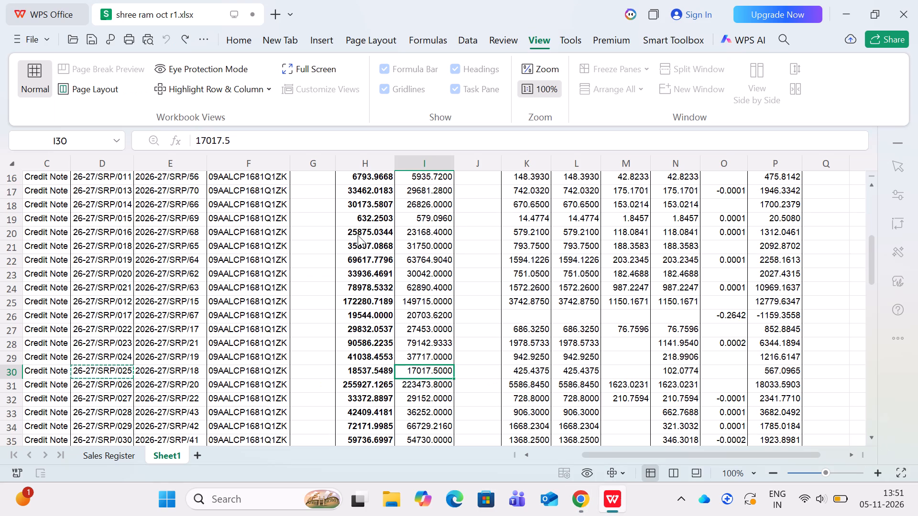
key(alt+Tab)
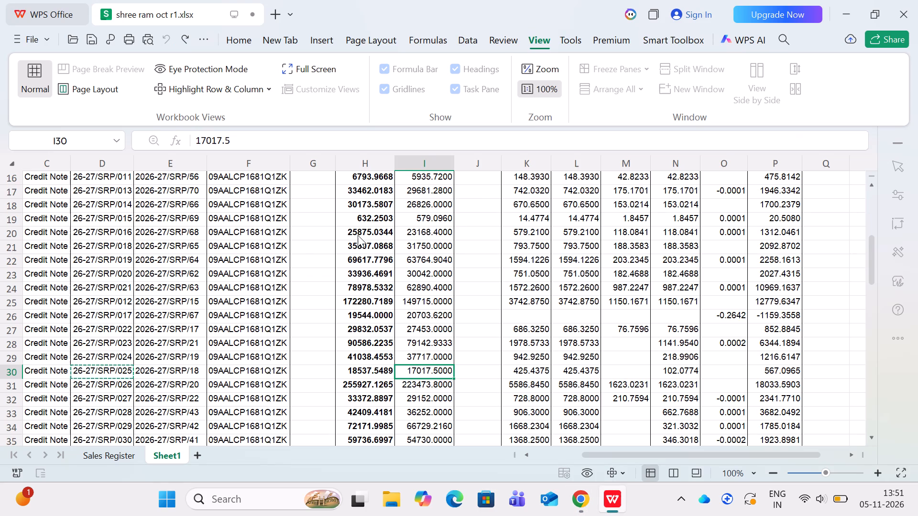
key(Return)
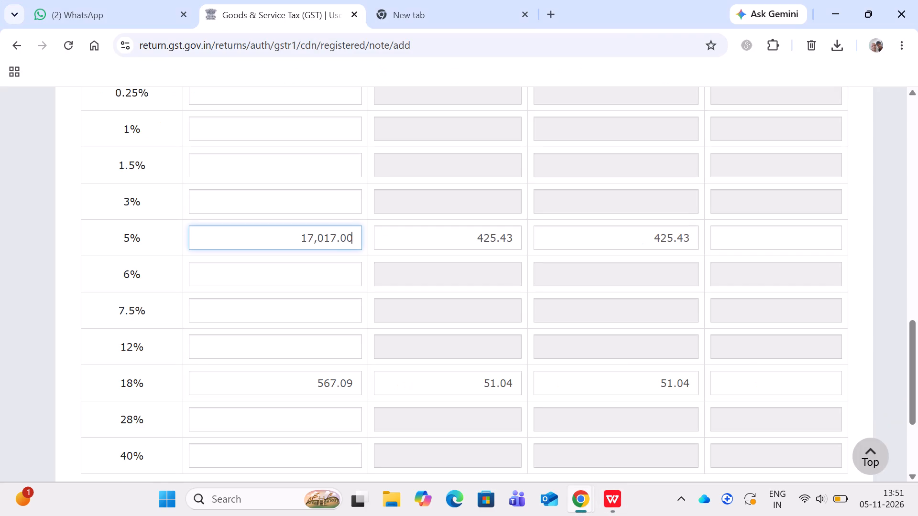
key(BackSpace)
key(BackSpace)
key(BackSpace)
text(50)
Compare the note value and 5% taxable value on the GST form with the 26-27/SRP/025 row of the WPS register.
scroll(358, 235, down, 2)
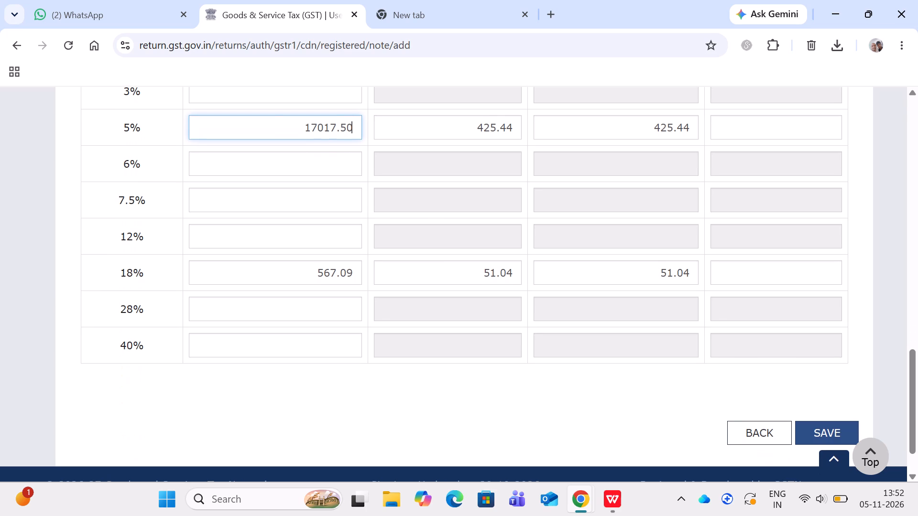
key(alt+Tab)
key(alt+Tab)
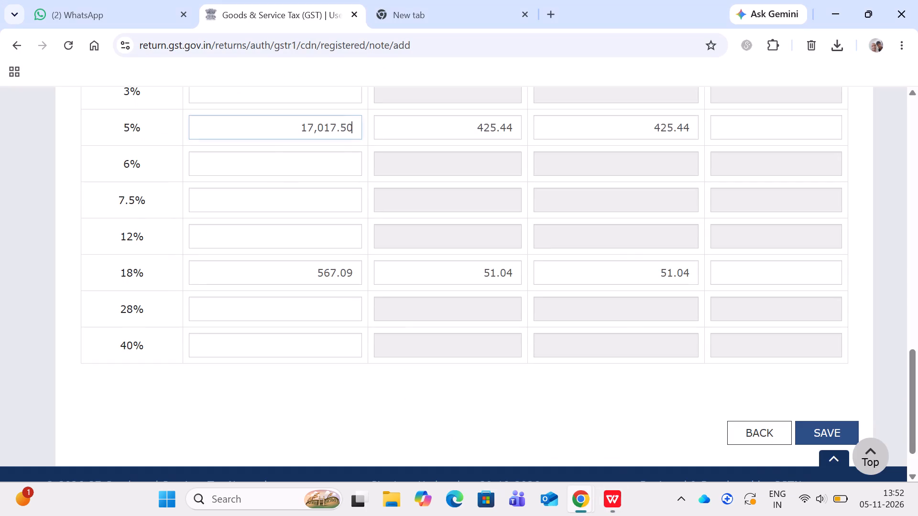
scroll(358, 235, up, 6)
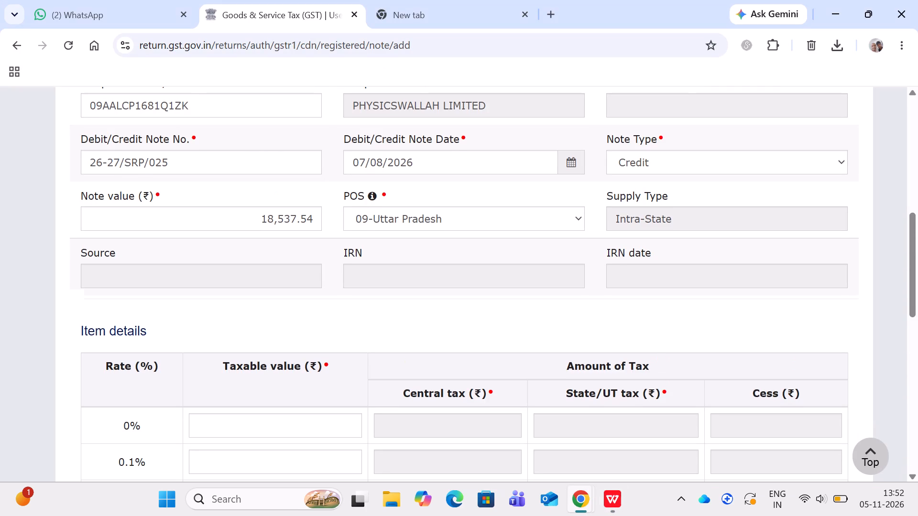
key(alt+Tab)
key(alt+Tab)
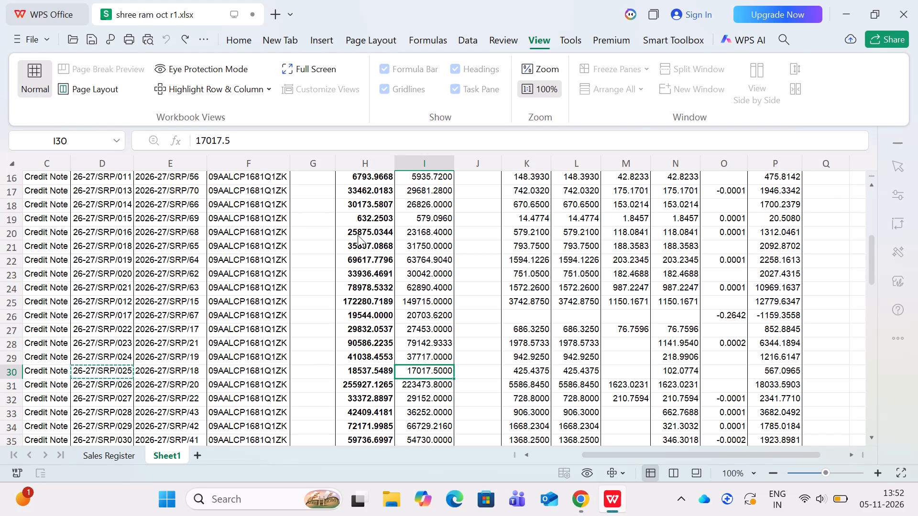
key(alt+Tab)
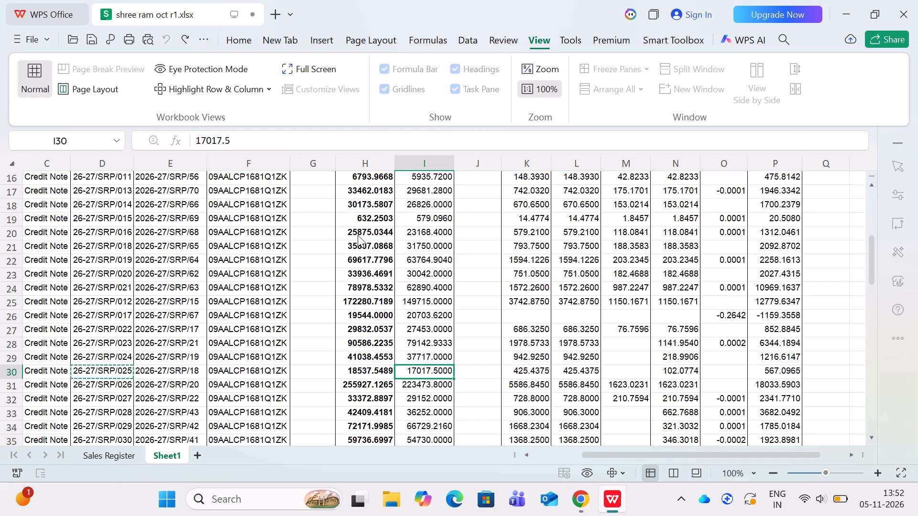
key(alt+Tab)
key(alt+Tab)
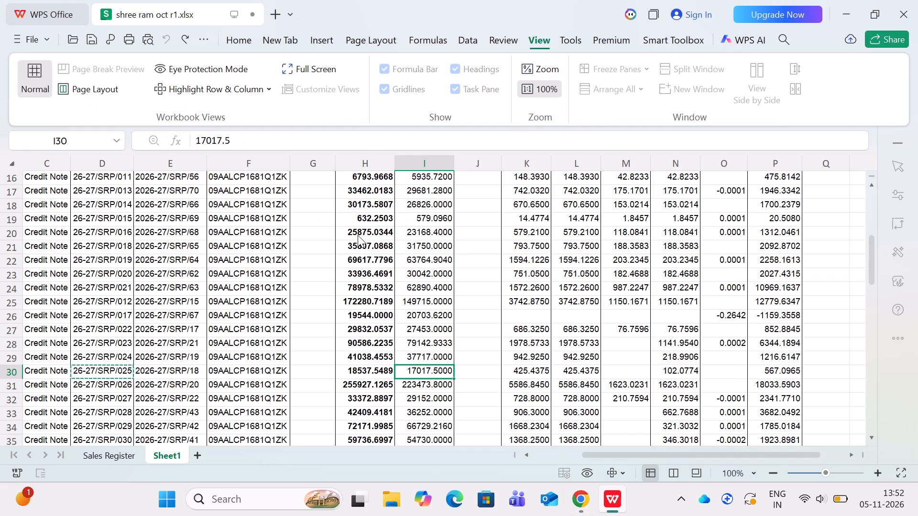
scroll(358, 235, down, 1)
key(alt+Tab)
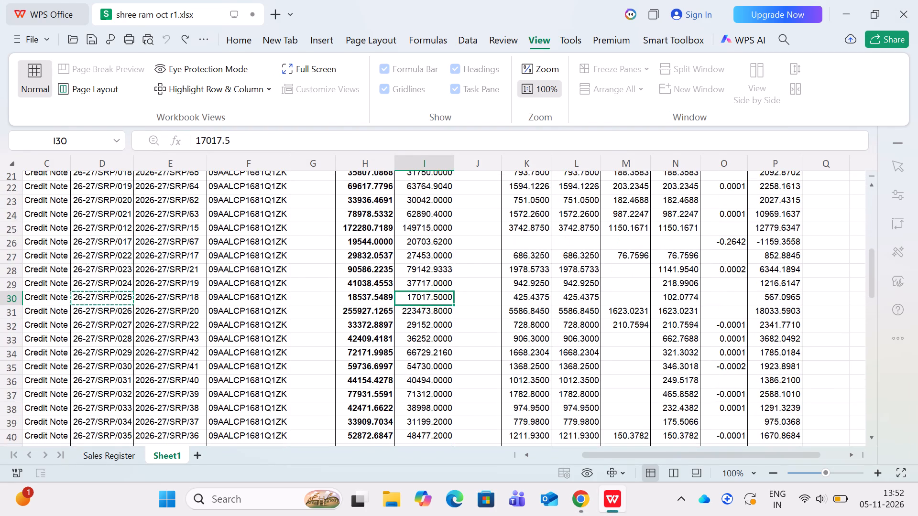
Recheck the 5% and 18% taxable values and tax amounts on the GST form against the 26-27/SRP/025 row of the WPS register.
scroll(358, 235, down, 4)
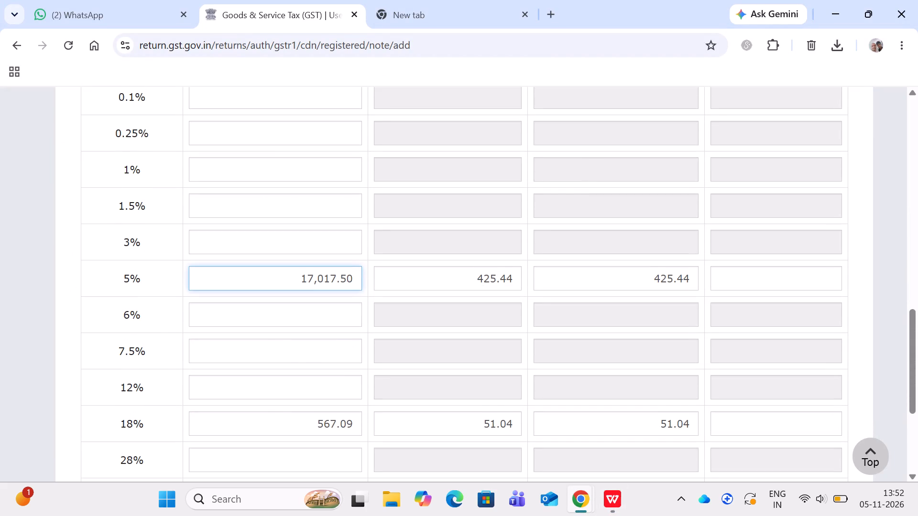
key(alt+Tab)
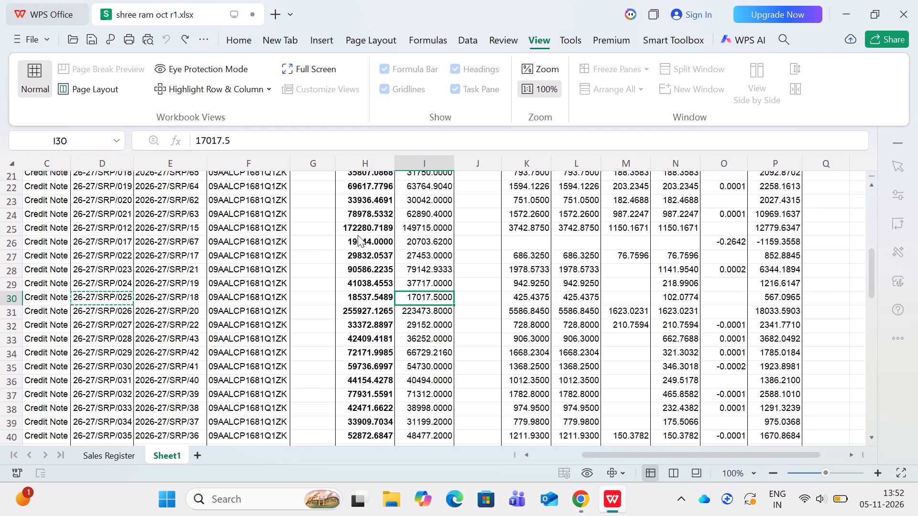
key(alt+Tab)
key(alt+Tab)
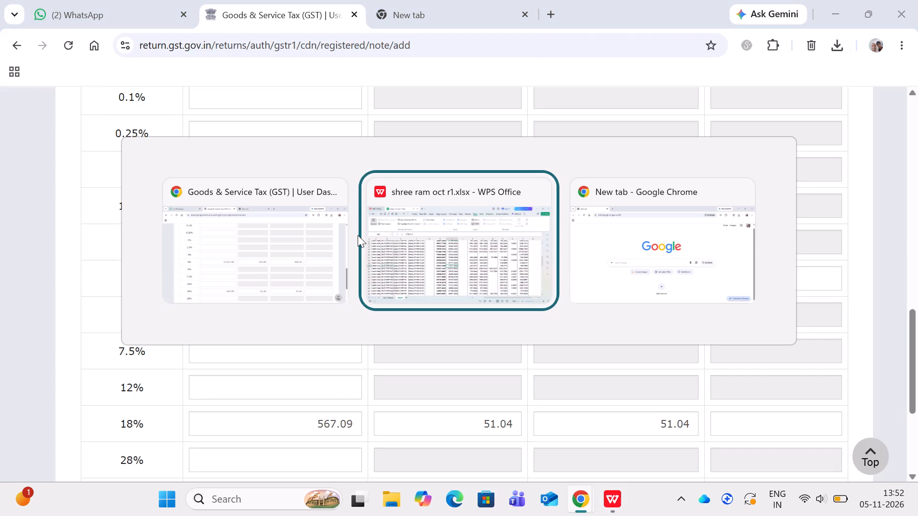
key(Return)
key(alt+Tab)
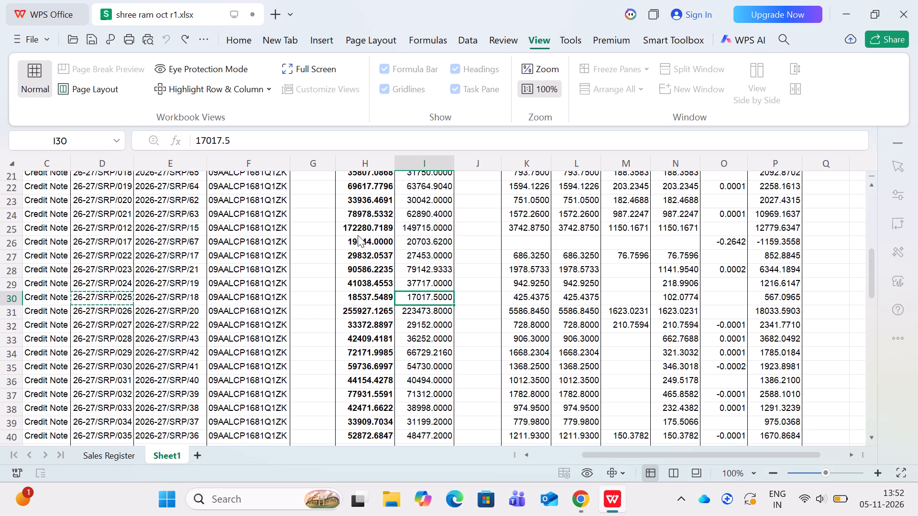
key(alt+Tab)
key(alt+Tab)
scroll(358, 235, down, 1)
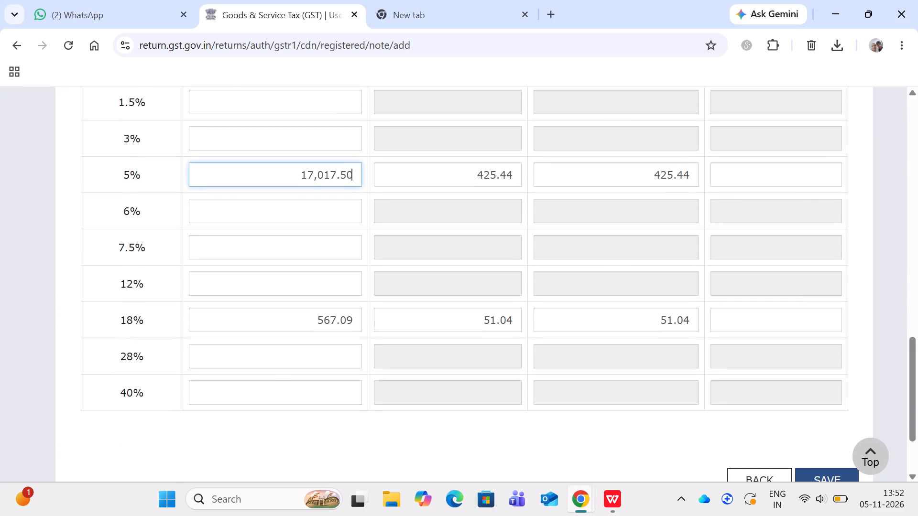
scroll(358, 235, down, 1)
key(alt+Tab)
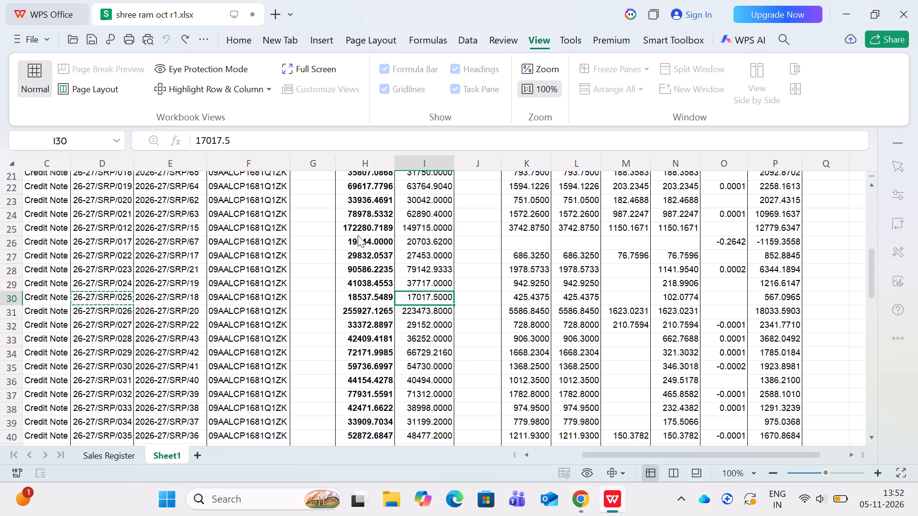
key(alt+Tab)
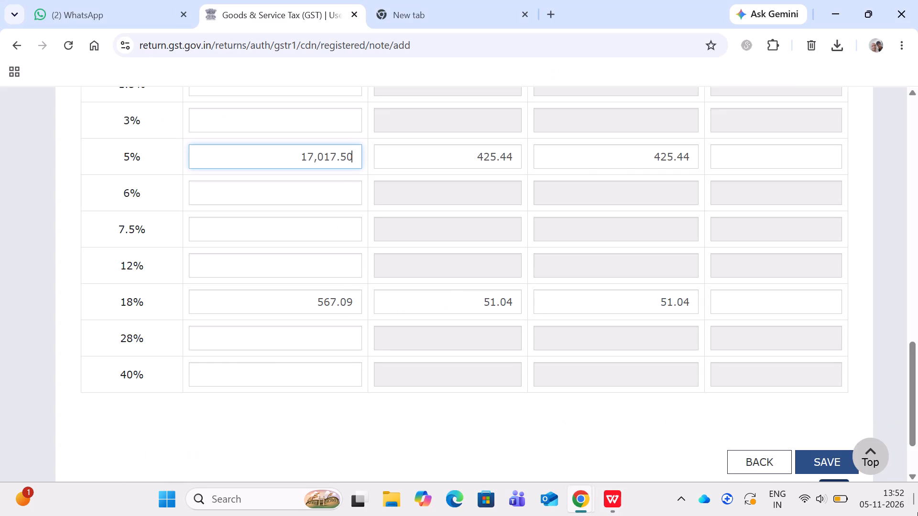
Save credit note 26-27/SRP/025 on the GST form.
click(818, 461)
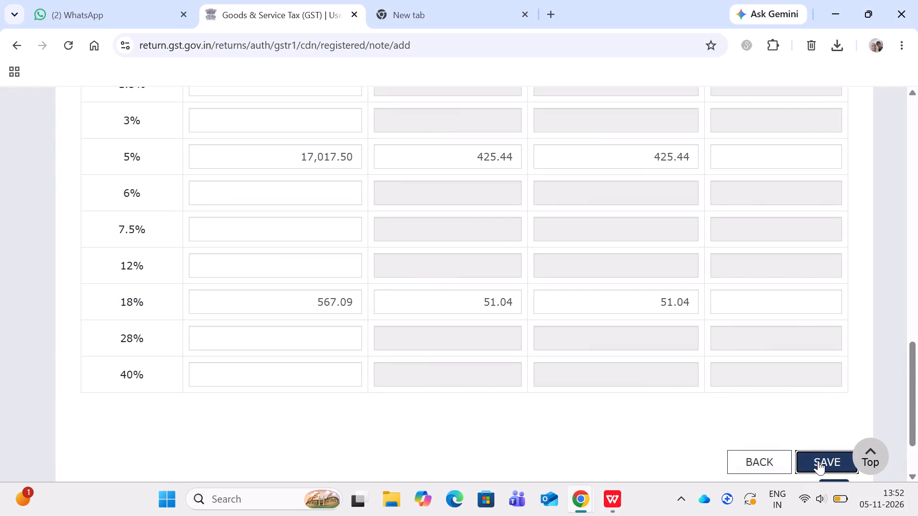
click(818, 461)
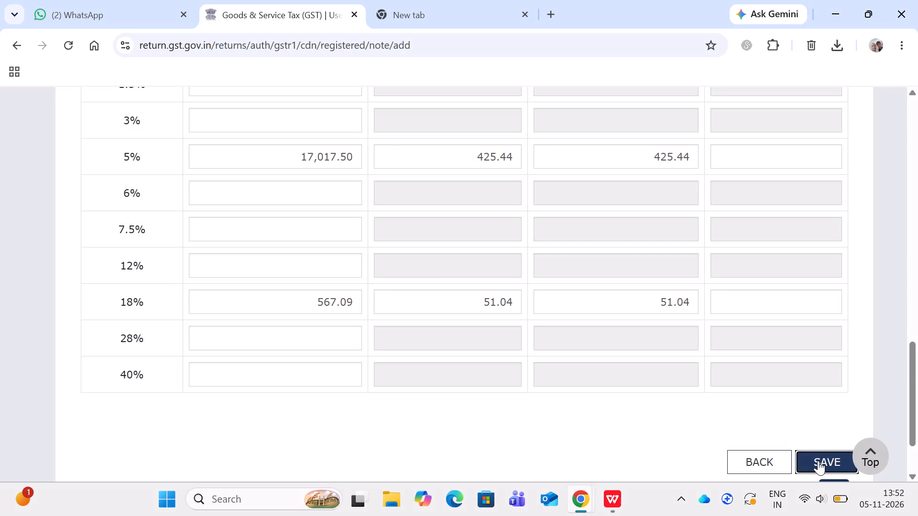
click(818, 461)
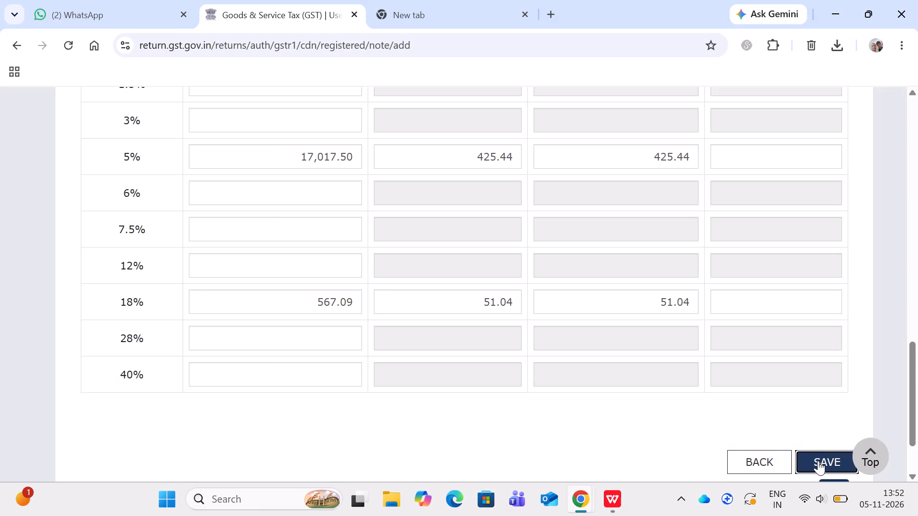
click(818, 461)
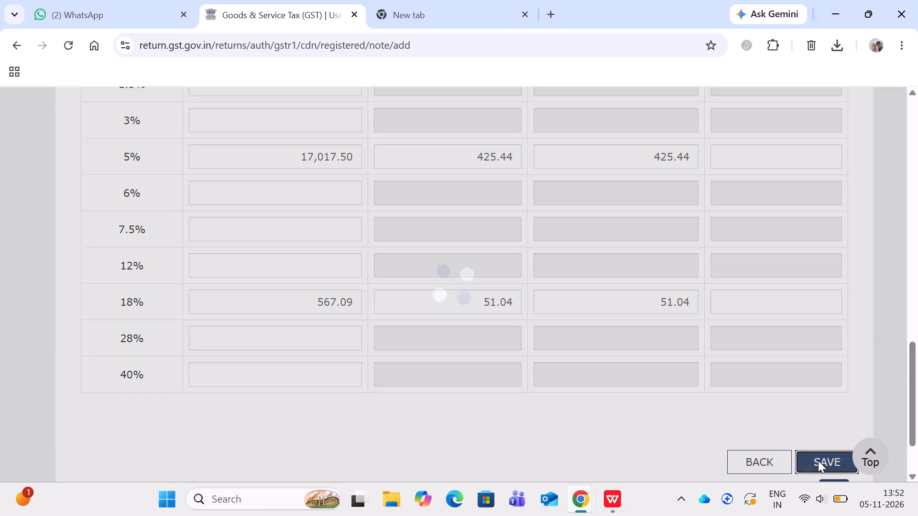
click(818, 461)
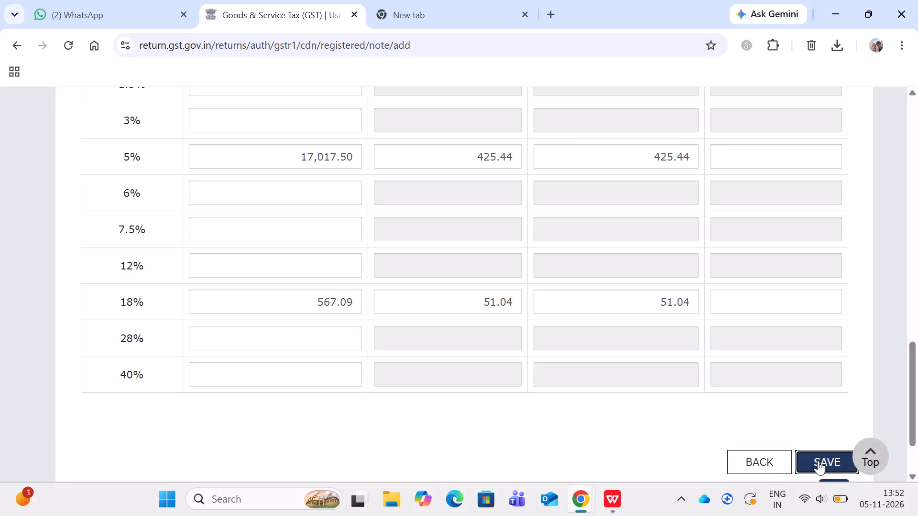
click(818, 461)
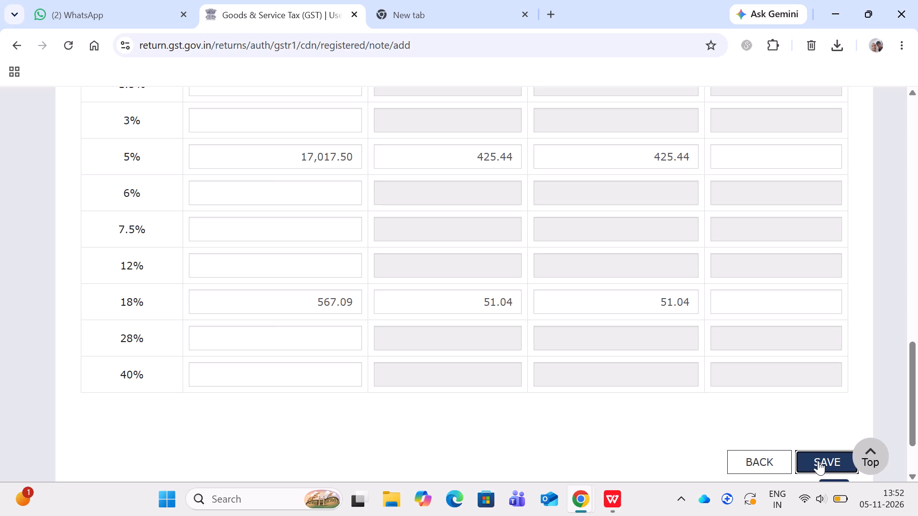
double_click(818, 461)
click(818, 461)
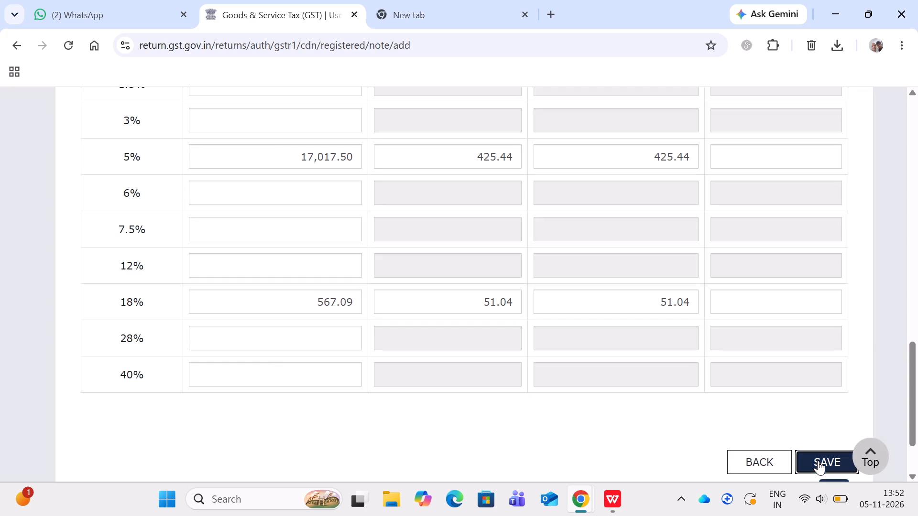
scroll(818, 461, down, 1)
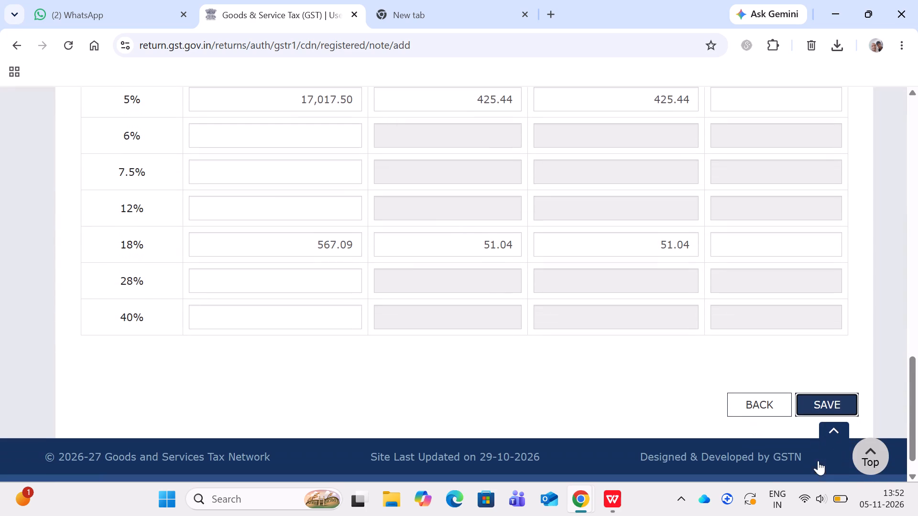
scroll(818, 461, down, 1)
click(830, 396)
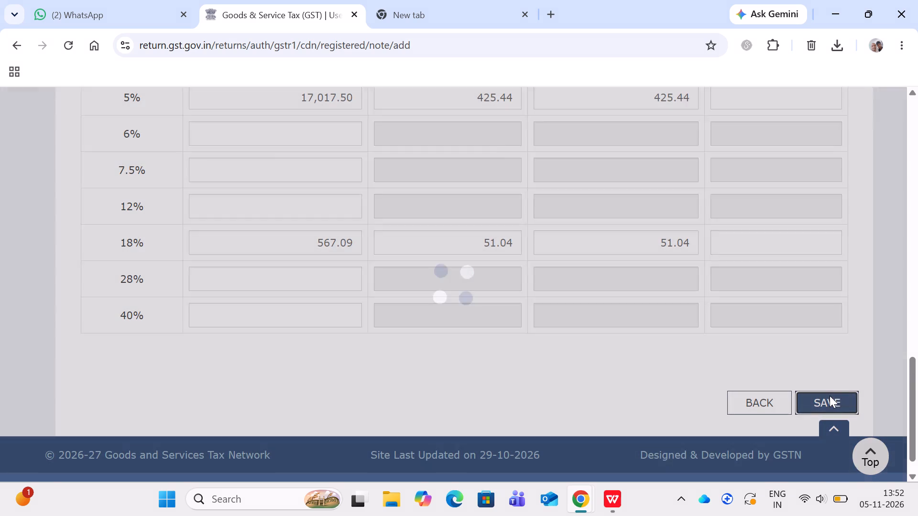
click(820, 399)
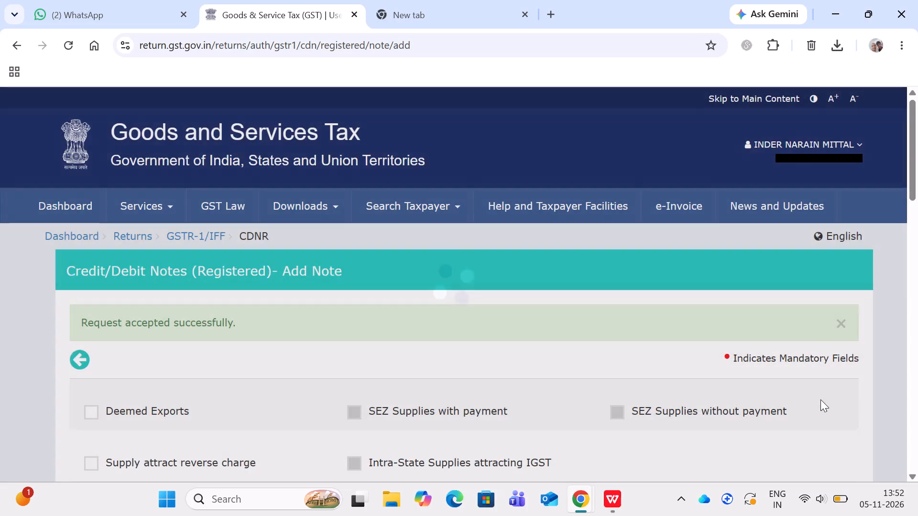
Copy note number 26-27/SRP/026 from the WPS register into the note number of the new credit note on the GST form.
scroll(422, 333, down, 5)
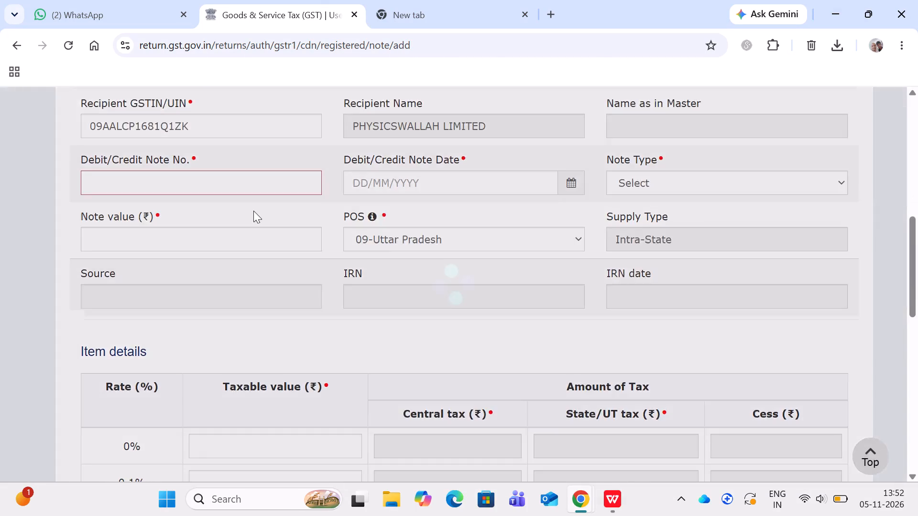
click(152, 170)
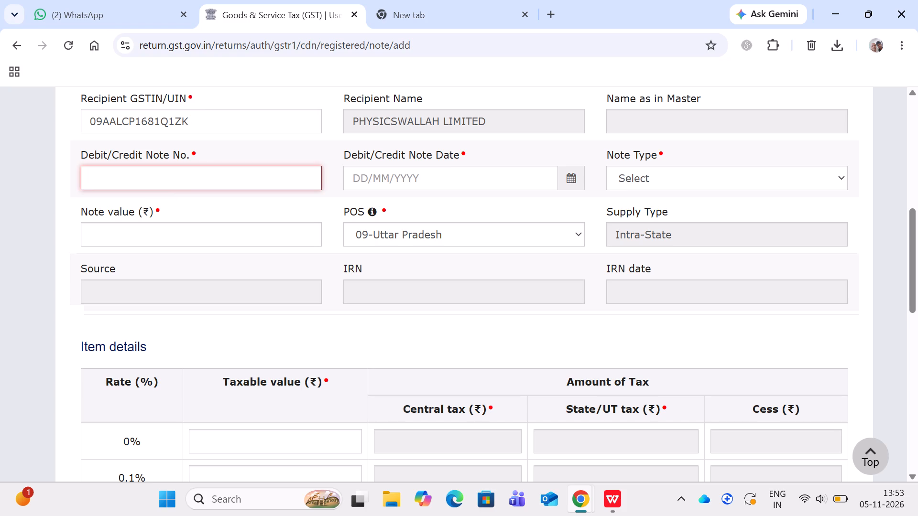
key(alt+Tab)
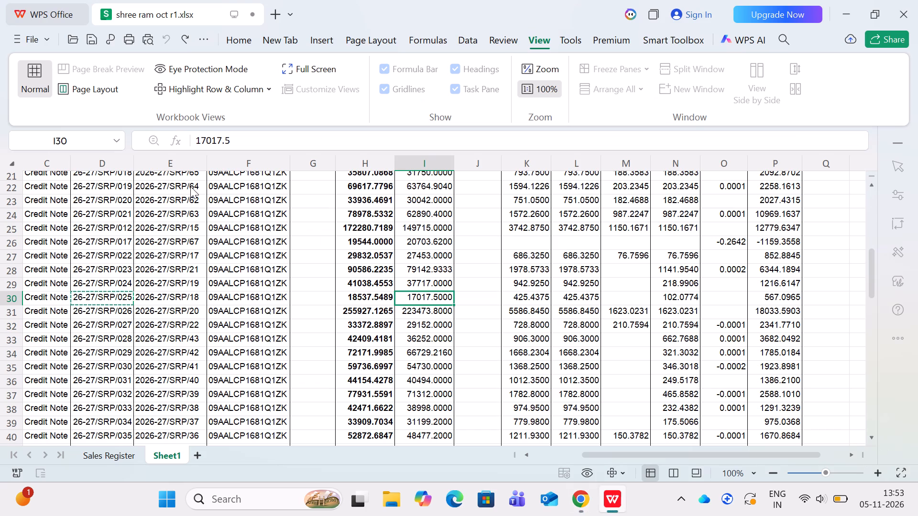
key(Left)
key(Left)
key(Left)
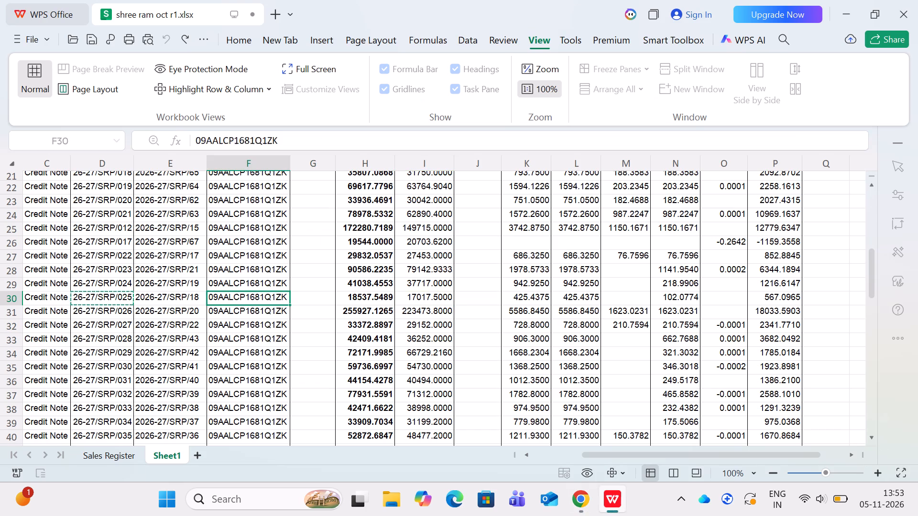
key(Left)
key(Left)
key(Down)
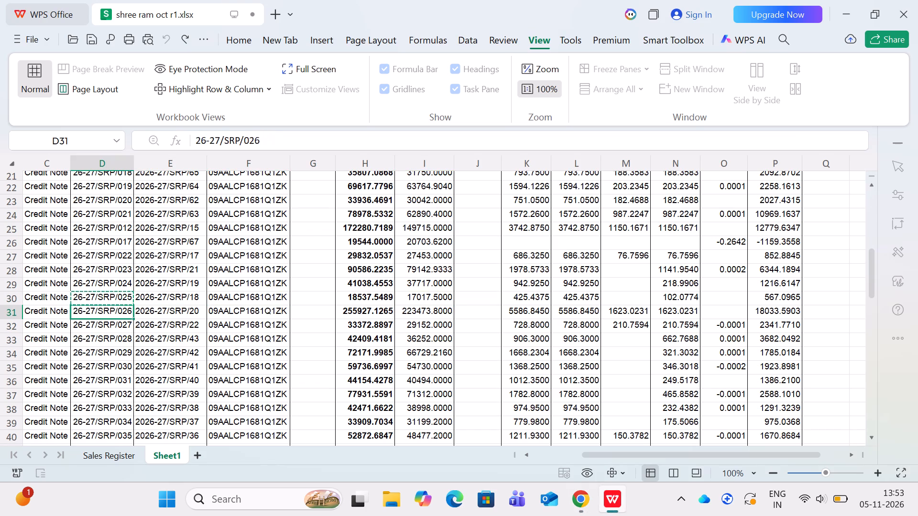
key(ctrl+c)
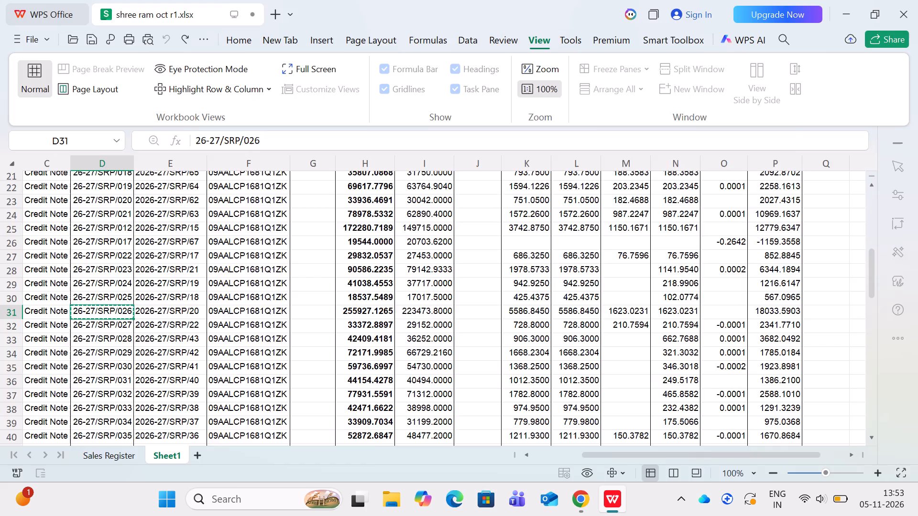
key(alt+Tab)
key(ctrl+v)
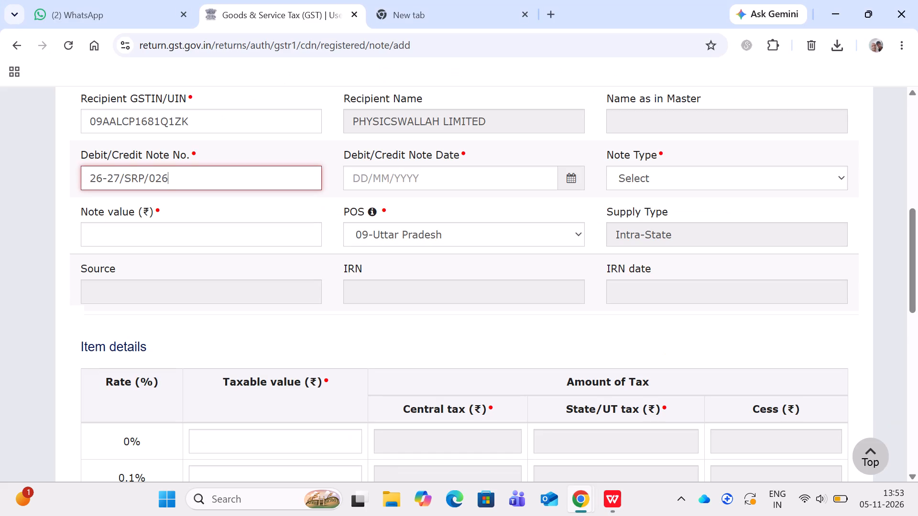
Check the date of 26-27/SRP/026 in the WPS register and enter 07/08/2026 as the note date on the GST form.
click(426, 185)
key(BackSpace)
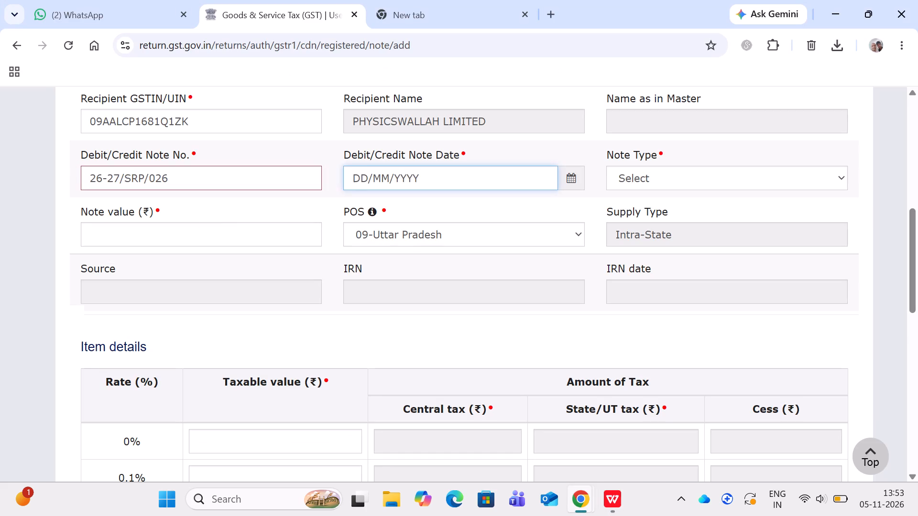
key(alt+Tab)
key(Left)
key(Left)
key(Left)
key(Left)
key(Left)
key(Left)
key(Left)
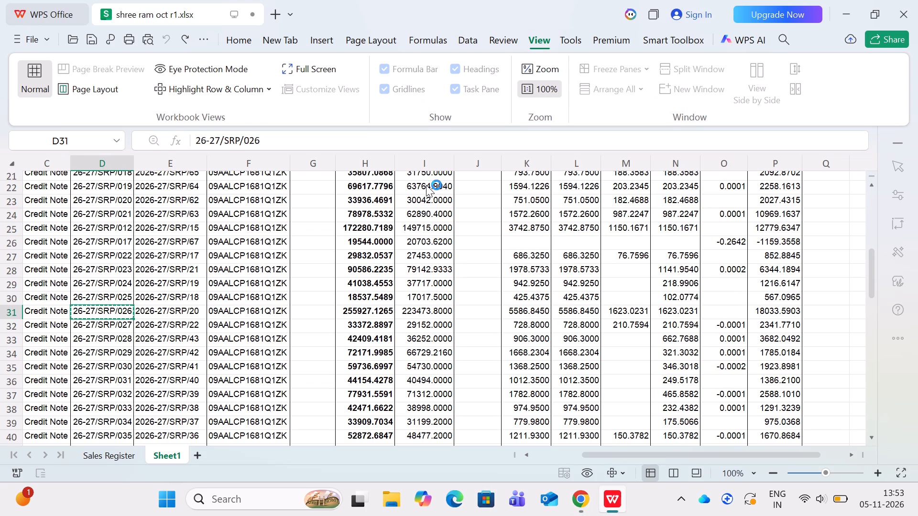
key(alt+Tab)
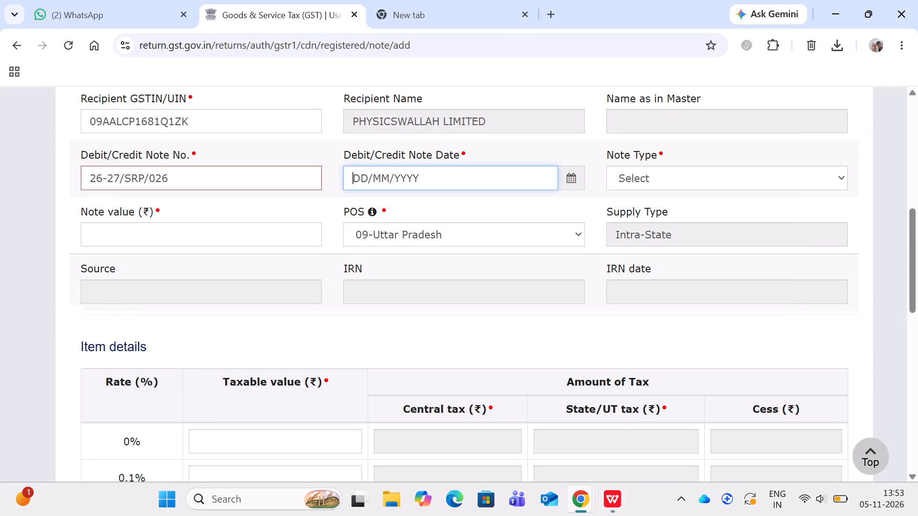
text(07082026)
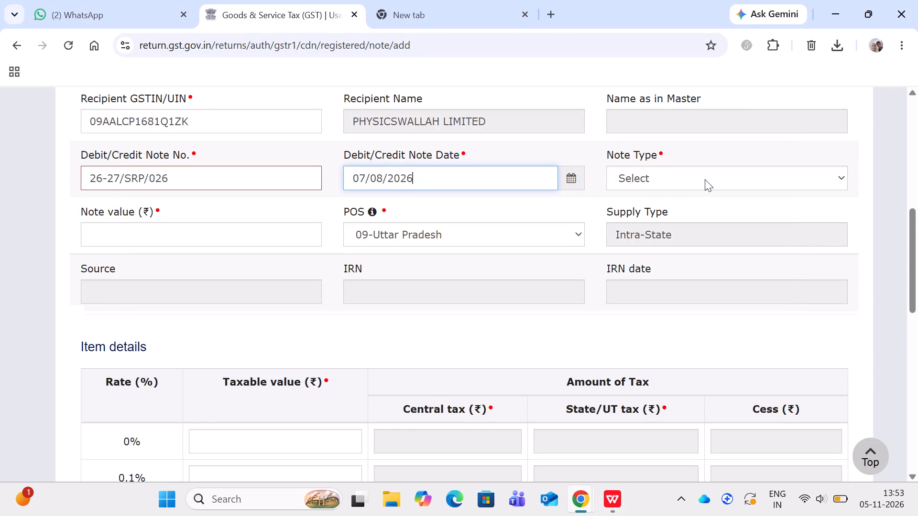
Set the note type of 26-27/SRP/026 to Credit.
click(705, 179)
click(692, 215)
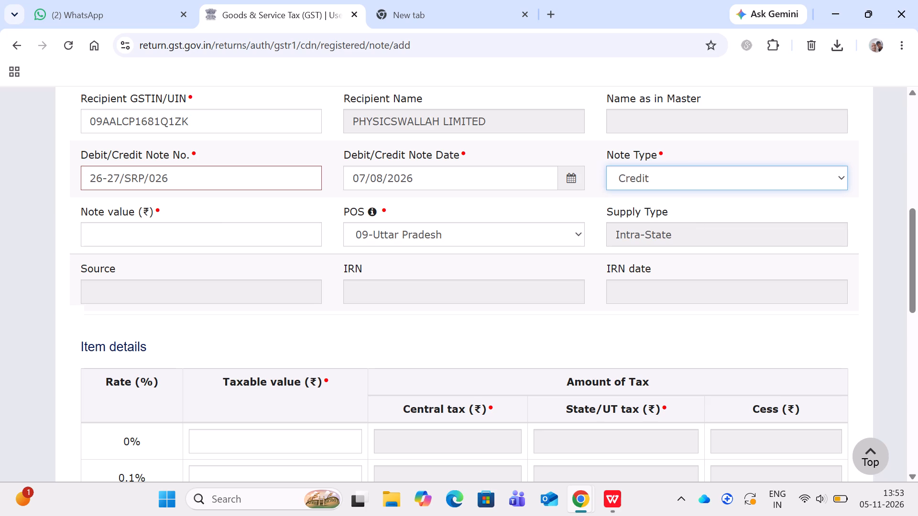
Look up the value of 26-27/SRP/026 in the WPS register for the note value on the GST form.
click(238, 245)
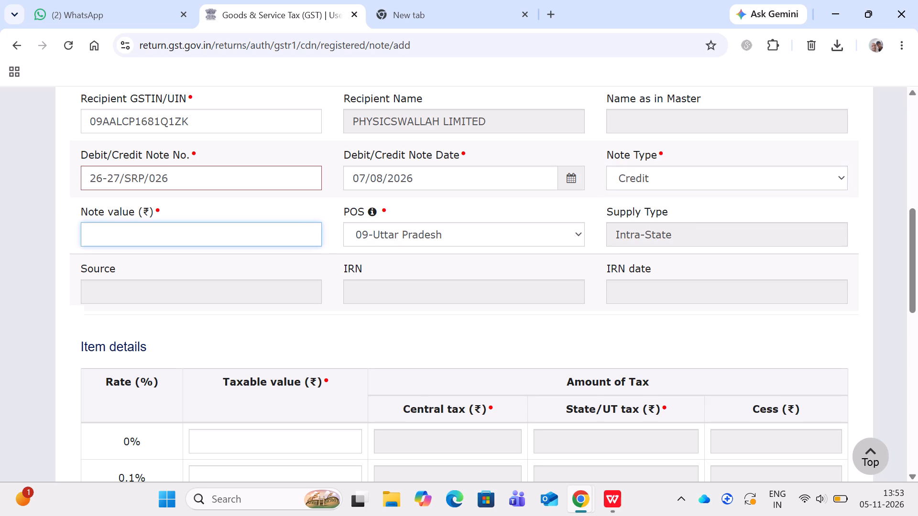
key(alt+Tab)
key(Right)
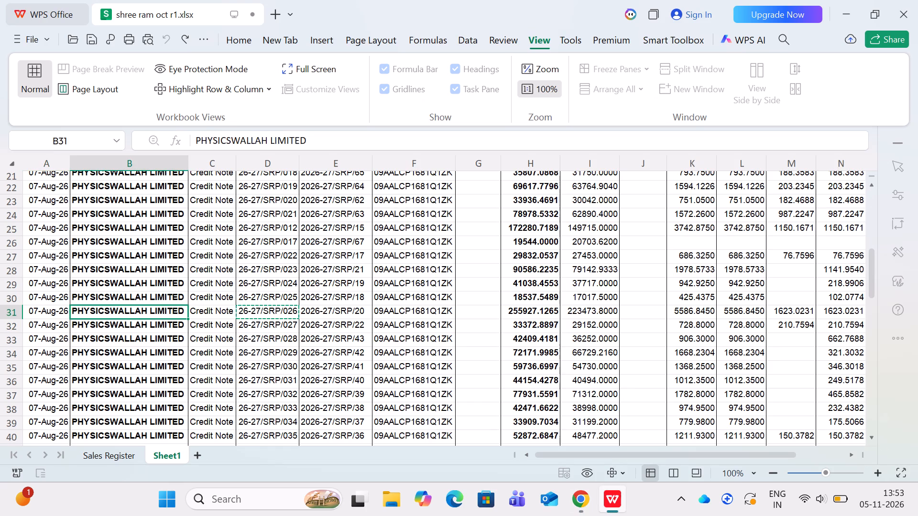
key(Right)
key(Right)
key(Right)
key(Right)
key(Right)
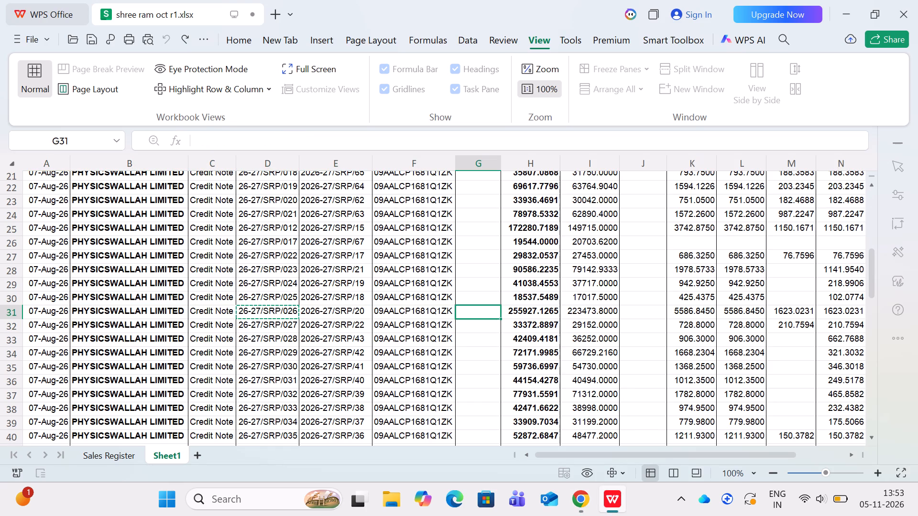
key(alt+Tab)
key(alt+Tab)
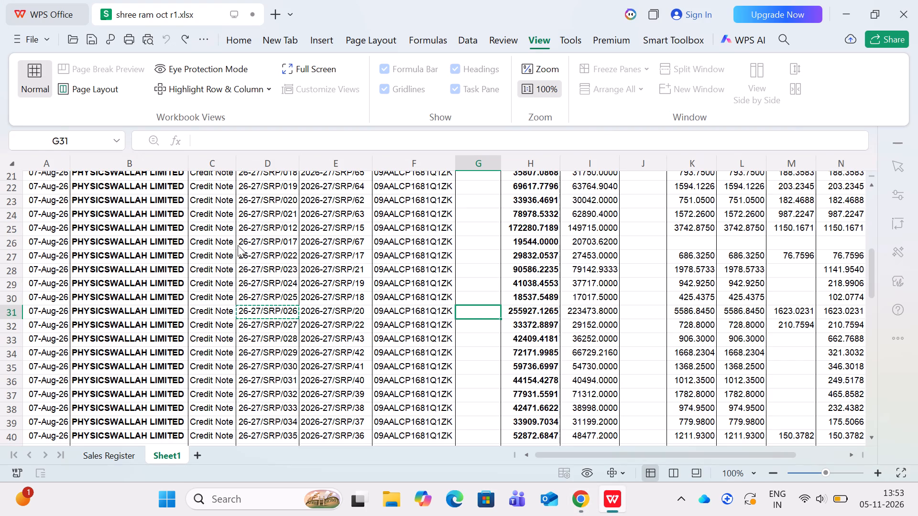
key(alt+Tab)
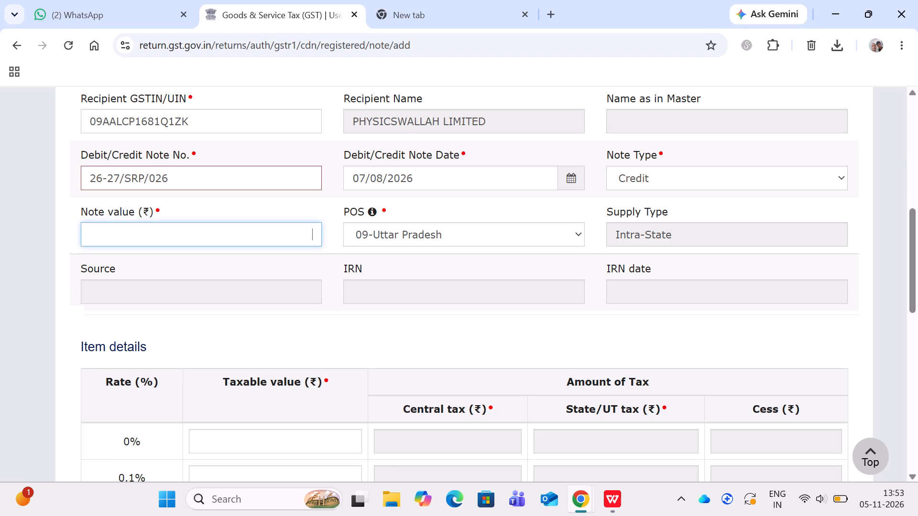
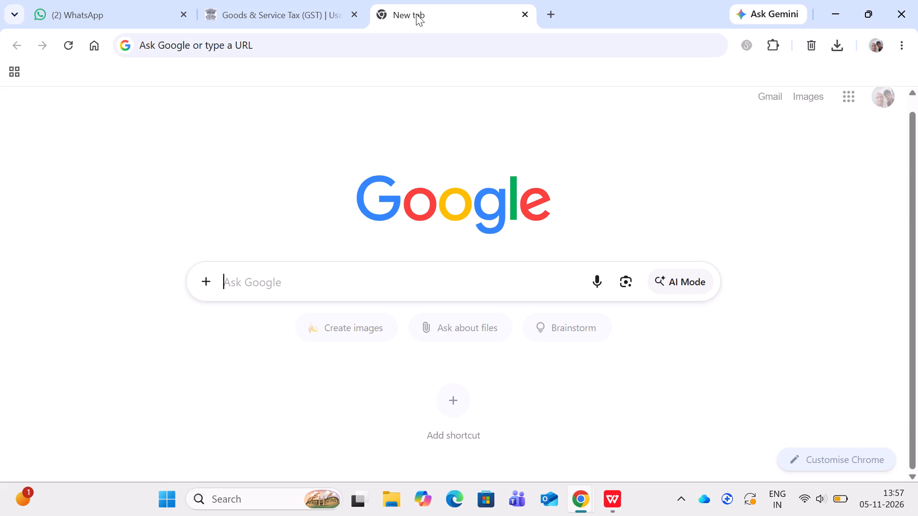
Return to the GST portal's open GSTR-1 form for adding credit note 26-27/SRP/026.
click(282, 6)
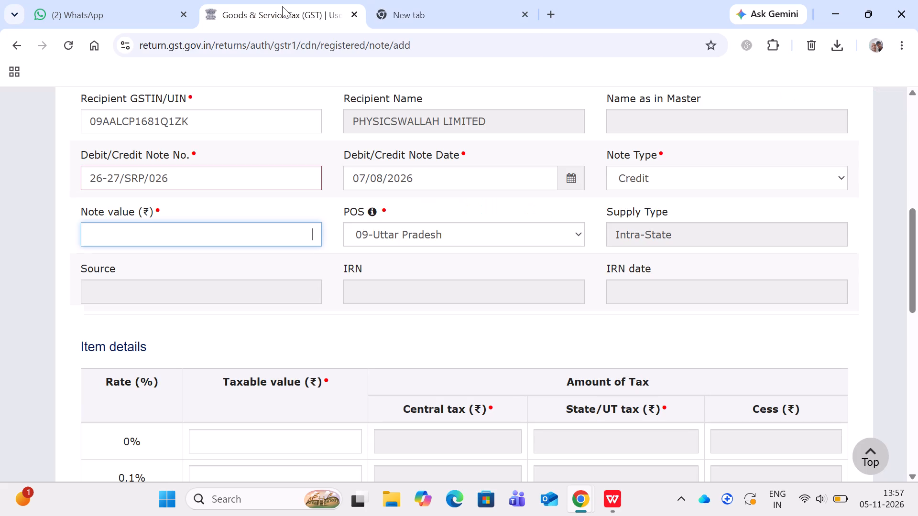
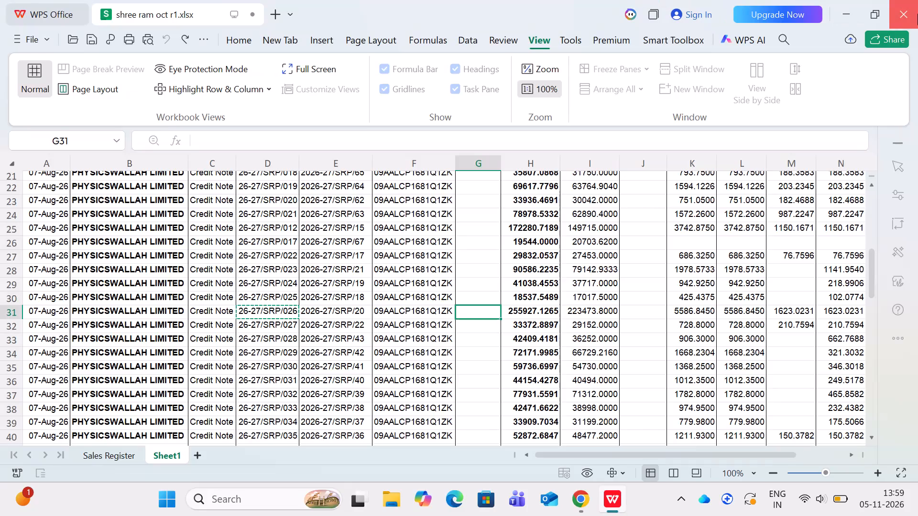
Close the shree ram oct r1.xlsx workbook and WPS Office, saving the changes to the workbook.
click(917, 14)
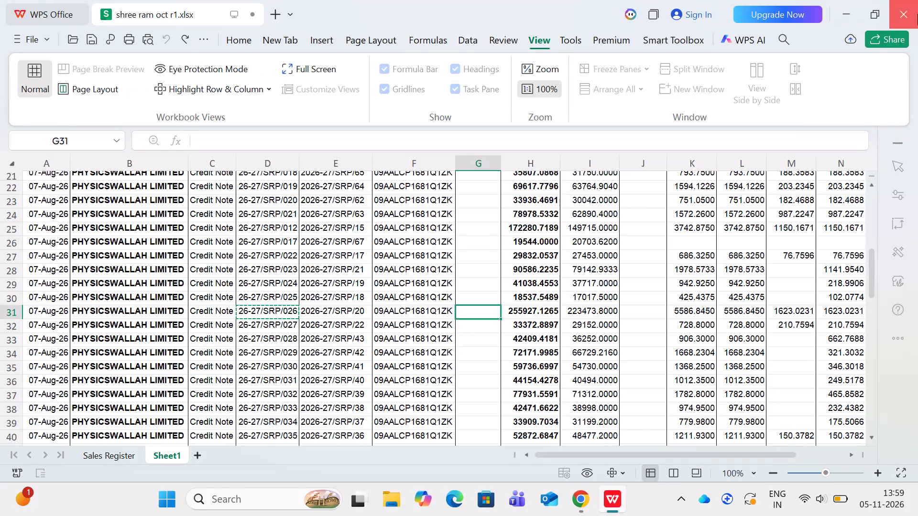
click(917, 2)
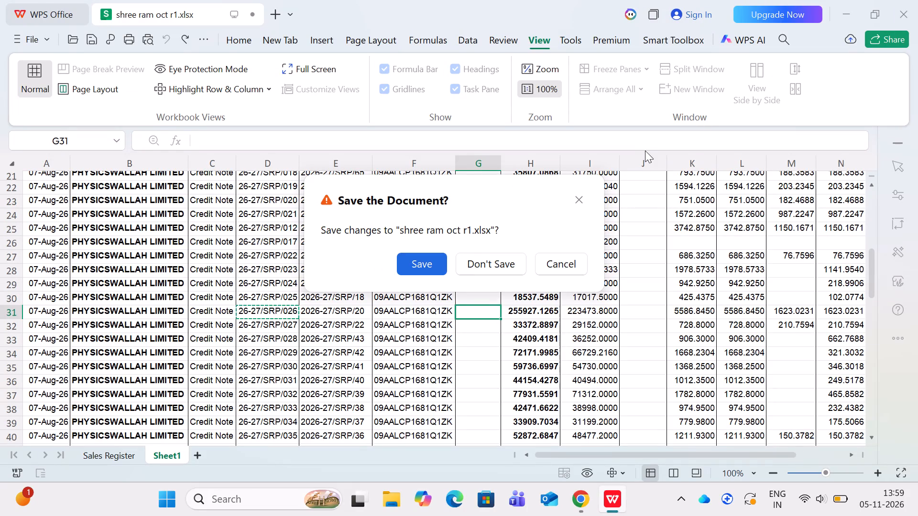
click(419, 266)
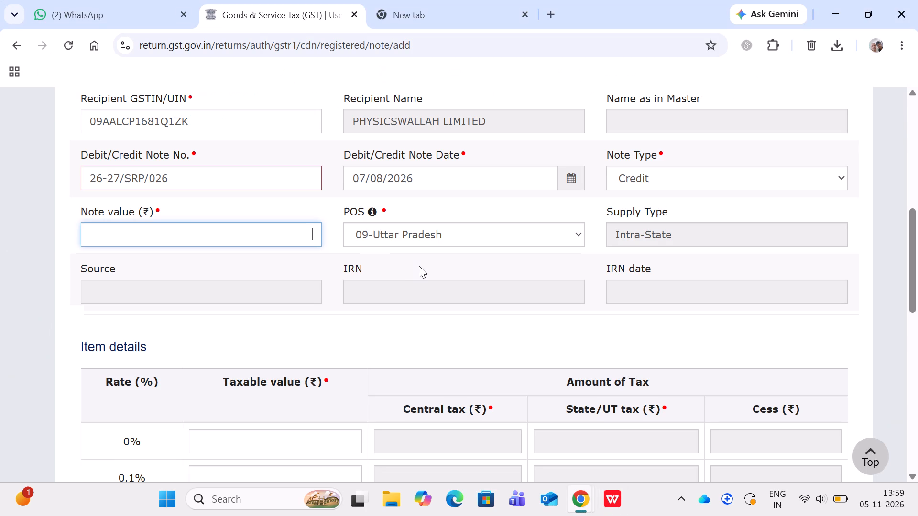
Close the Chrome window with the GST portal's credit note form and the other open Chrome window.
click(298, 239)
key(alt+F4)
key(alt+F4)
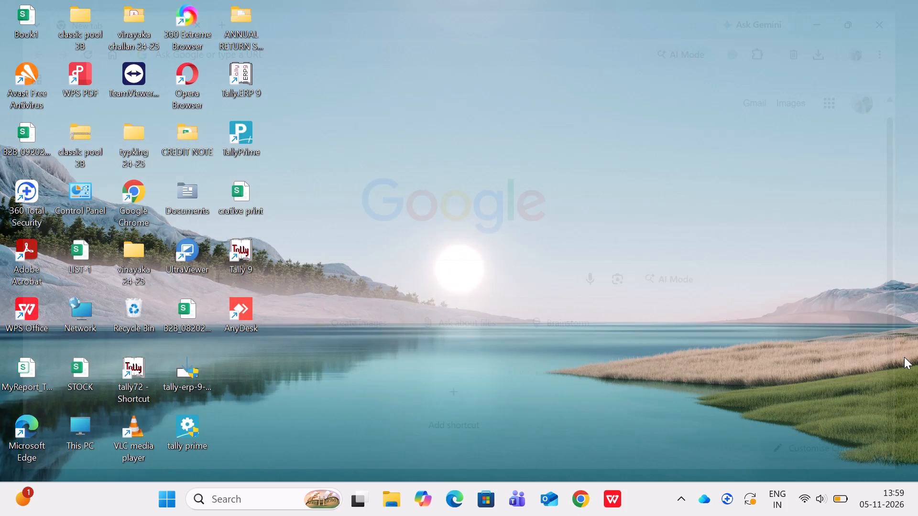